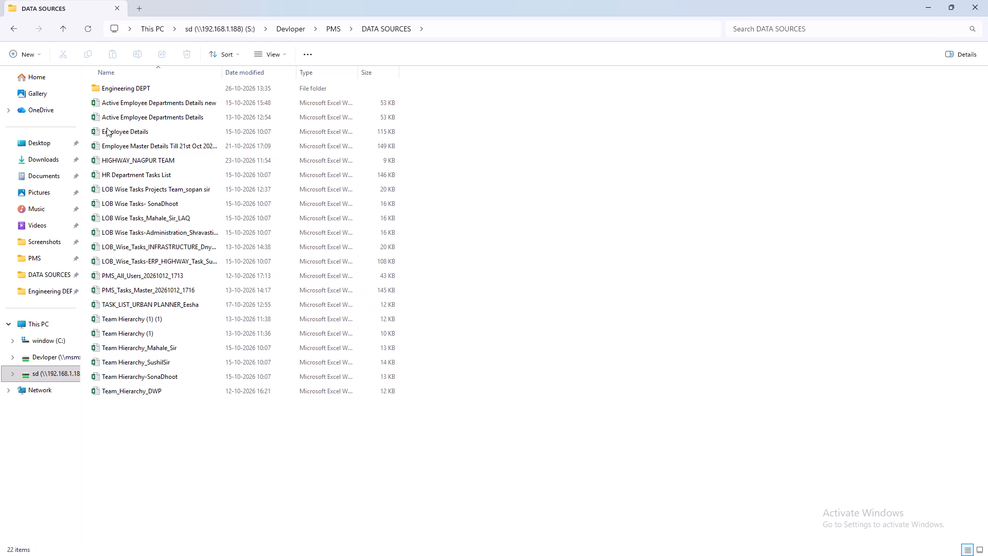
double_click(134, 150)
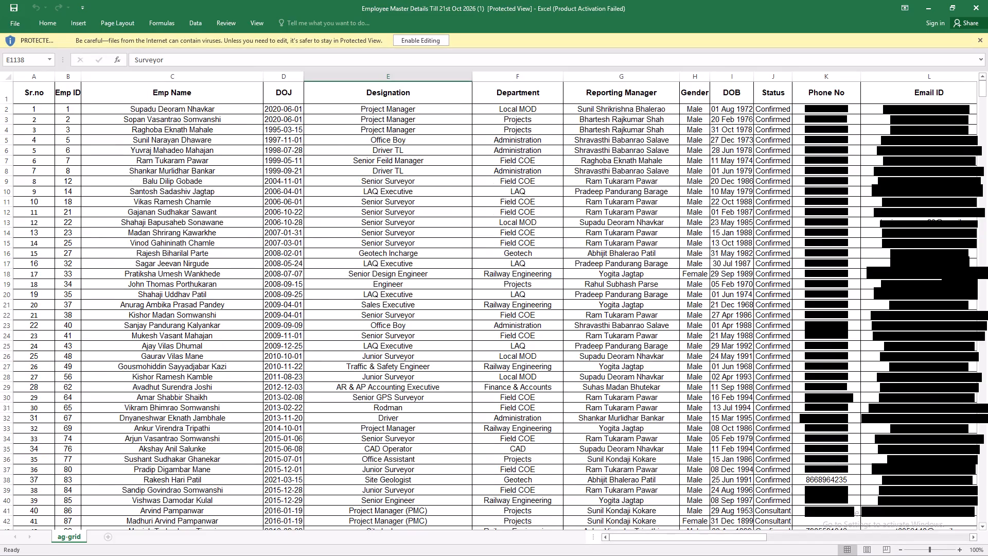
click(405, 42)
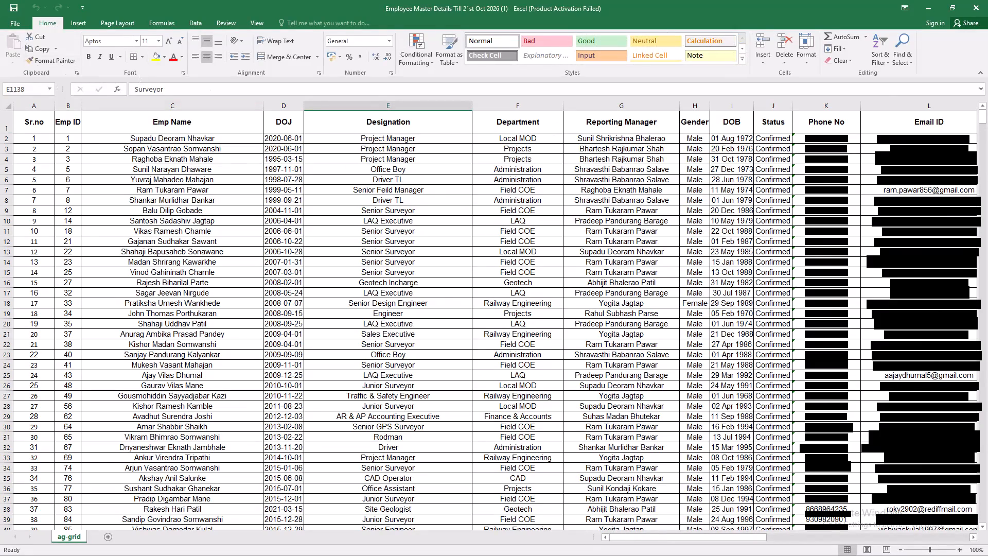
Add filters to the header row of the employee master sheet.
click(1, 117)
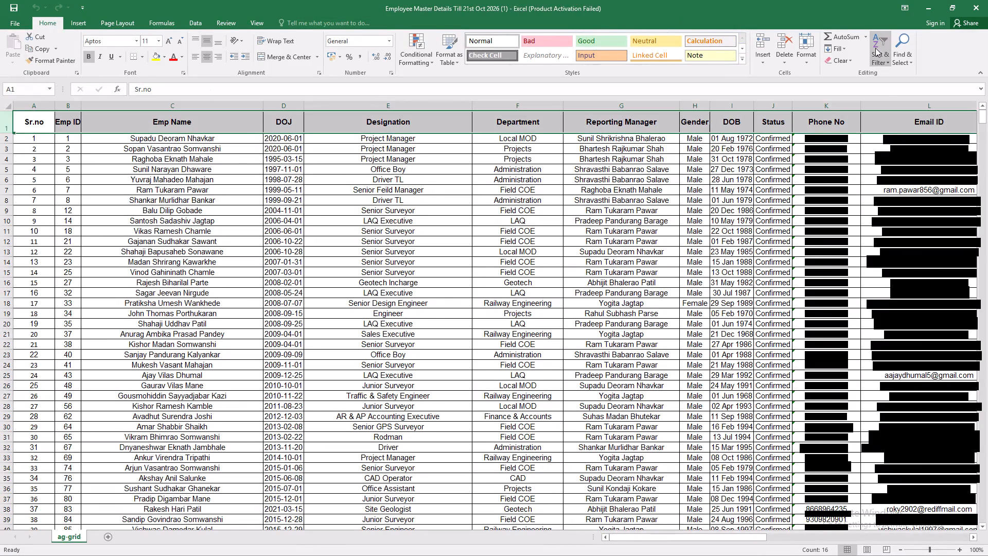
click(883, 53)
click(889, 114)
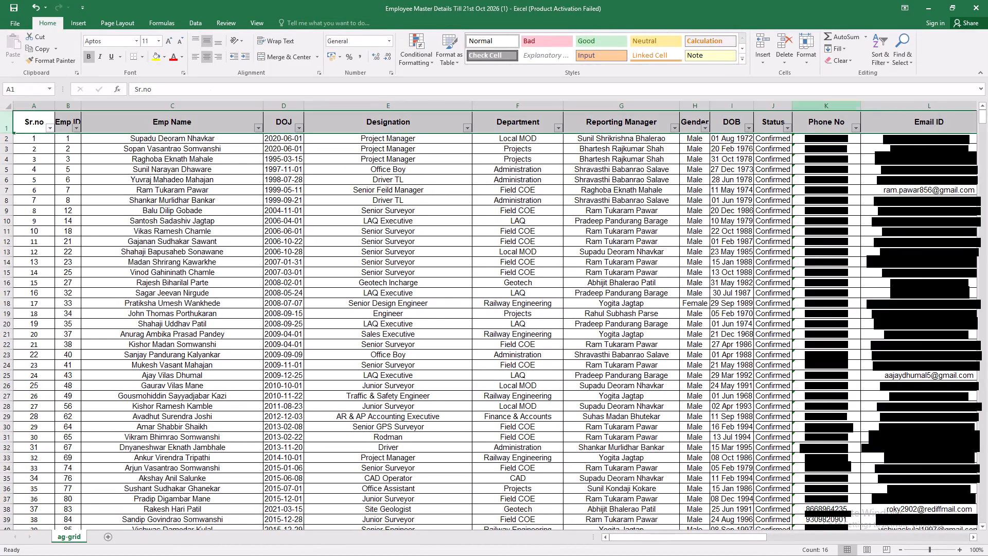
Search the Emp ID column filter for a director's employee ID, with all other IDs deselected.
click(79, 126)
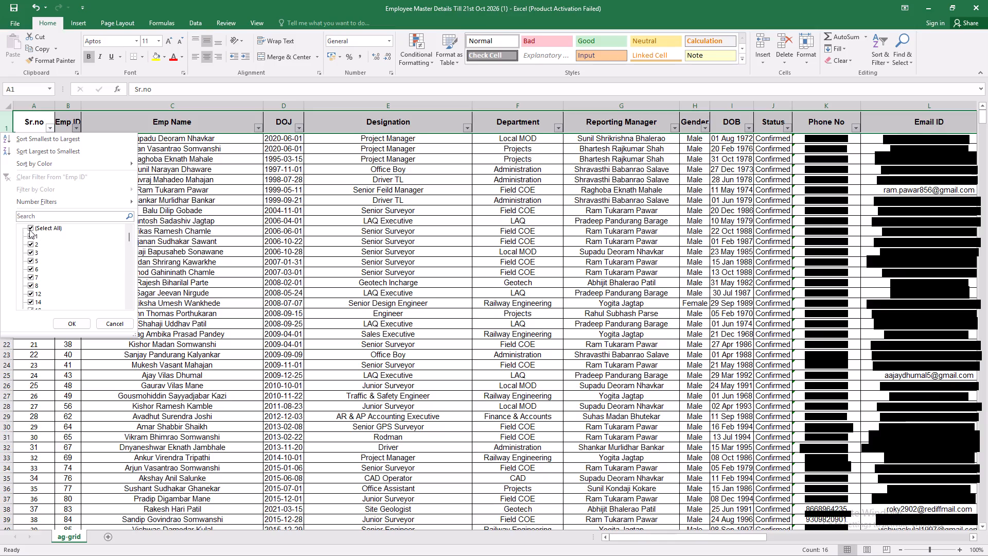
click(27, 229)
click(34, 224)
click(33, 227)
click(38, 218)
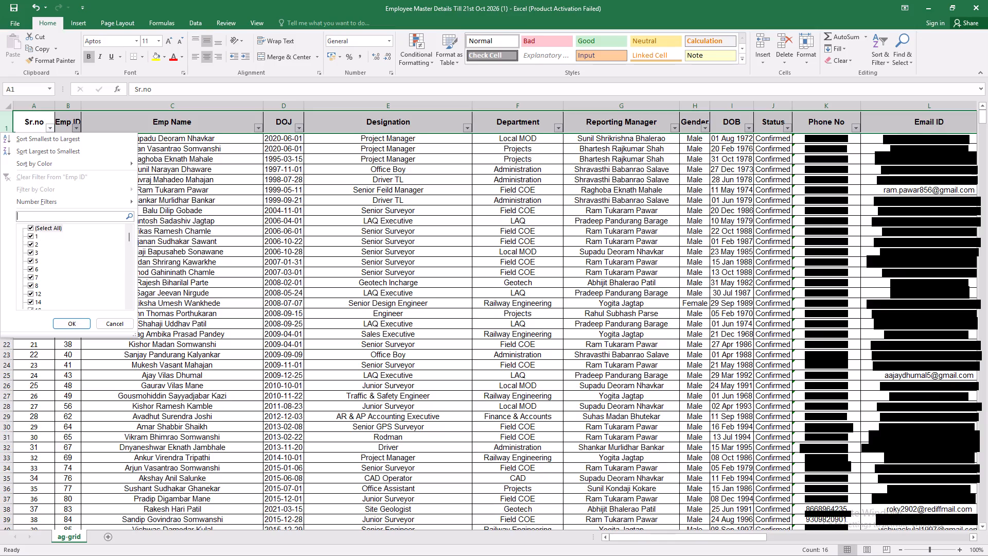
click(32, 227)
click(42, 210)
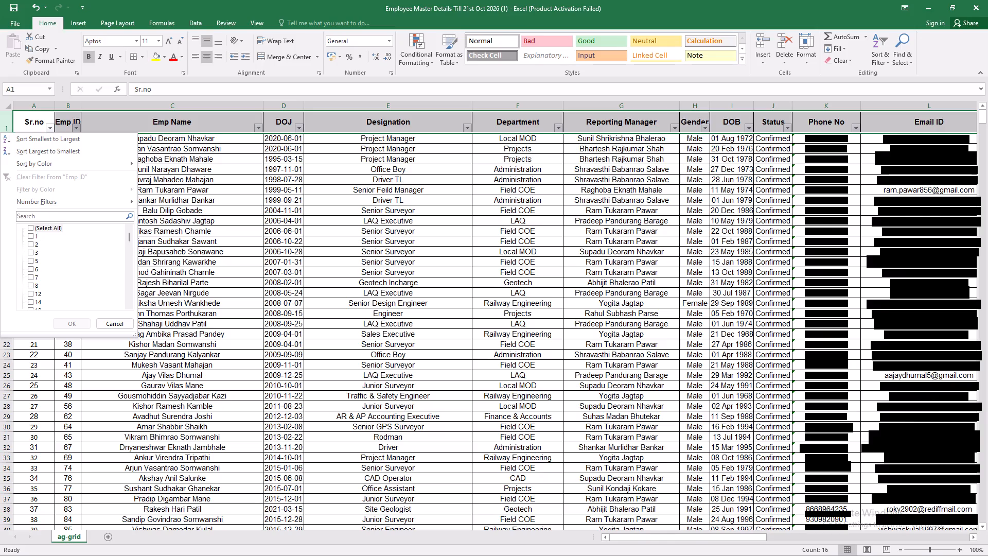
click(36, 218)
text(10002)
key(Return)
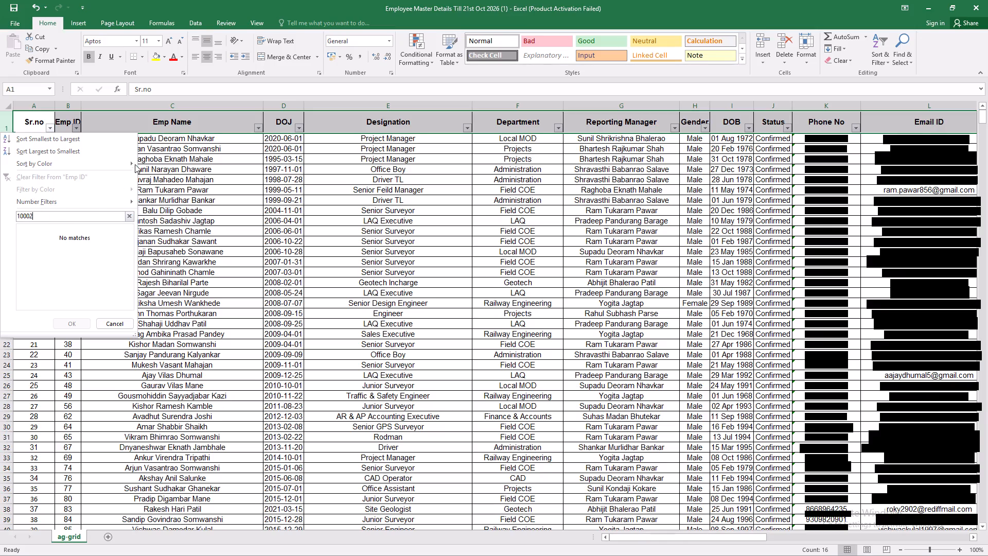
click(113, 325)
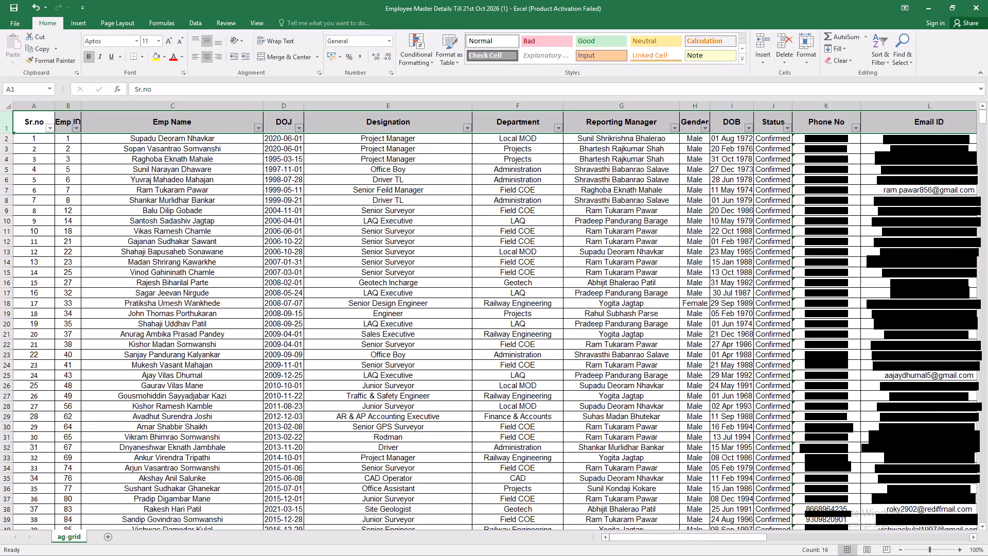
Look through the first rows of the employee master list.
scroll(151, 199, down, 6)
scroll(145, 216, up, 3)
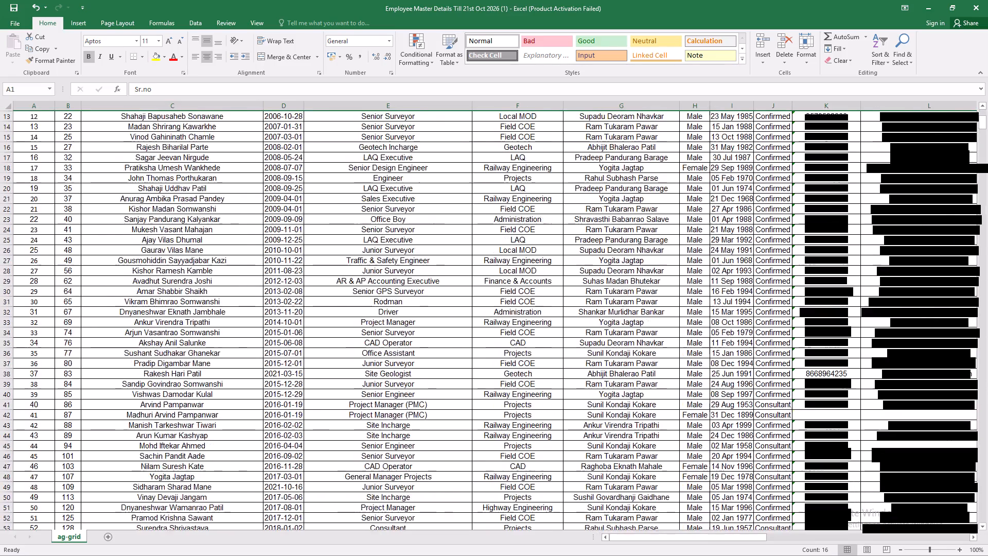
scroll(153, 217, up, 4)
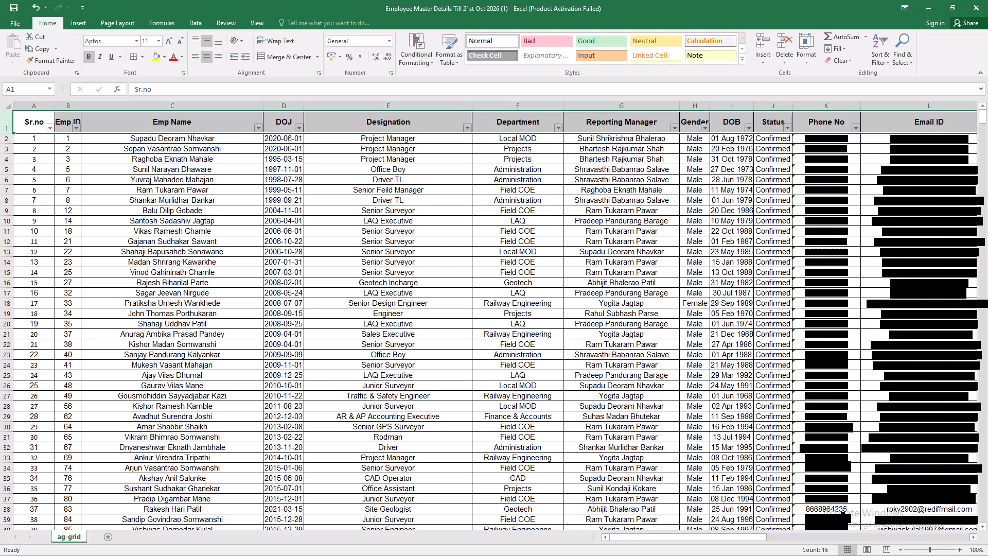
scroll(168, 197, up, 7)
scroll(156, 165, down, 3)
scroll(156, 169, up, 4)
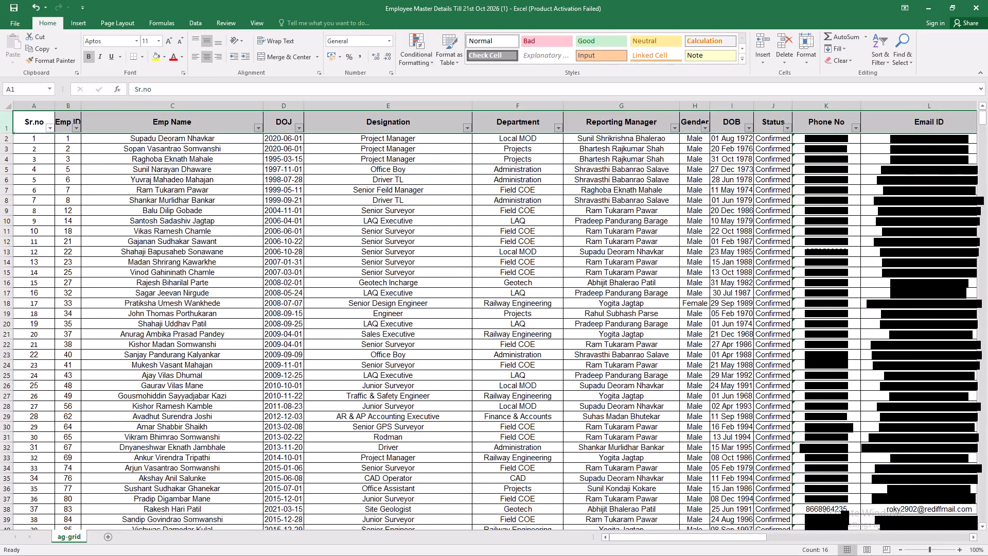
Search the employee master sheet for "shah".
key(ctrl+f)
text(shah)
key(Return)
click(515, 316)
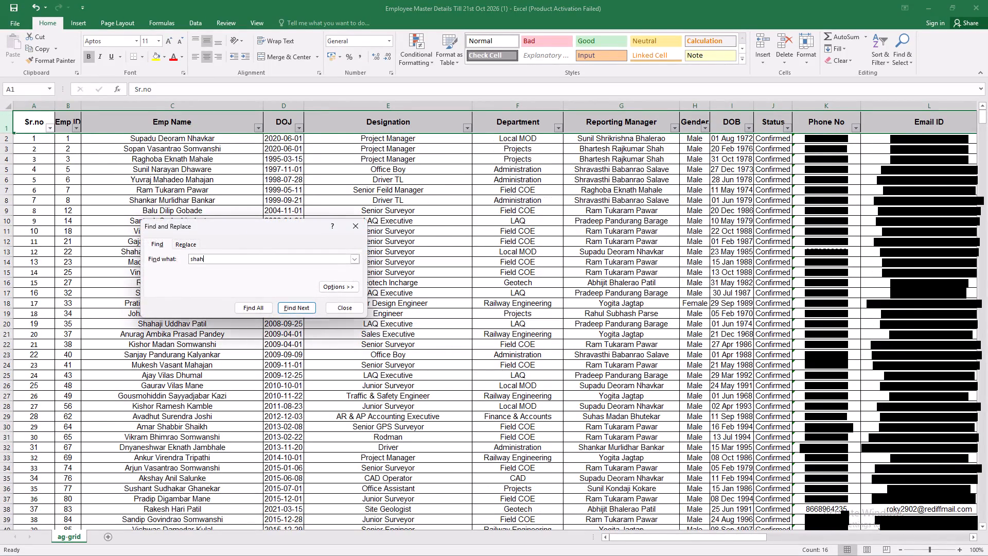
click(359, 228)
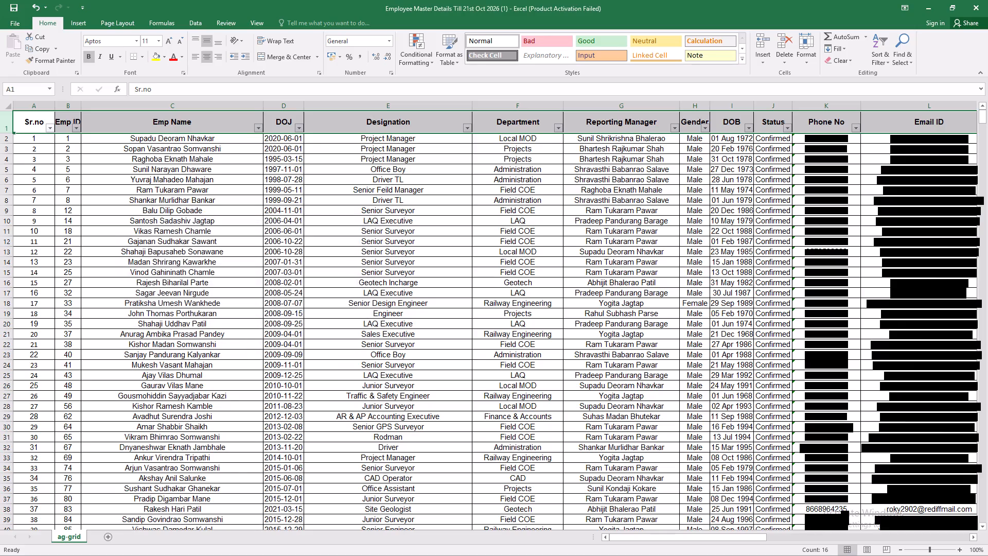
scroll(230, 240, up, 10)
Filter the Designation column to show only Director.
click(468, 128)
click(364, 229)
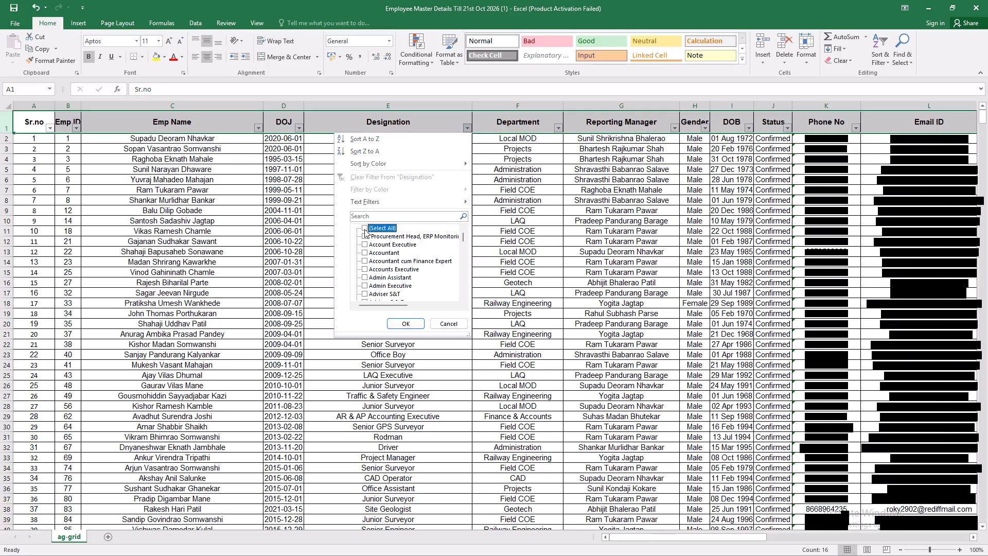
scroll(376, 241, down, 1)
scroll(386, 285, down, 4)
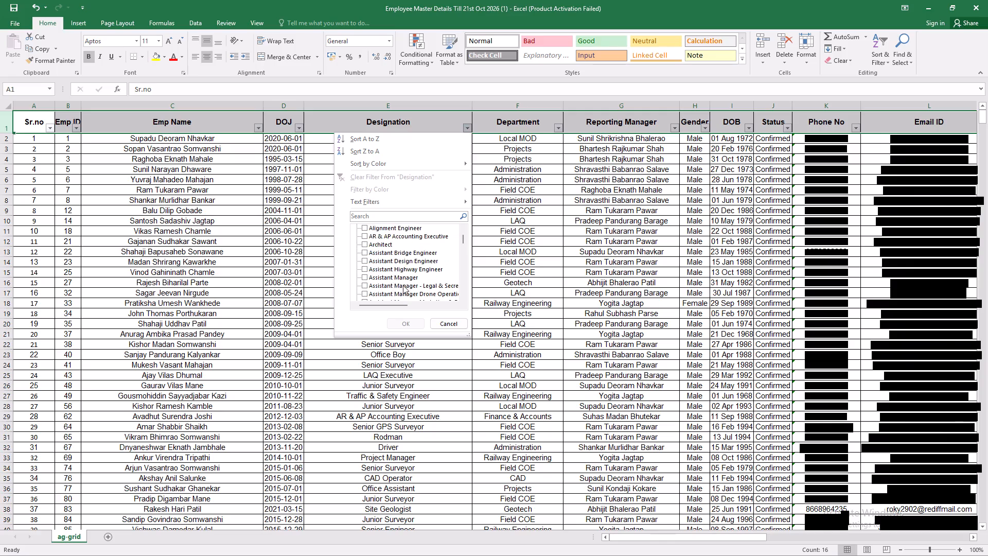
scroll(406, 284, down, 16)
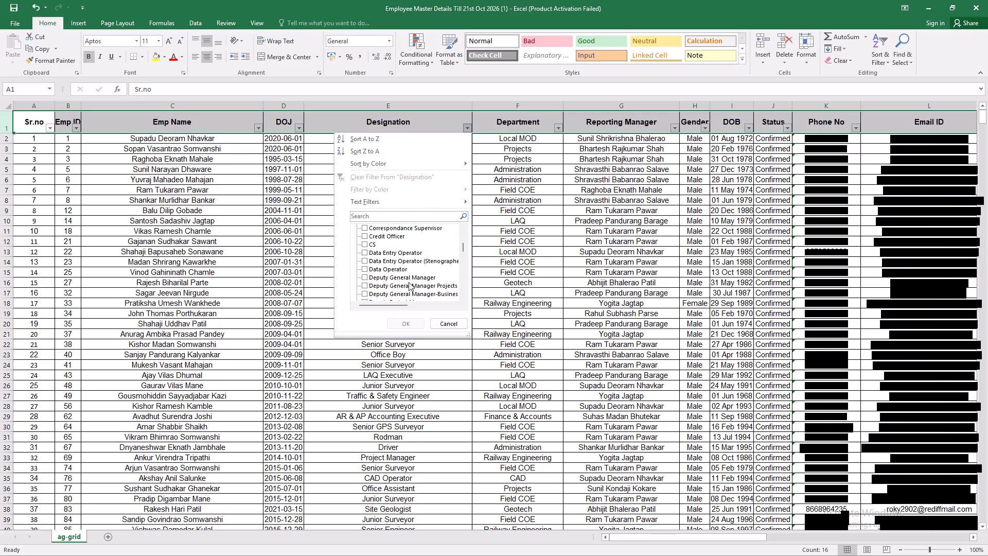
scroll(377, 273, down, 5)
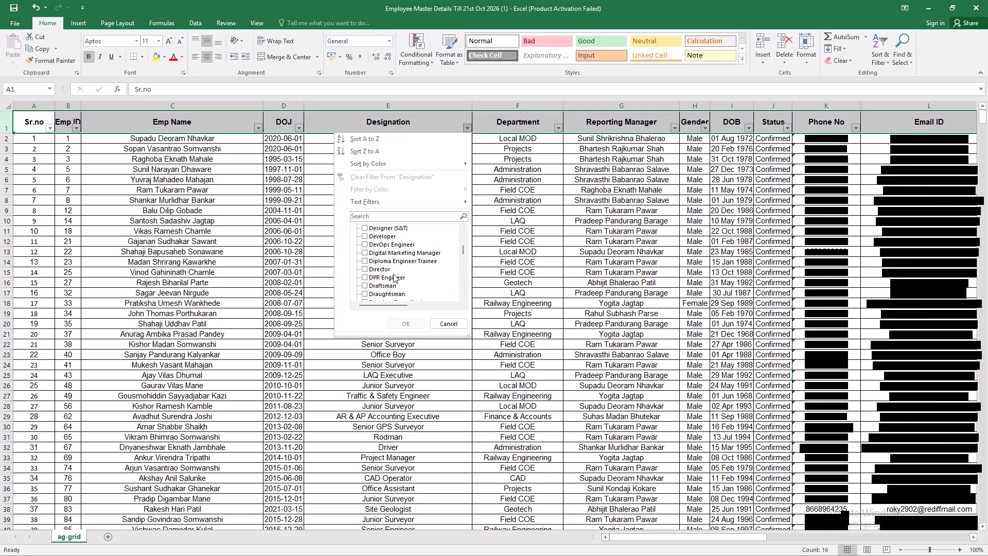
click(366, 267)
click(400, 318)
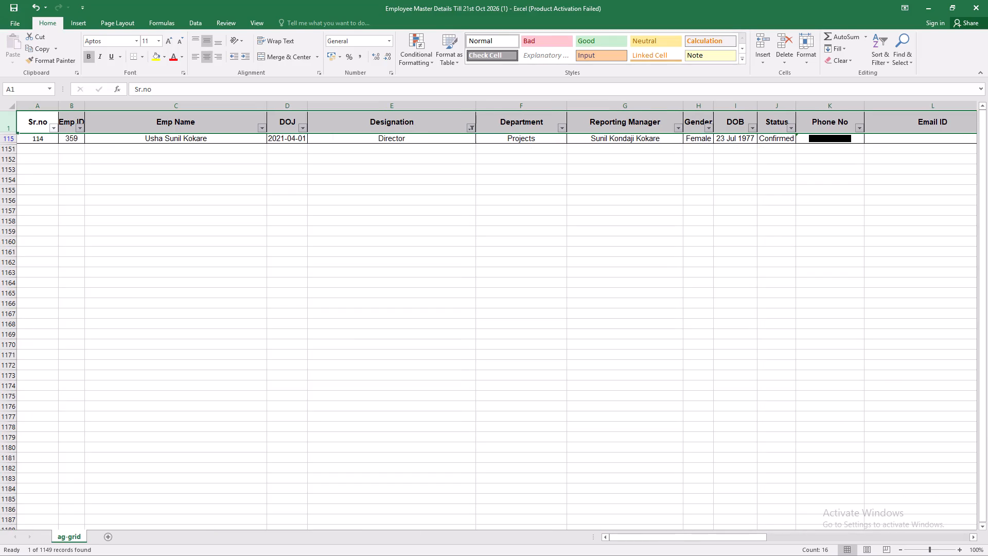
Reopen the Designation filter and look through its list of designations.
click(470, 126)
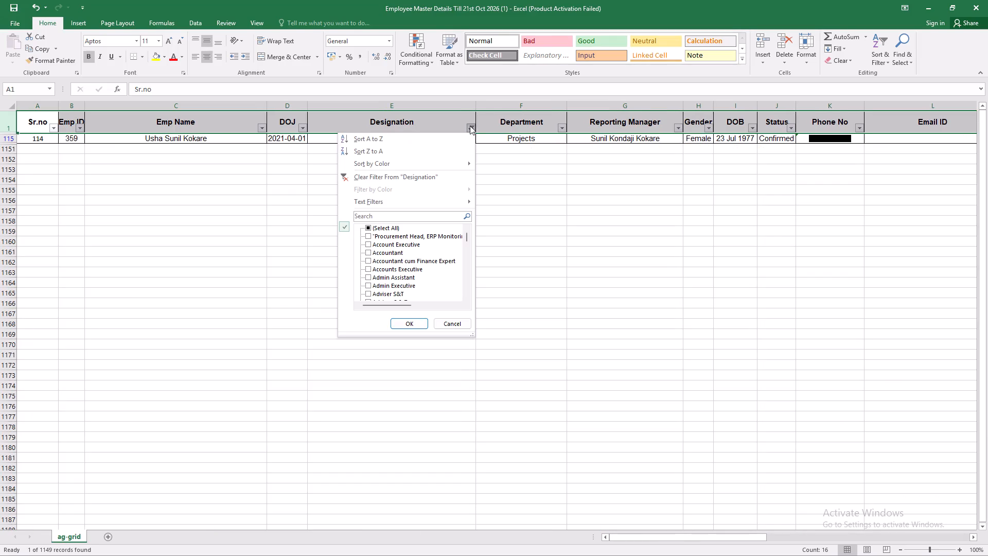
scroll(388, 257, down, 5)
click(465, 237)
drag(467, 236, 469, 246)
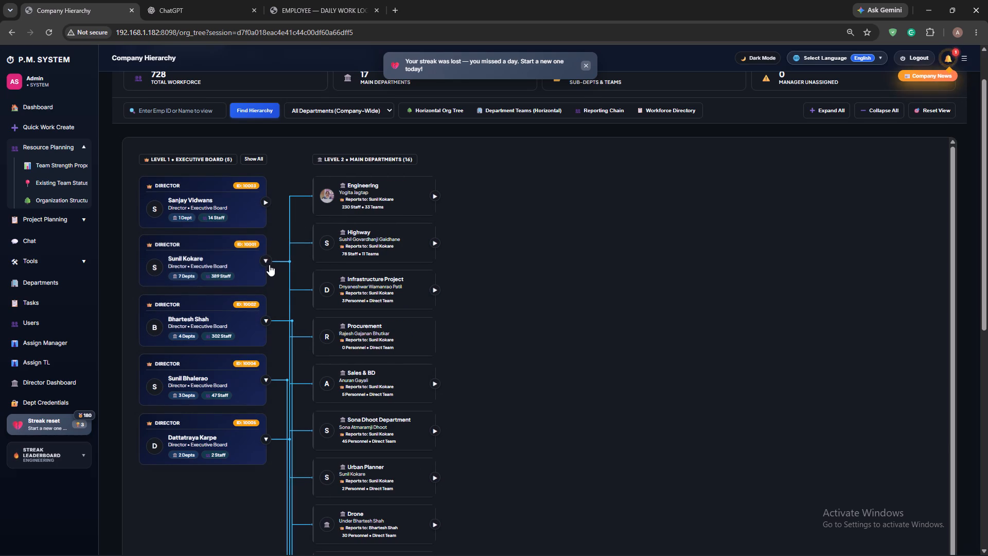
On the Company Hierarchy page in Chrome, collapse the other director branches and view the Drone department's personnel under the third director.
click(269, 265)
scroll(270, 276, down, 2)
click(264, 283)
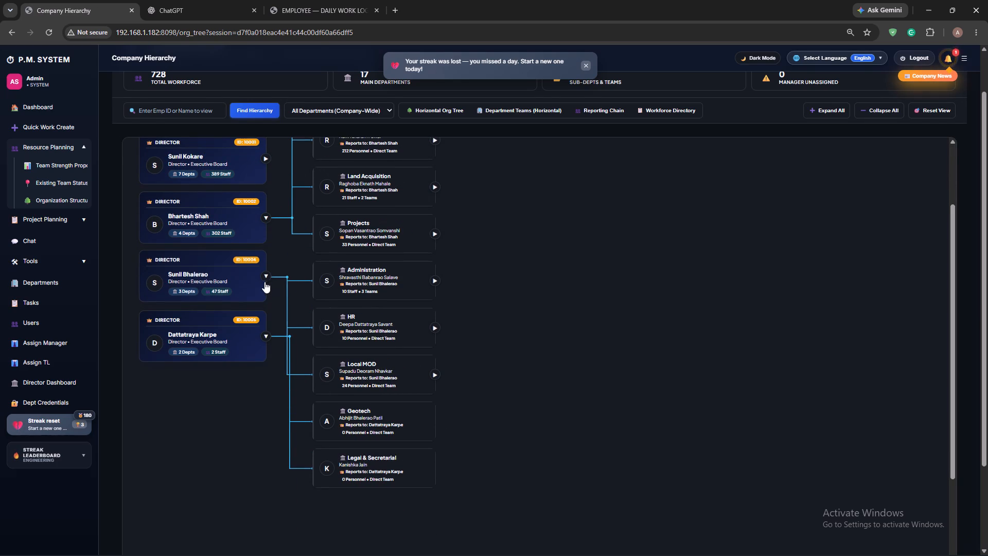
click(265, 292)
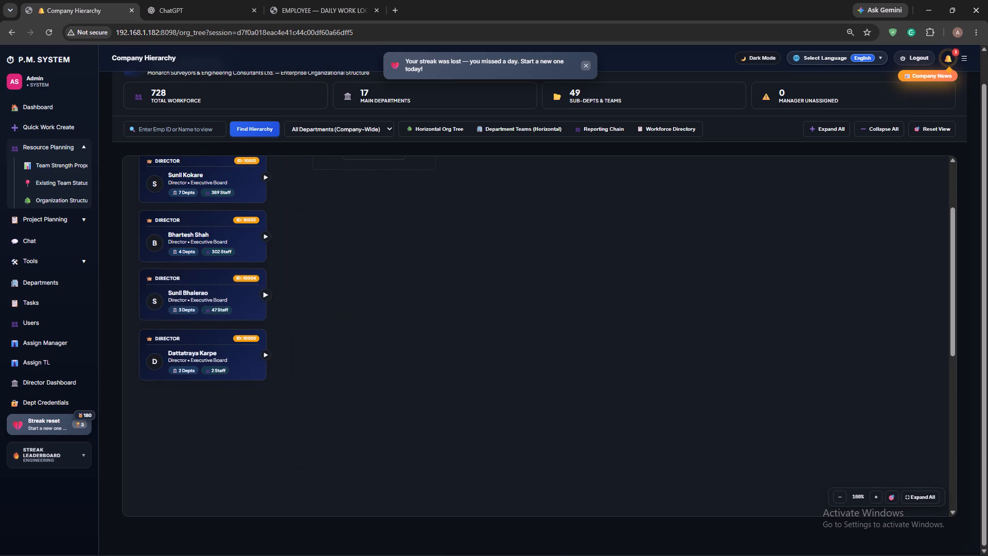
scroll(279, 300, up, 2)
click(266, 337)
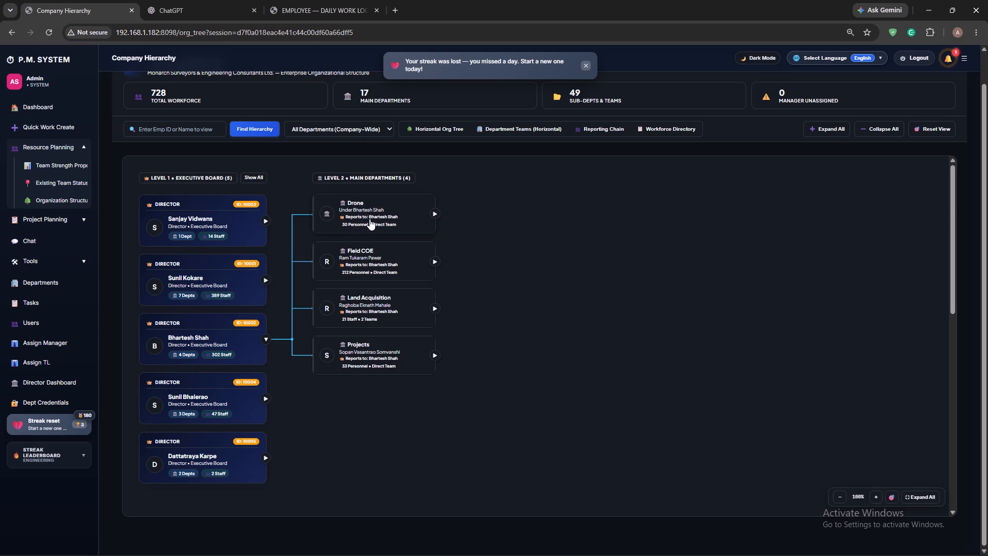
click(431, 210)
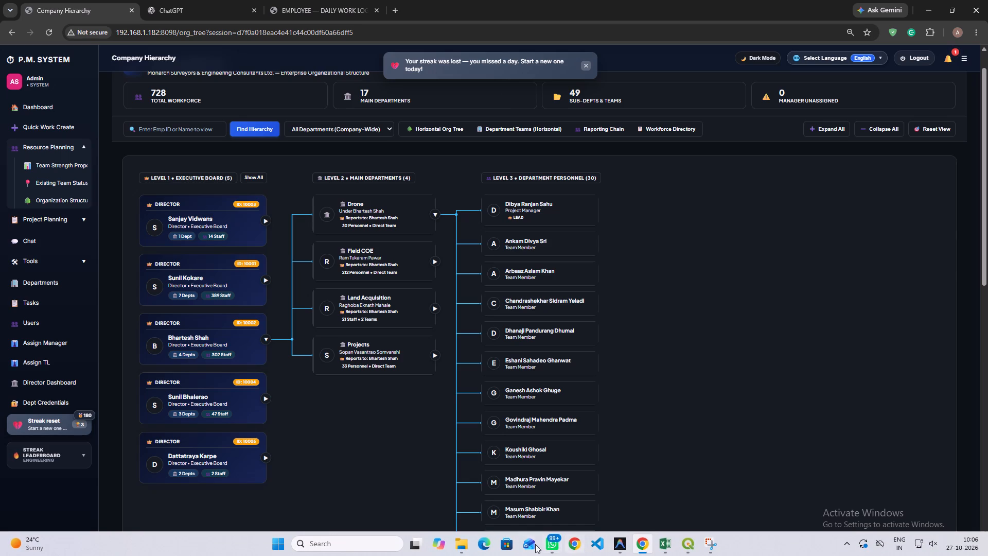
Switch to File Explorer and look through the files in the Downloads folder.
click(458, 546)
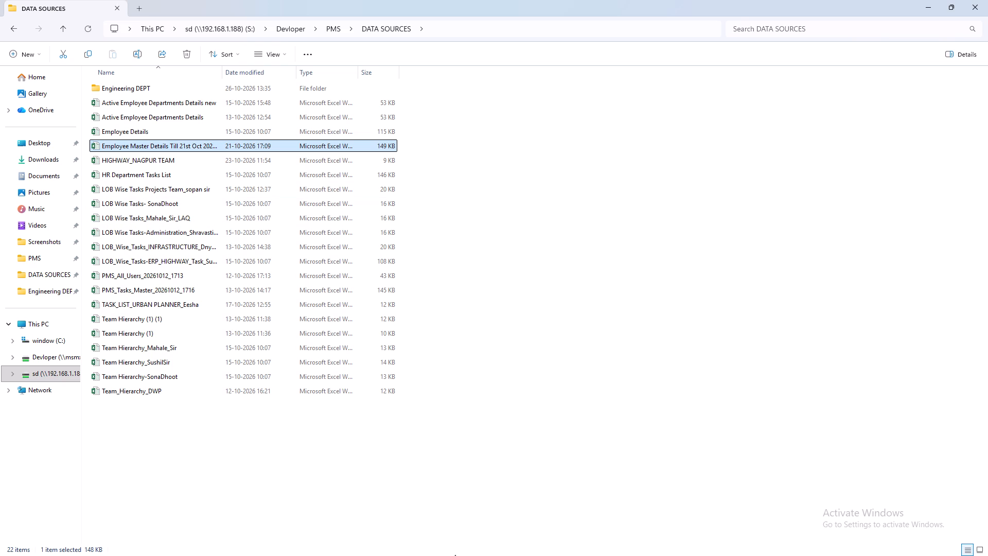
click(37, 164)
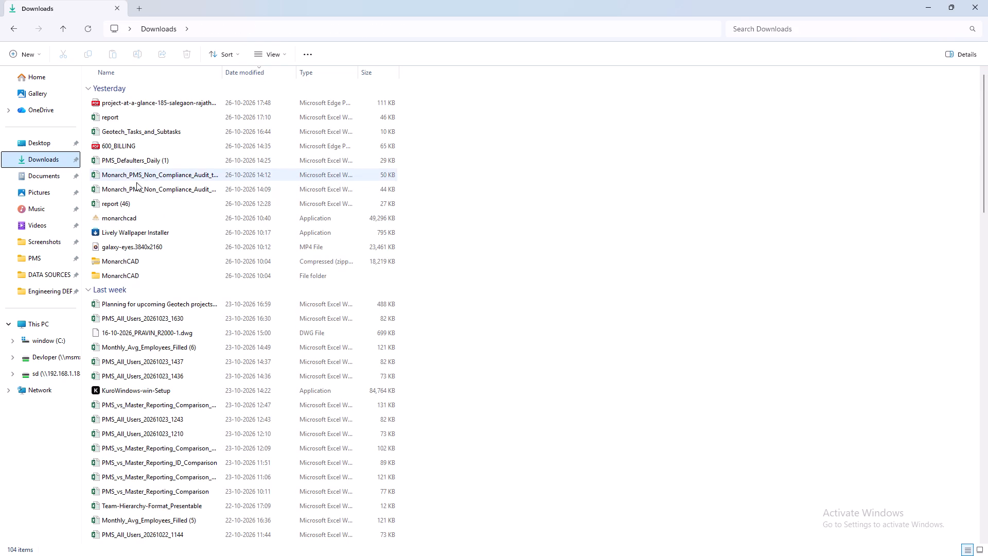
scroll(176, 268, down, 1)
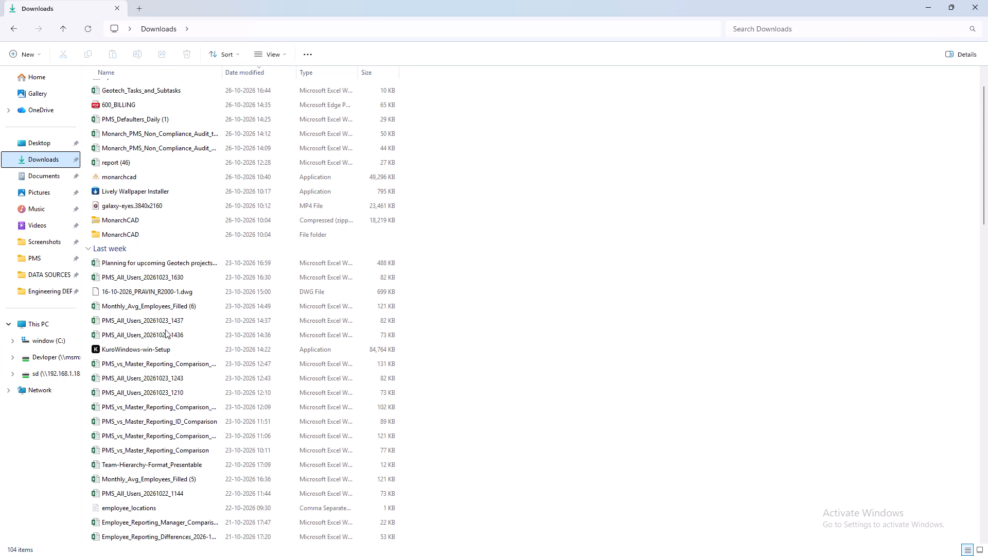
scroll(164, 329, down, 2)
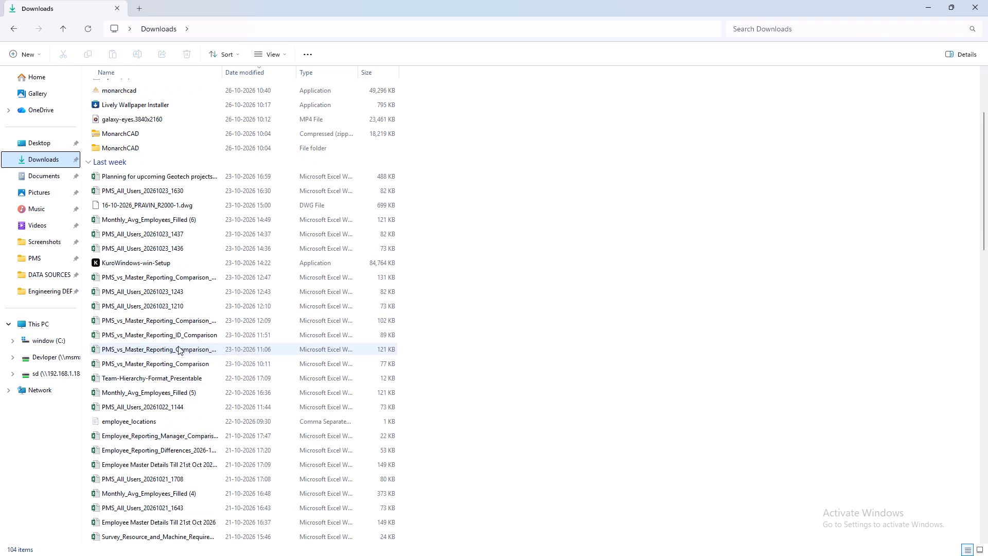
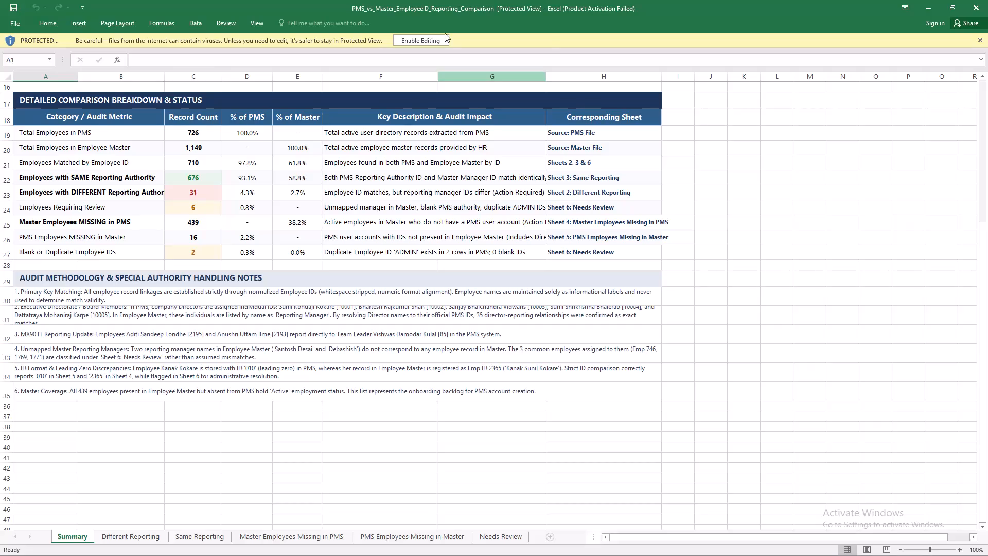
Enable editing for the PMS_vs_Master_EmployeeID_Reporting_Comparison workbook.
click(420, 39)
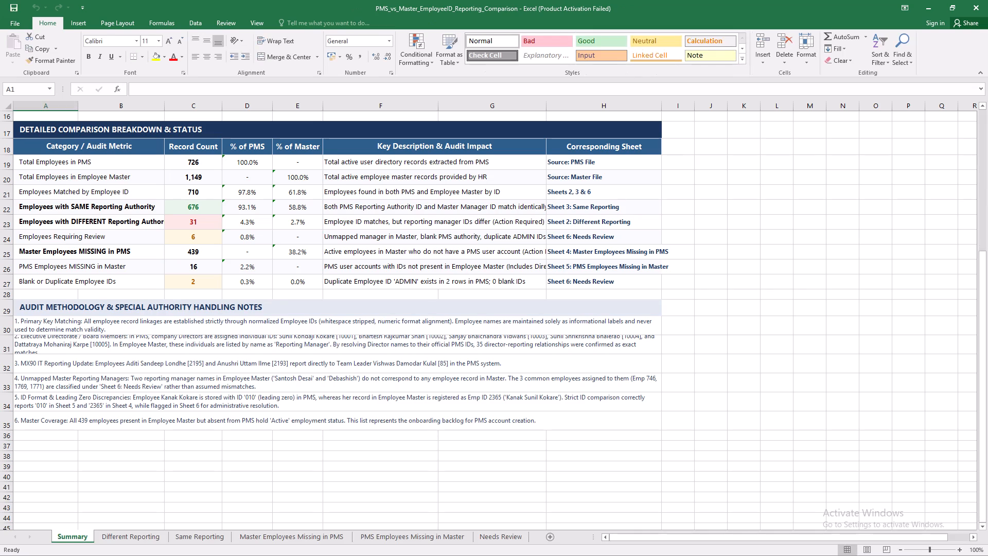
Review the Summary sheet's comparison breakdown and the Different Reporting sheet's employee and reporting manager records.
click(141, 534)
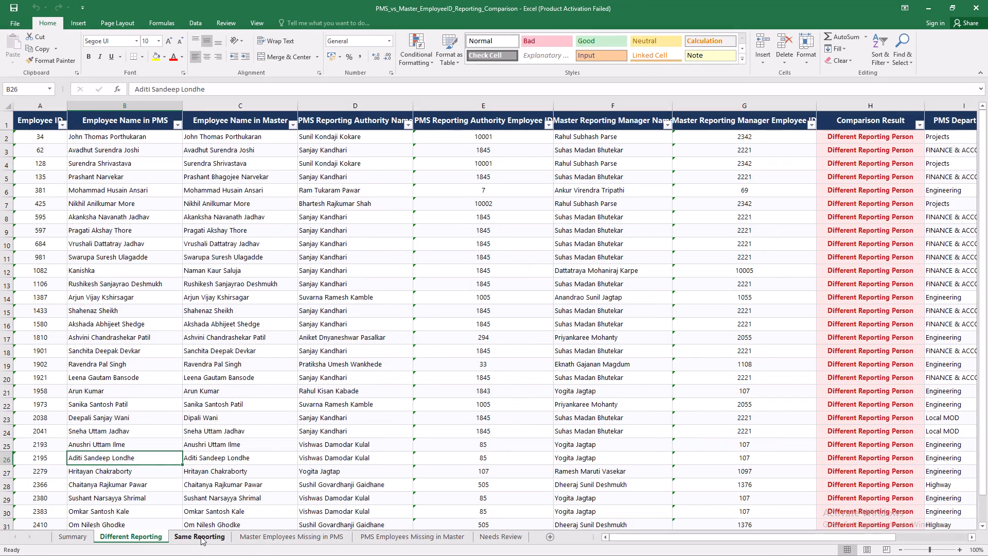
click(81, 534)
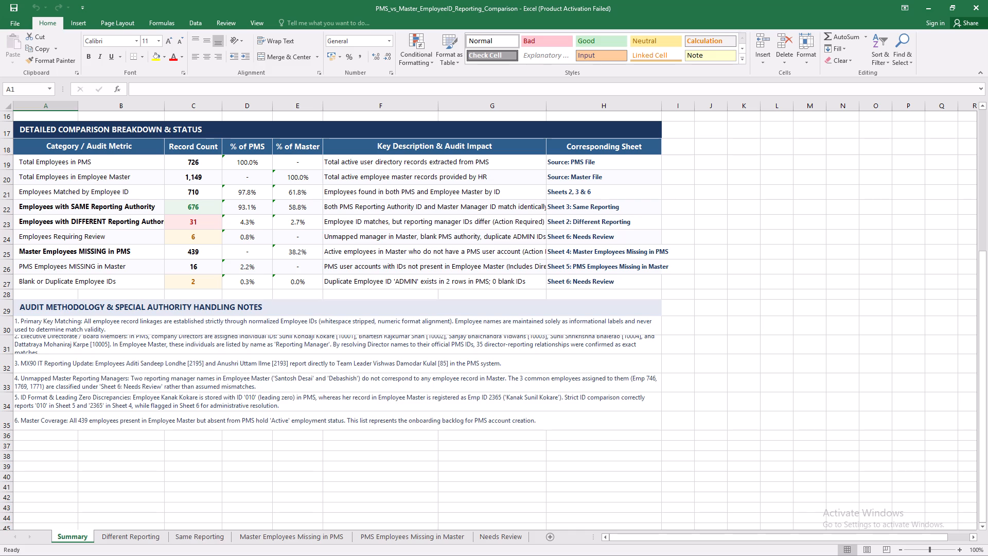
click(113, 533)
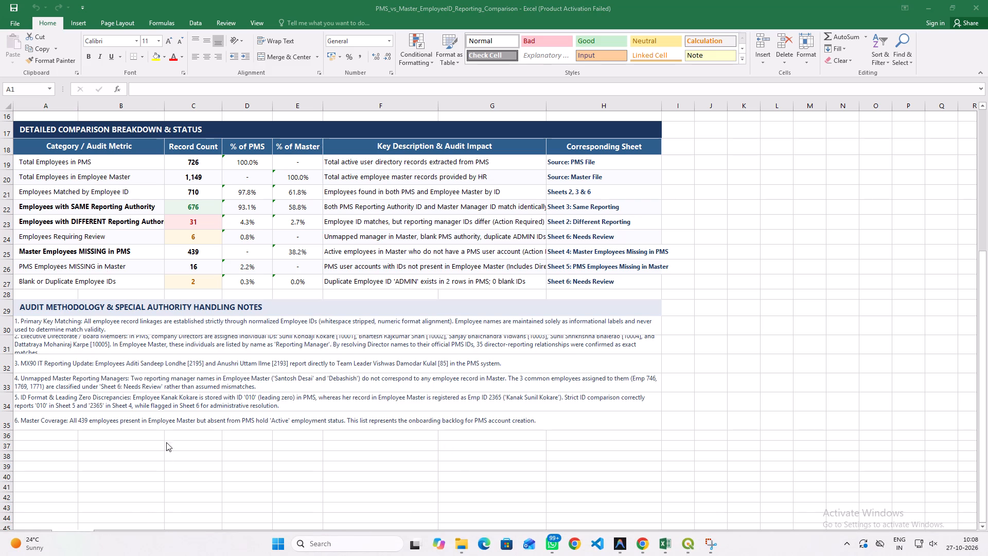
scroll(105, 372, down, 3)
click(214, 272)
click(129, 537)
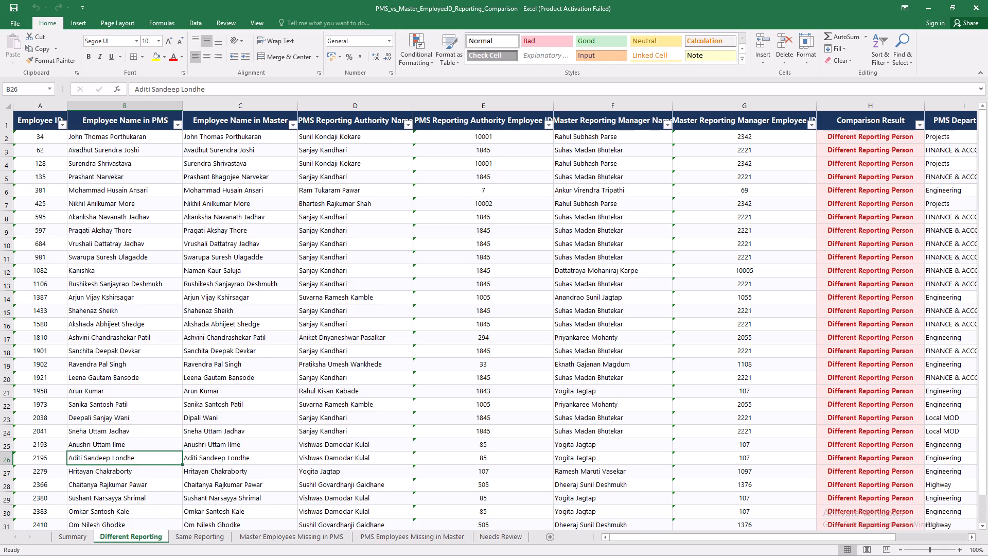
Switch to Chrome and open the greytHR login page, greythr.com/login/, in a new tab.
key(alt+Tab)
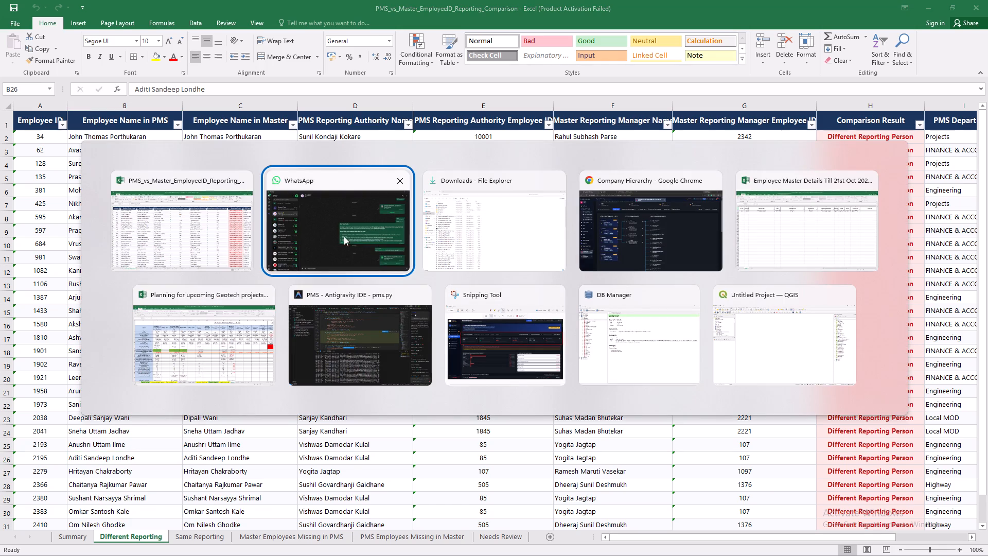
key(alt+Tab)
key(alt+Tab)
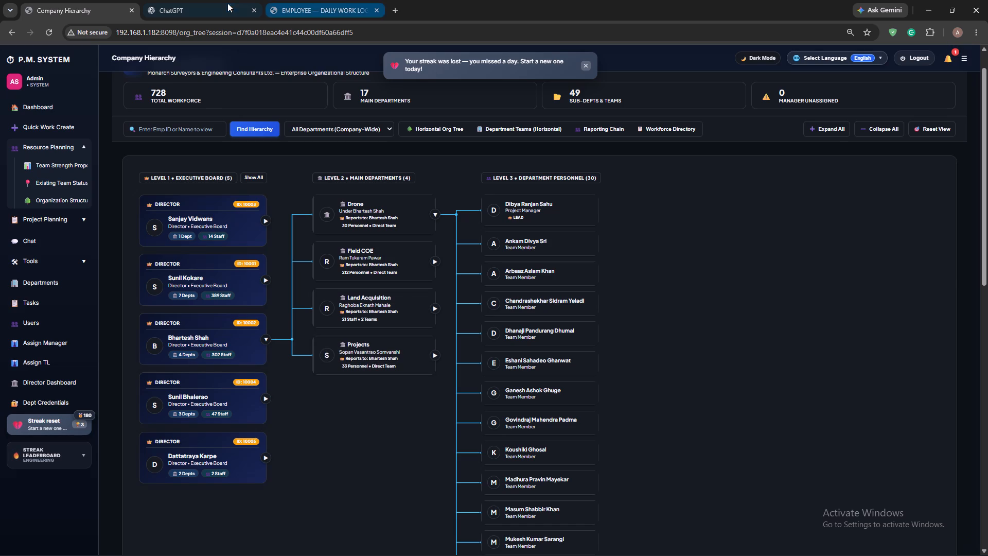
click(394, 4)
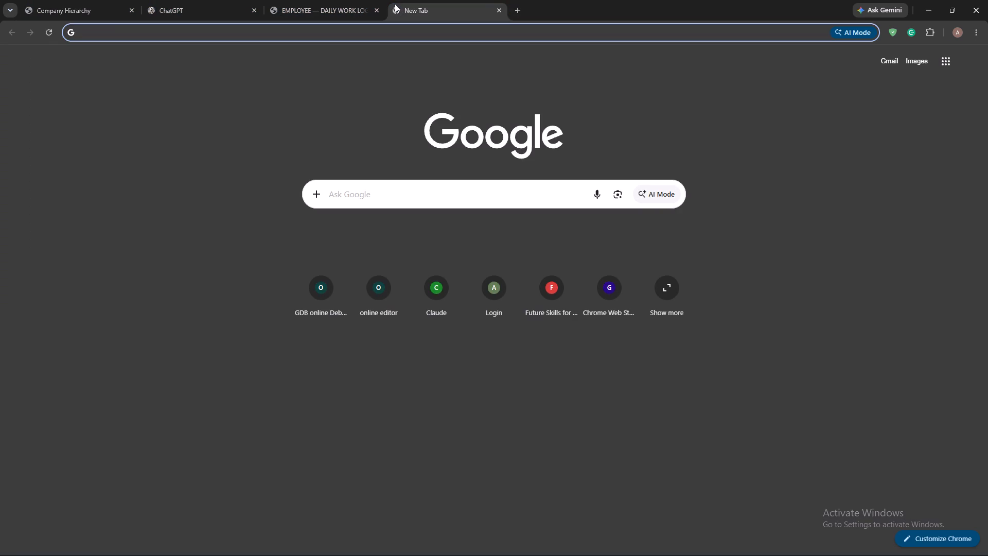
text(gre)
key(Right)
key(Return)
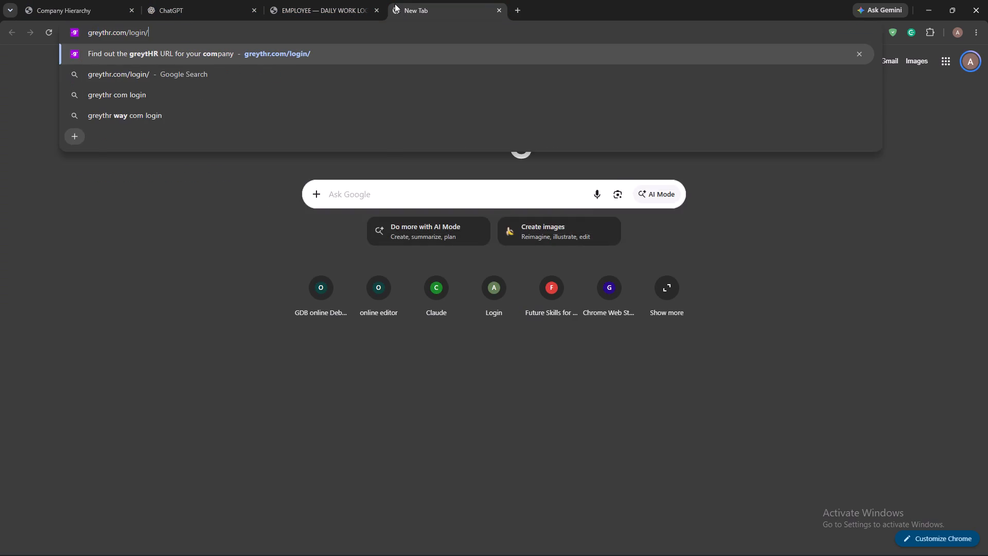
Fill in the saved official email or phone number, complete the reCAPTCHA check and search for the company's greytHR URL.
click(679, 306)
click(703, 323)
click(748, 345)
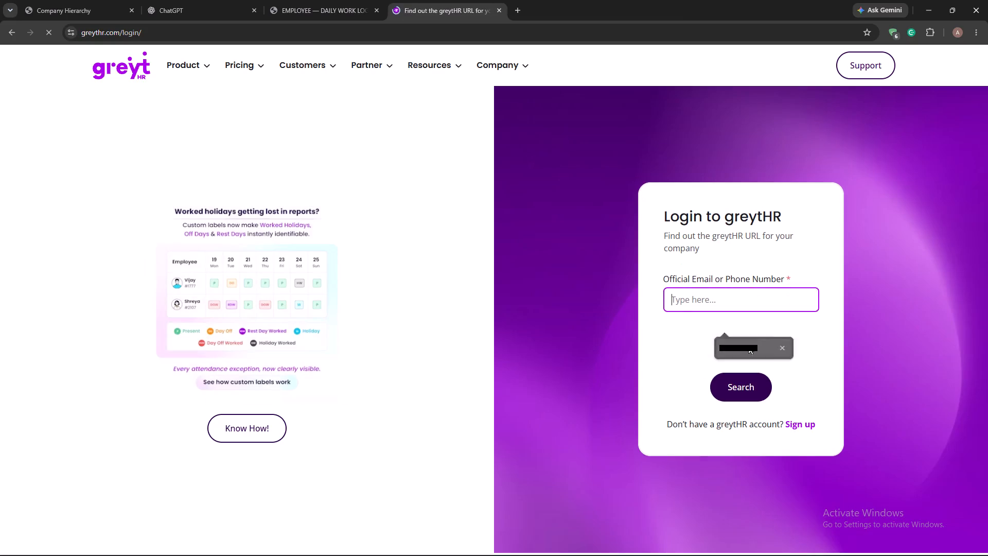
click(672, 336)
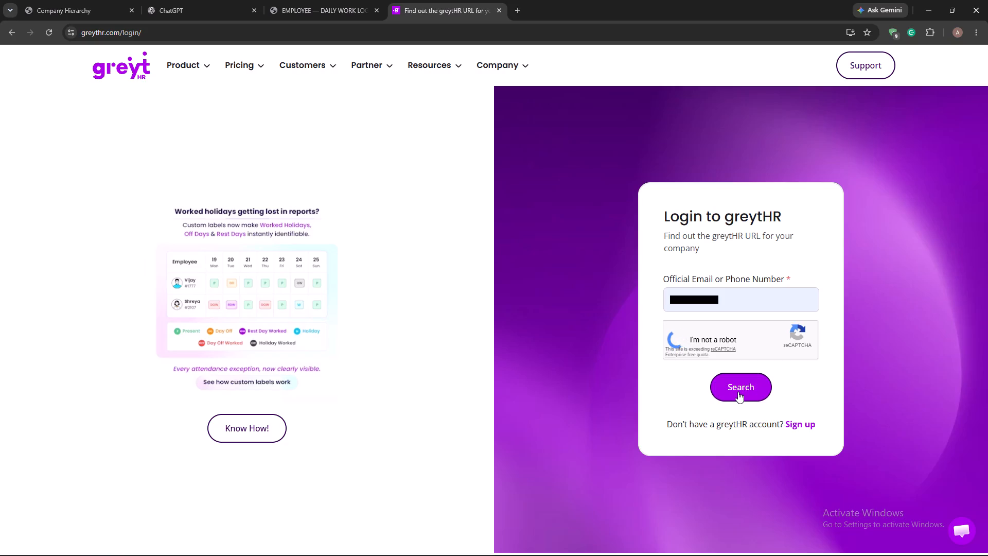
click(738, 392)
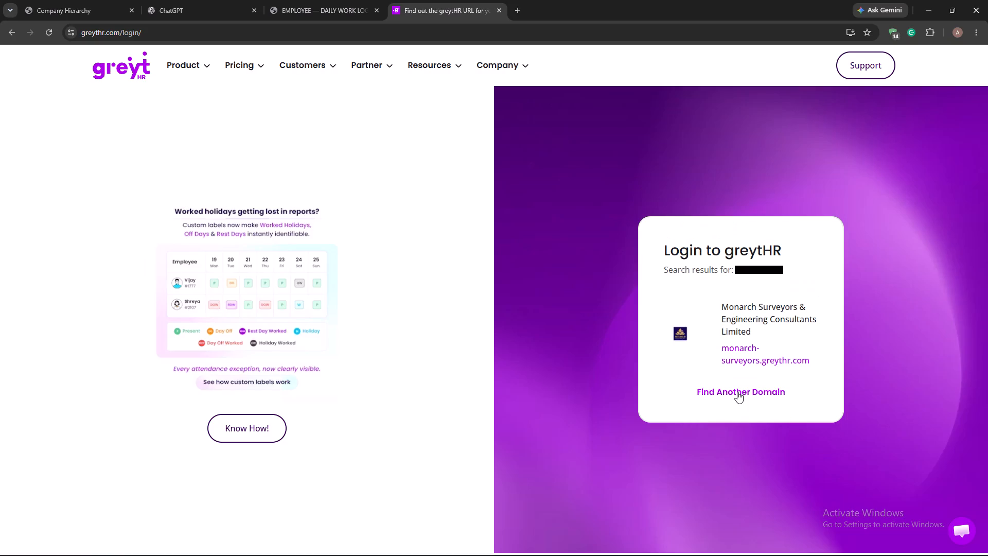
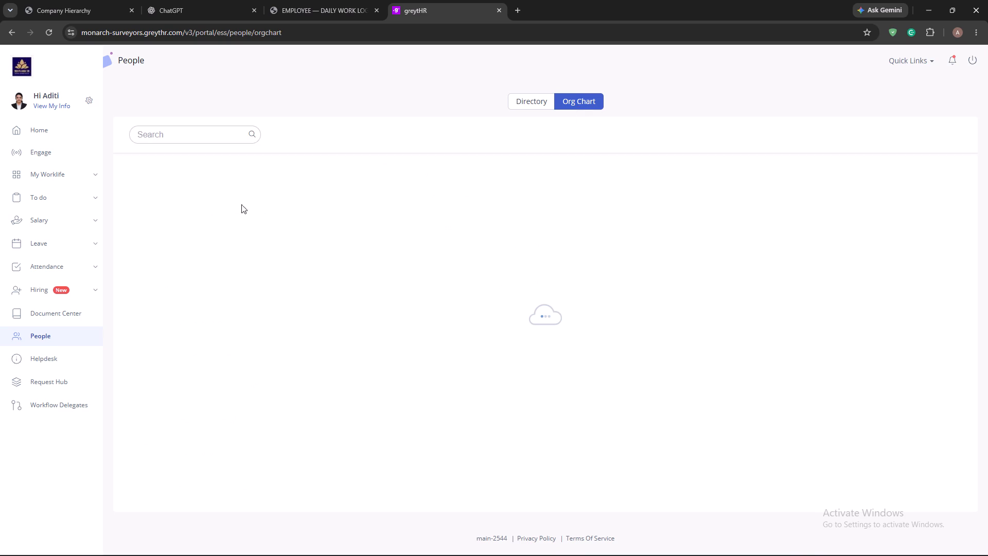
Examine the greytHR org chart, viewing the employee details of the top director and the first project manager under that director.
click(194, 132)
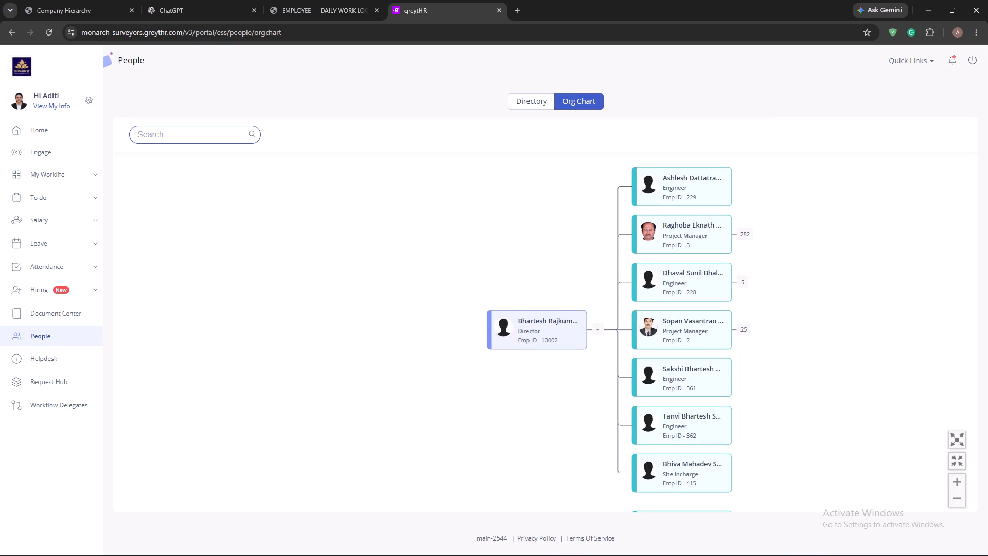
click(550, 327)
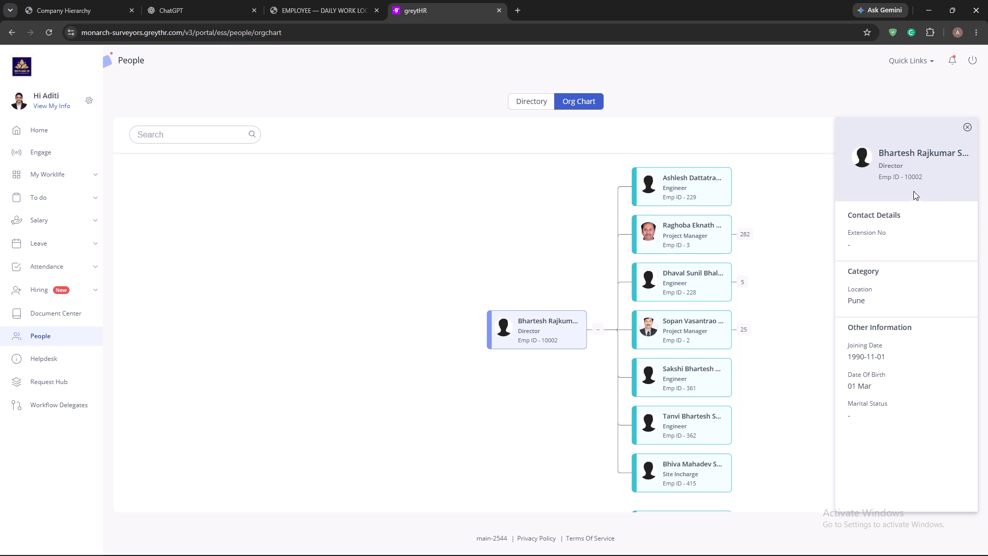
click(968, 129)
scroll(790, 319, down, 2)
middle_drag(784, 409, 762, 392)
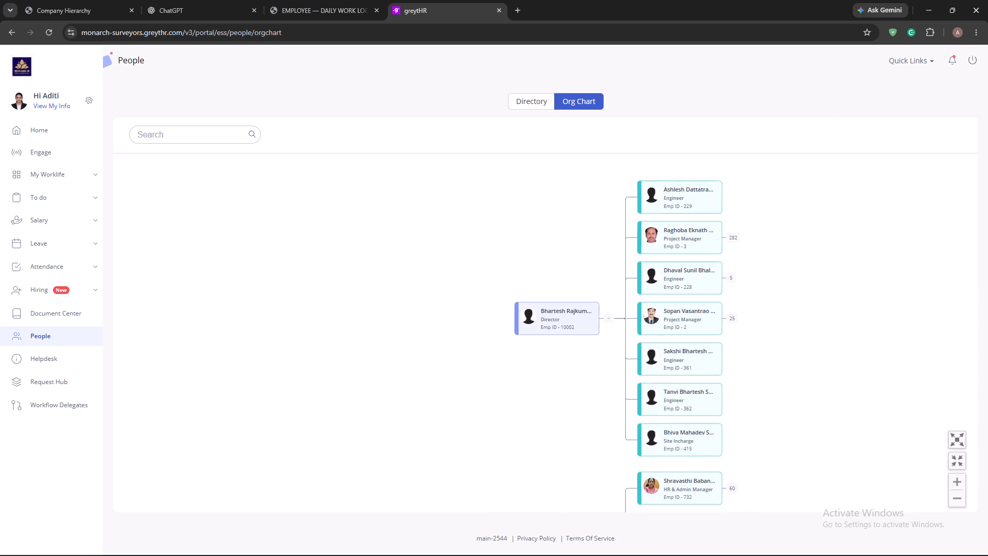
middle_drag(762, 392, 728, 374)
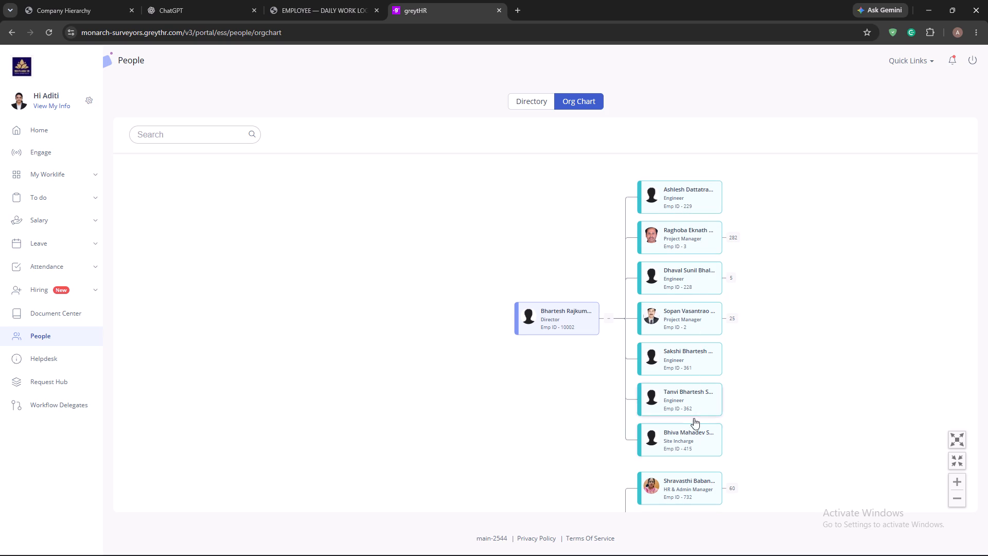
click(691, 236)
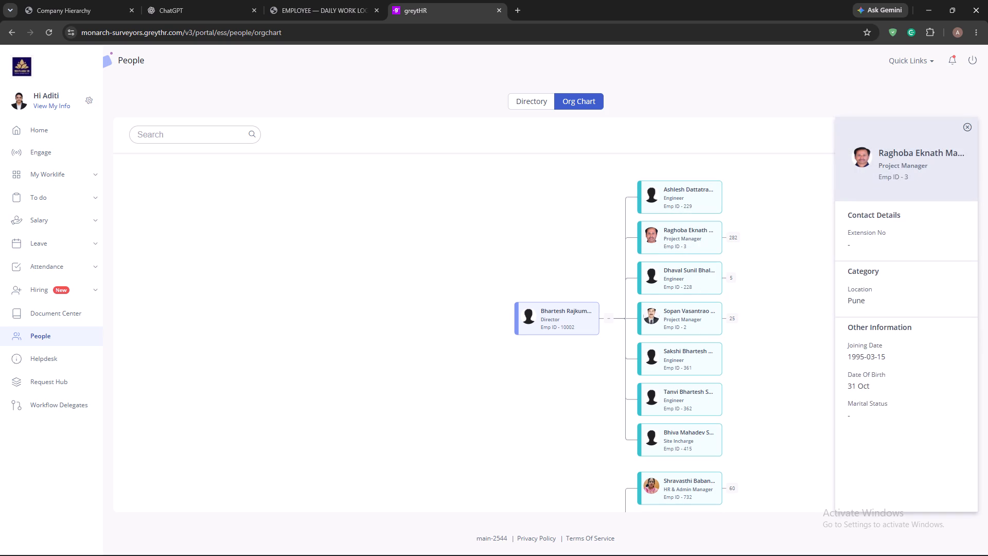
click(963, 130)
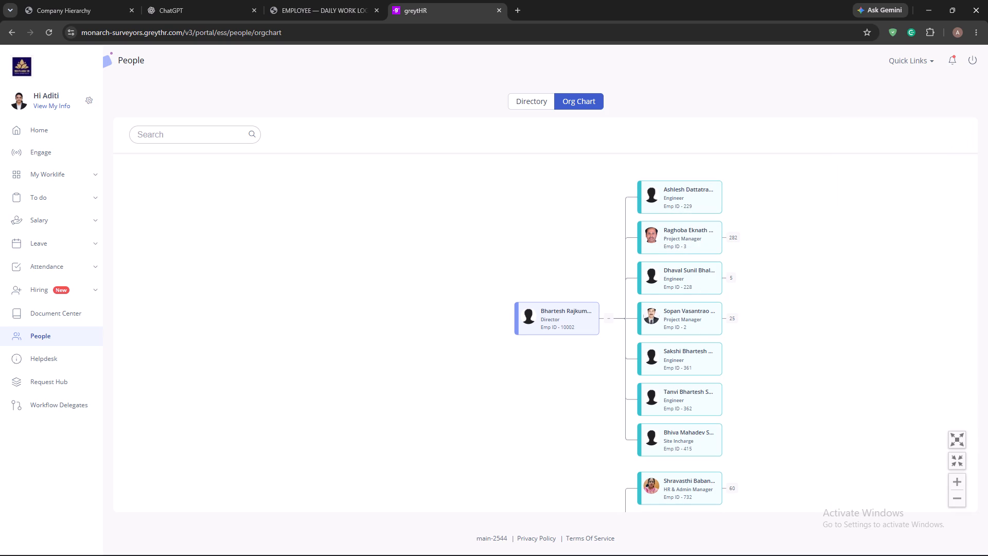
Show the Company Hierarchy page in split view beside the greytHR org chart, with the top director's reporting branch visible.
right_click(69, 4)
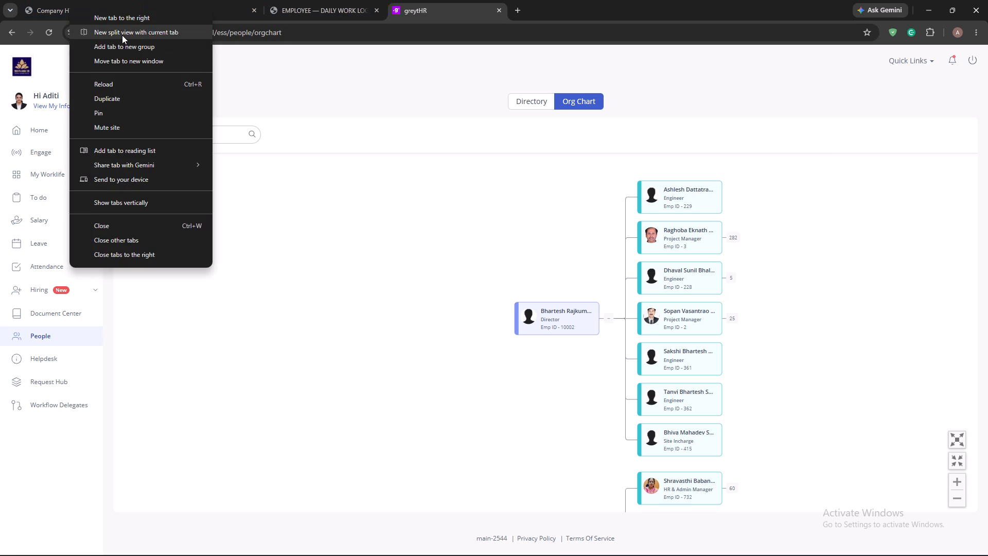
click(122, 35)
middle_drag(864, 395, 754, 328)
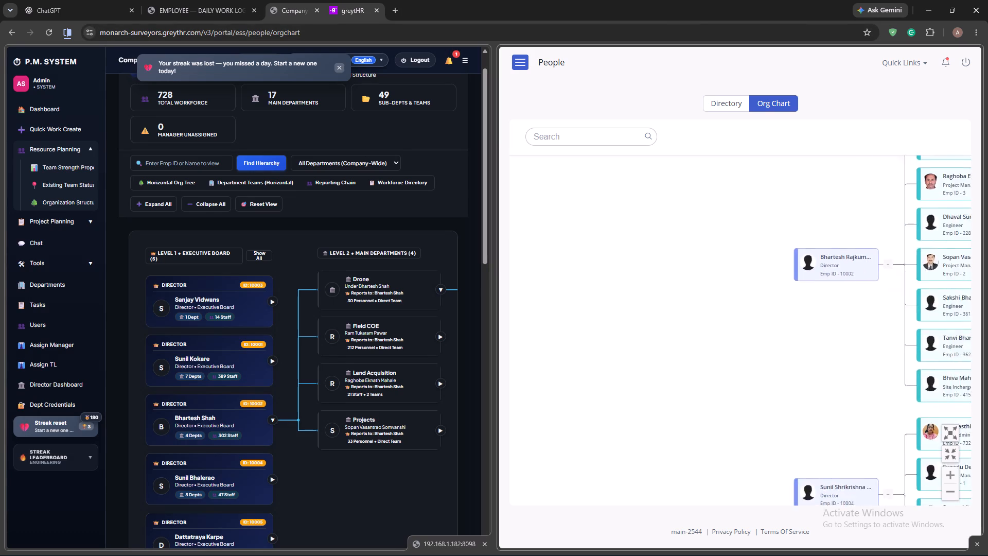
middle_drag(754, 328, 549, 388)
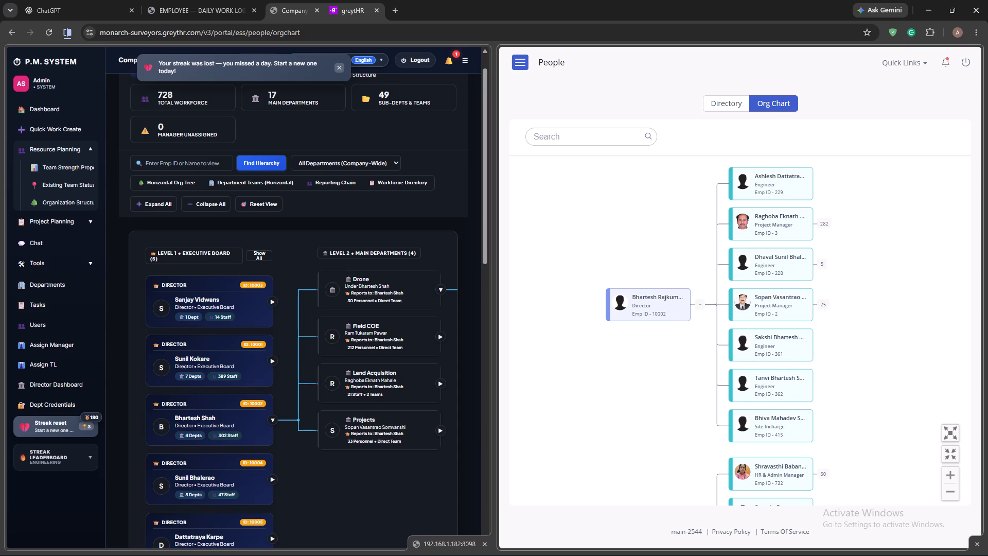
scroll(683, 446, down, 1)
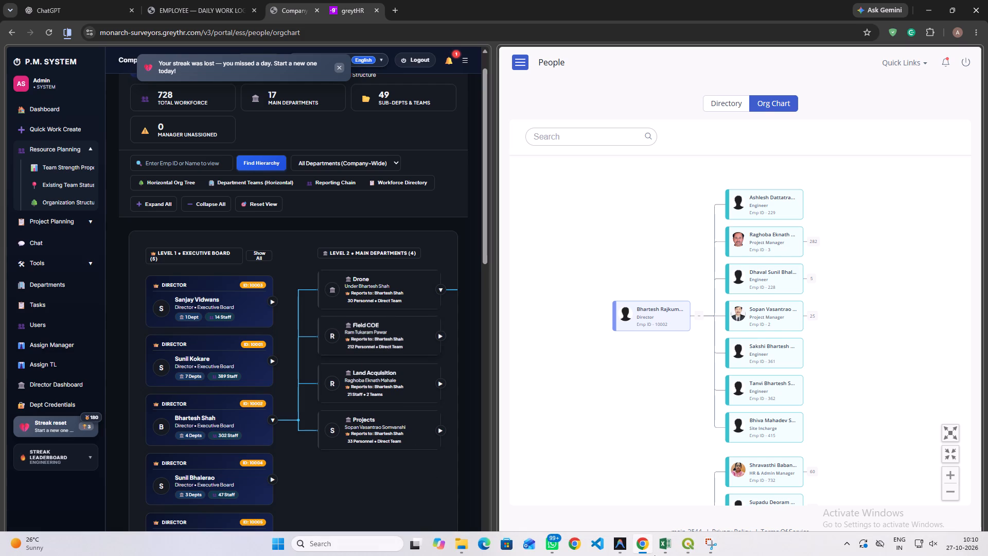
Switch to File Explorer and look through the recent files in the Downloads folder.
click(465, 545)
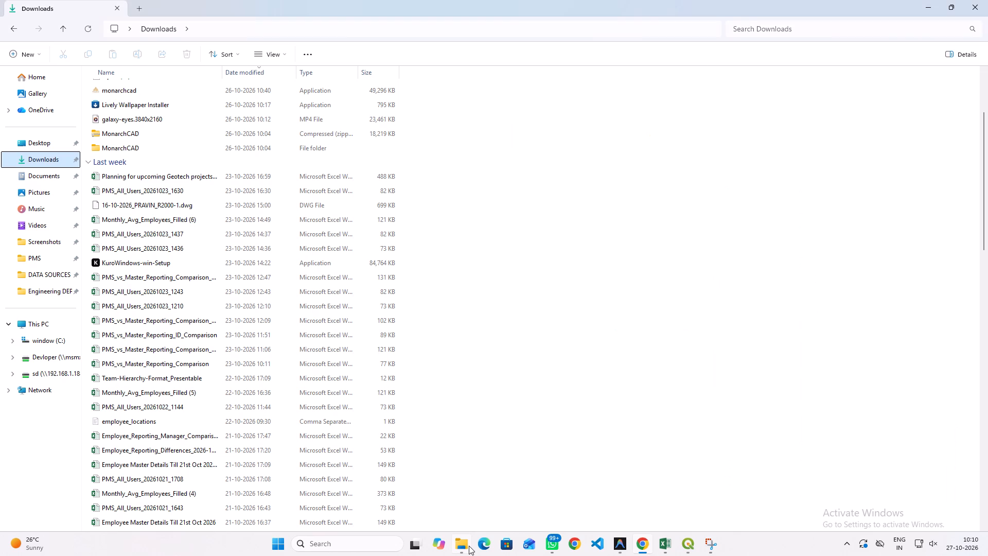
scroll(161, 244, up, 2)
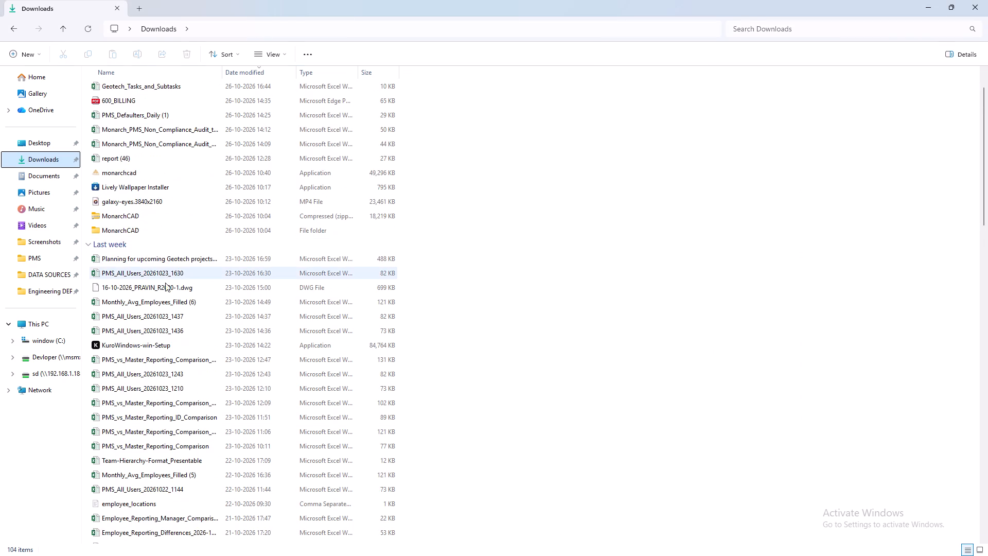
scroll(162, 275, up, 4)
scroll(139, 203, up, 2)
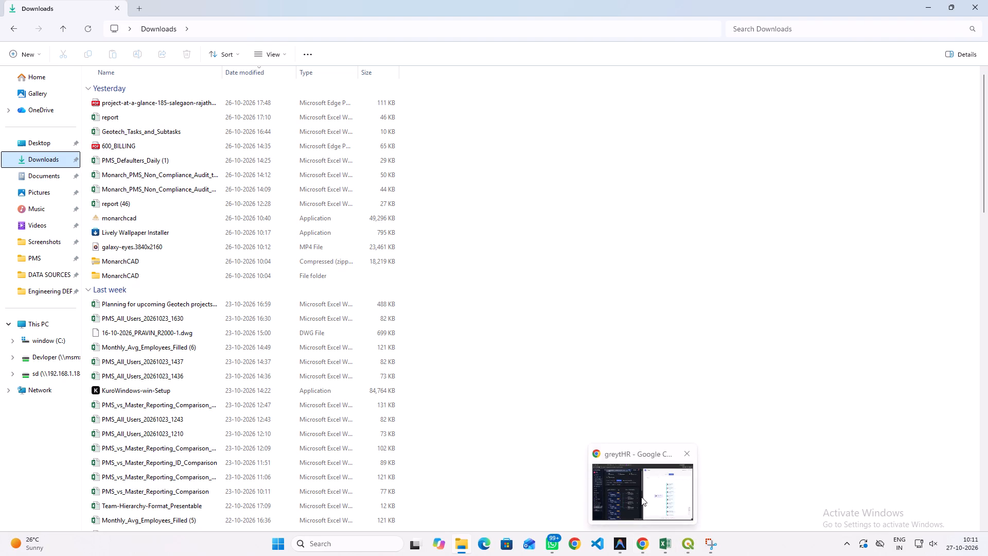
Switch back to Chrome and compare the Company Hierarchy's executive board and main departments with the greytHR org chart.
click(641, 497)
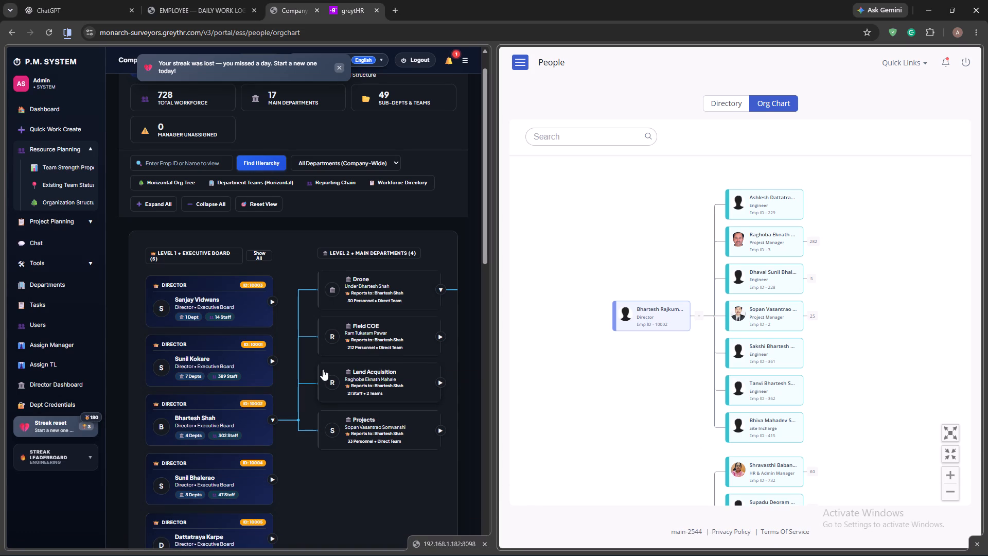
scroll(323, 368, down, 1)
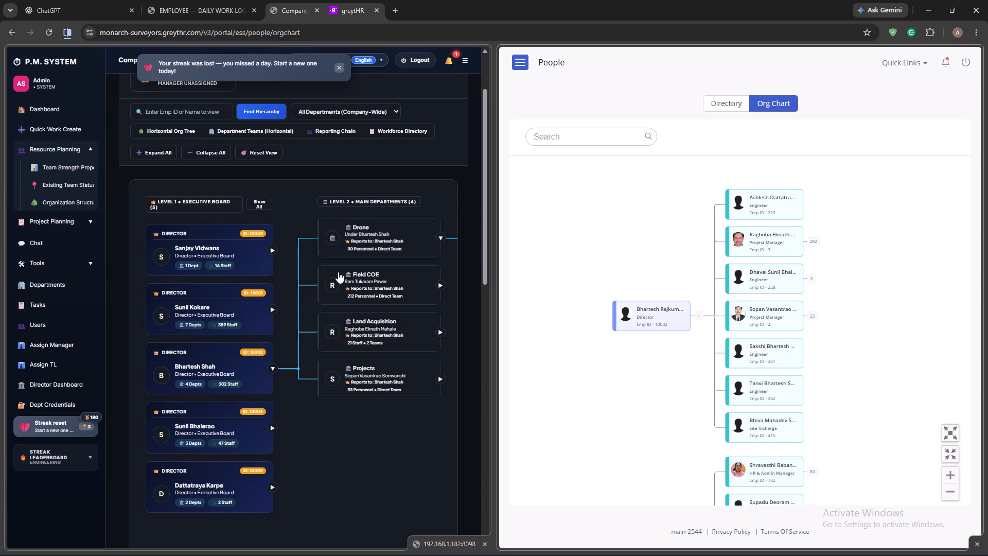
click(150, 1)
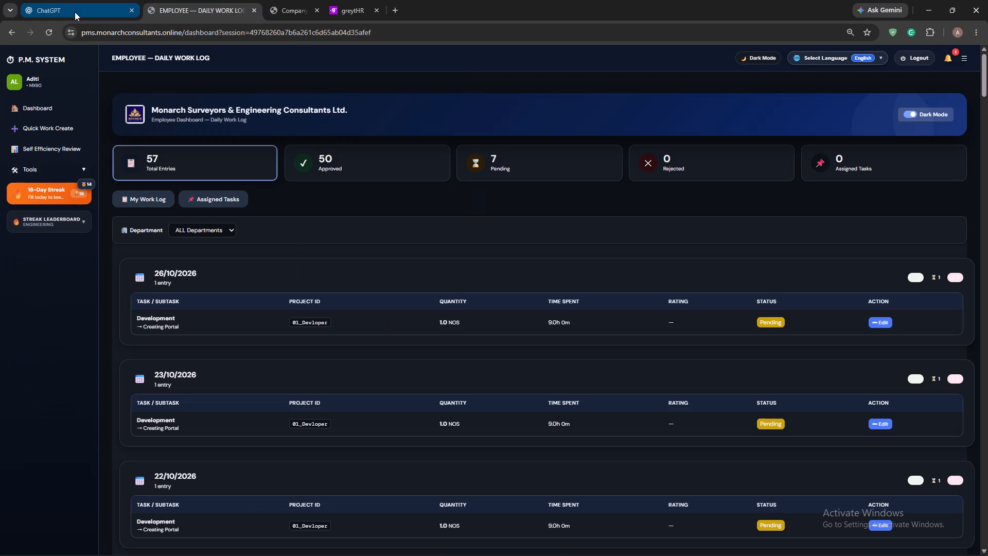
click(290, 3)
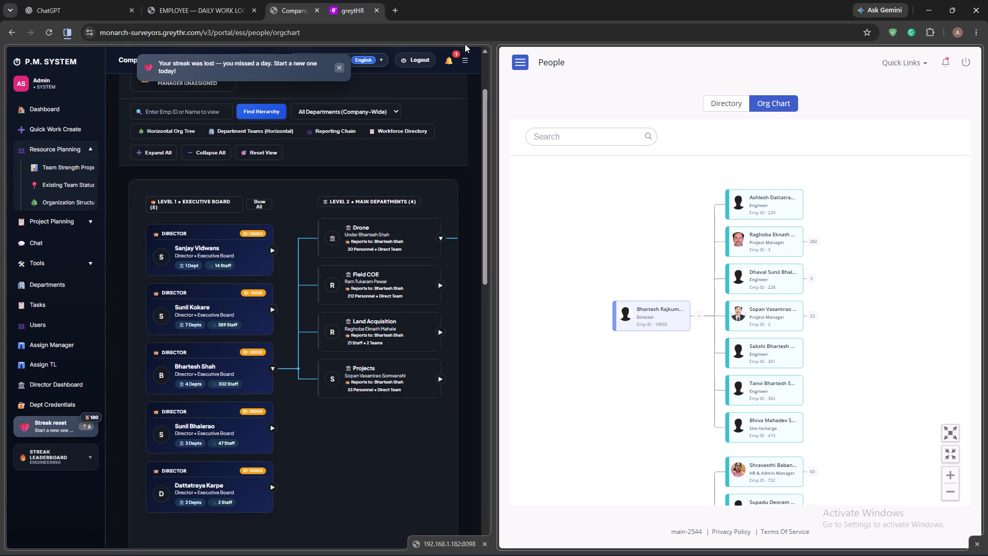
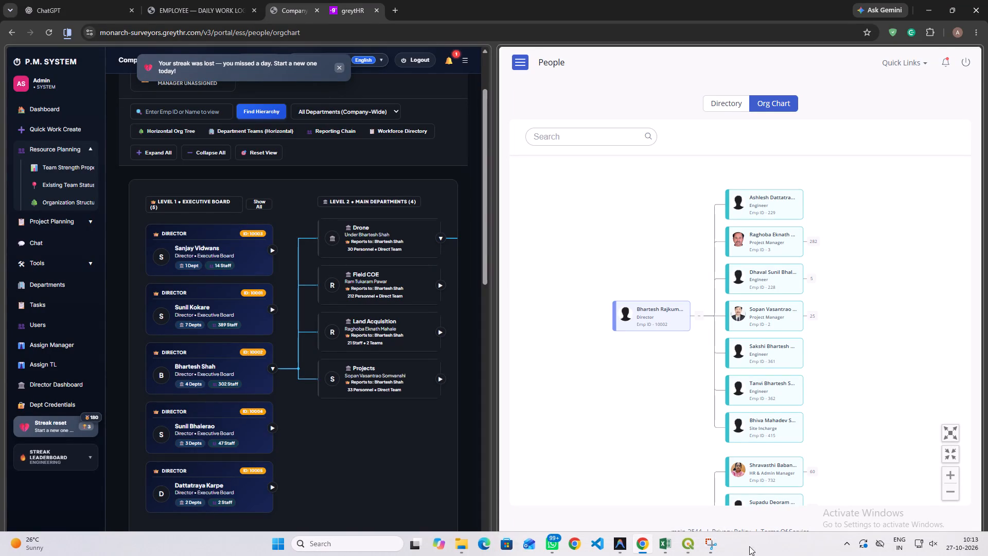
click(671, 545)
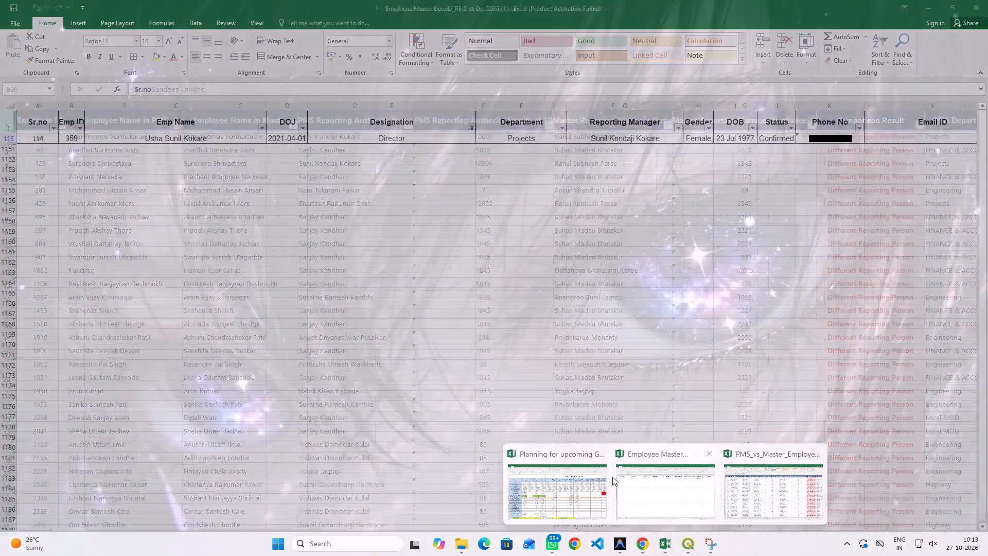
click(761, 489)
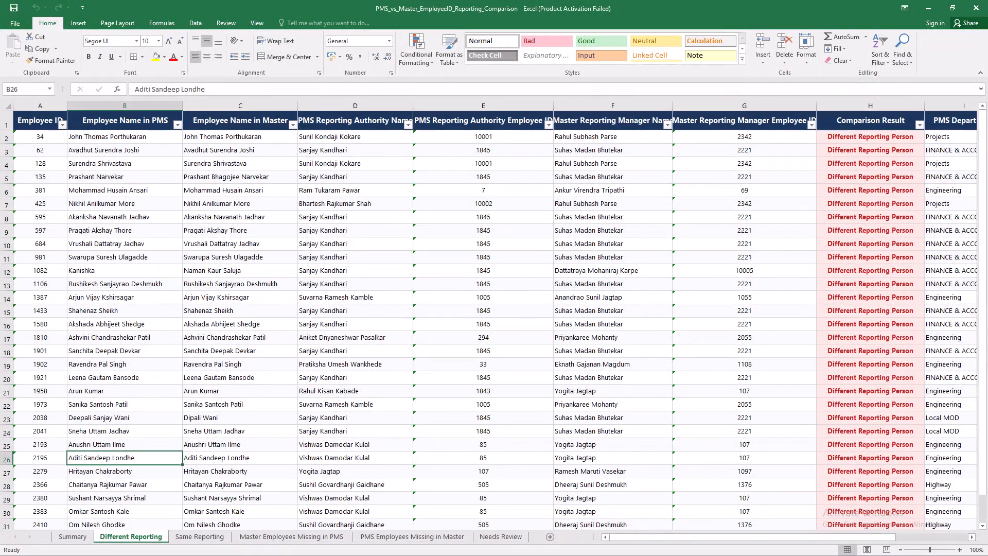
scroll(248, 213, up, 9)
scroll(283, 234, down, 1)
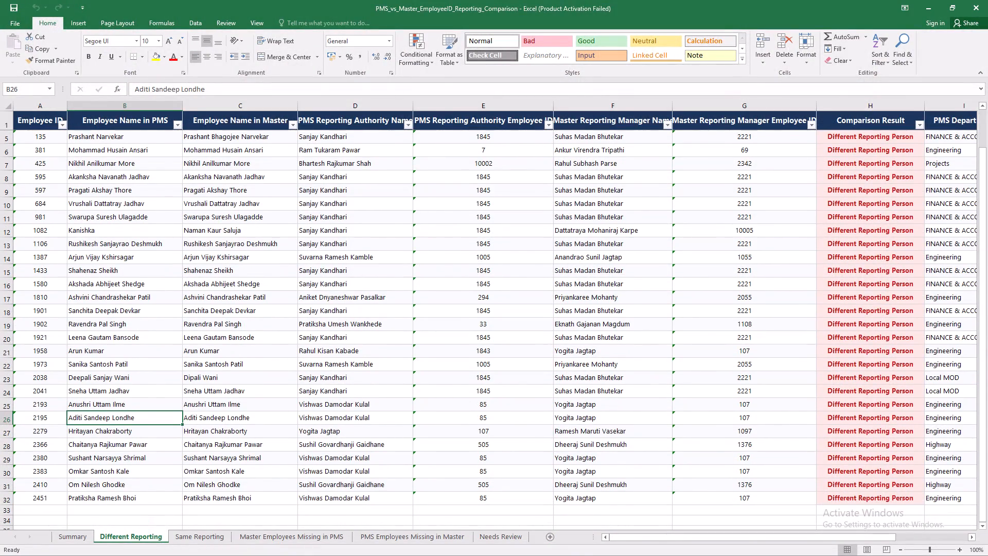
scroll(279, 323, up, 4)
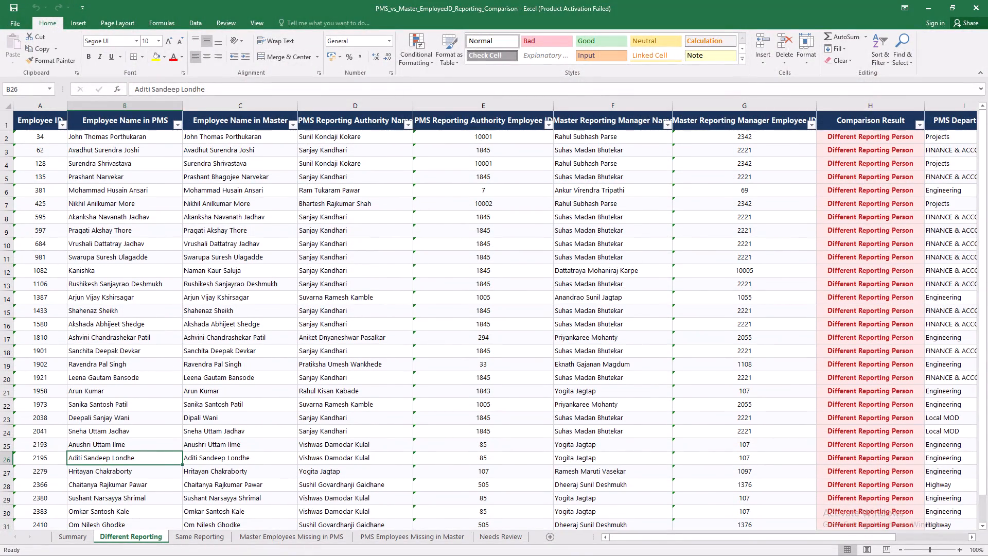
click(5, 205)
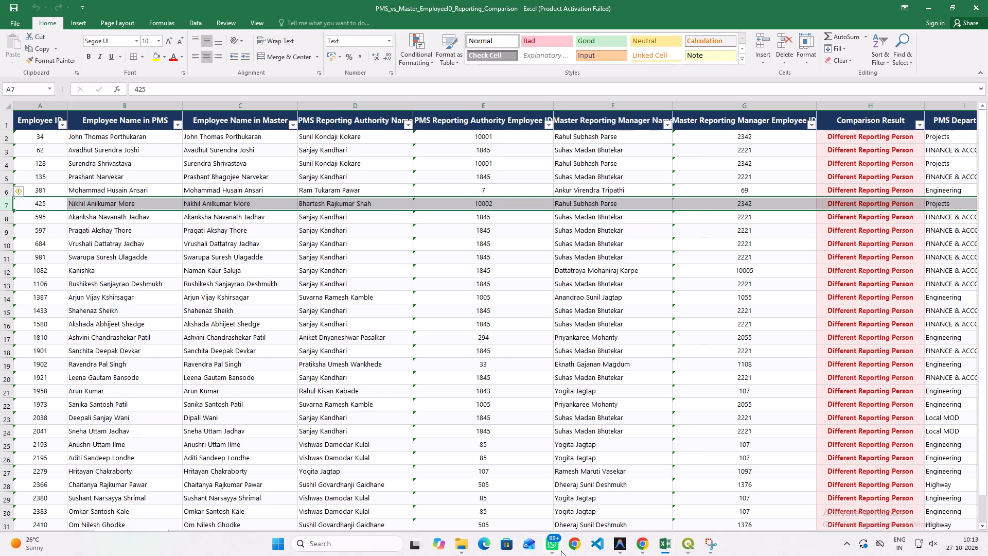
Widen the Company Hierarchy view in Chrome, examine the Drone department's personnel, and return to the comparison workbook's row for employee 425.
click(648, 542)
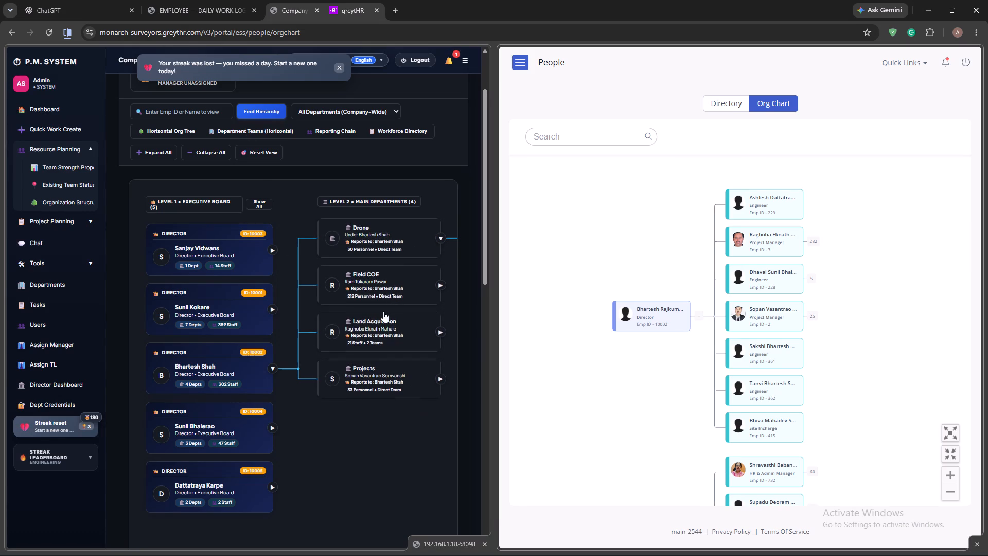
drag(495, 255, 575, 252)
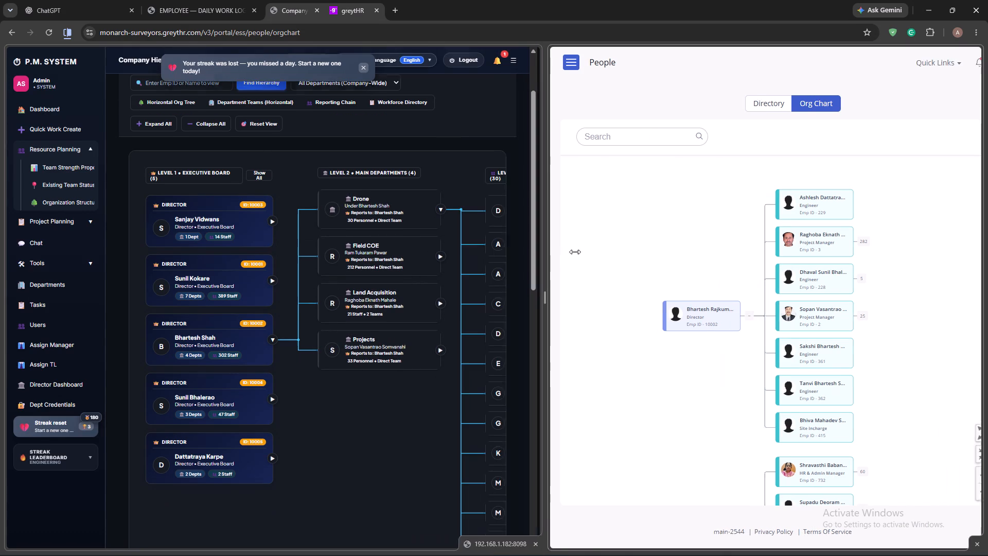
drag(575, 252, 721, 254)
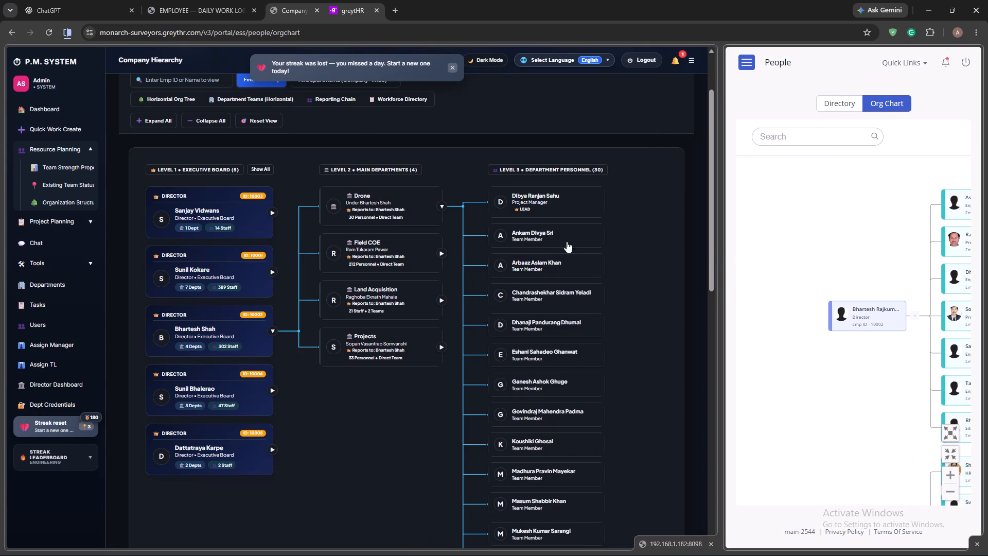
scroll(558, 408, down, 1)
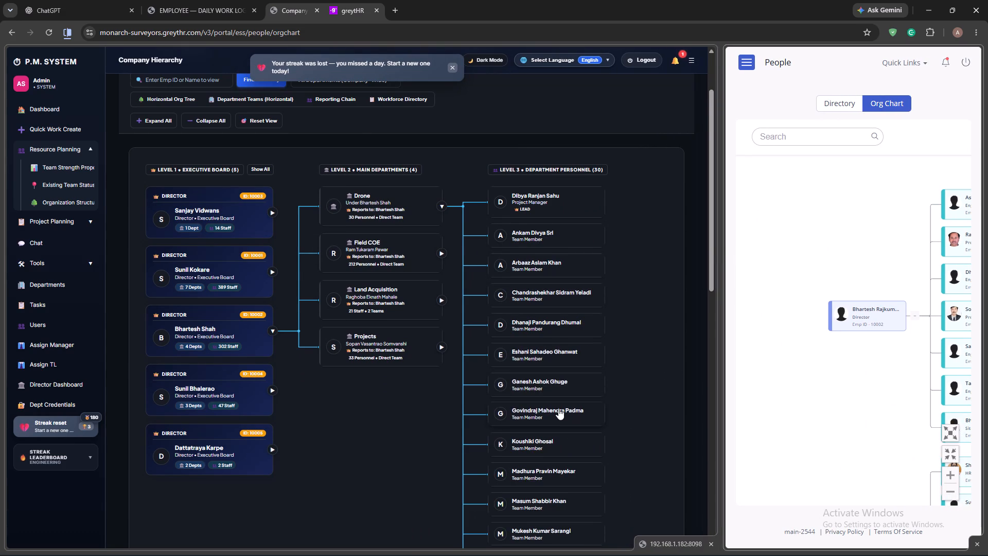
scroll(558, 408, down, 4)
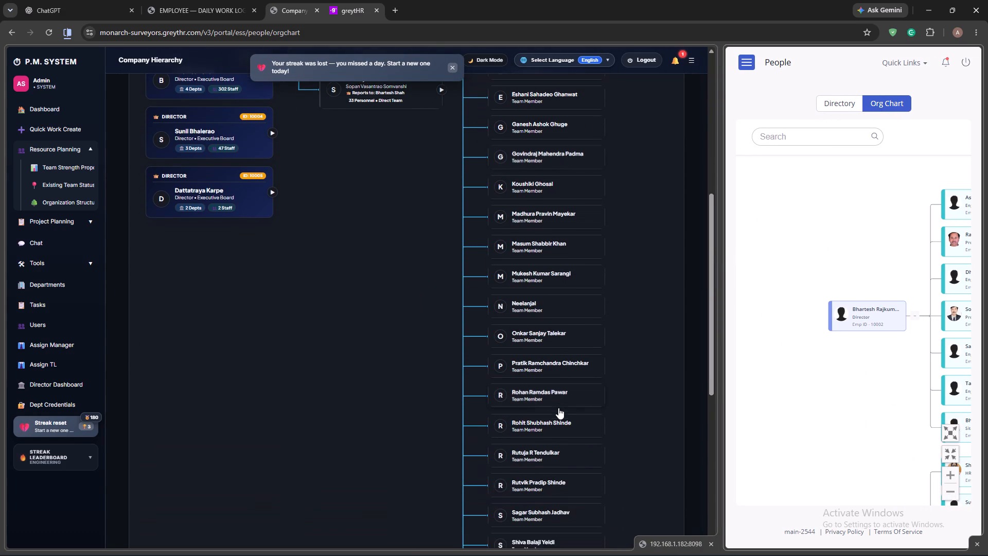
scroll(558, 408, up, 10)
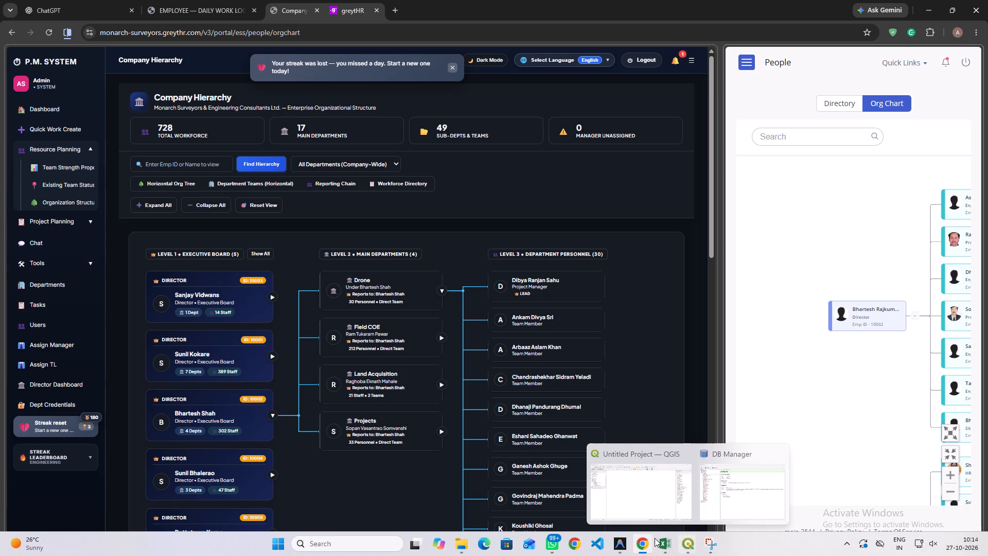
click(746, 499)
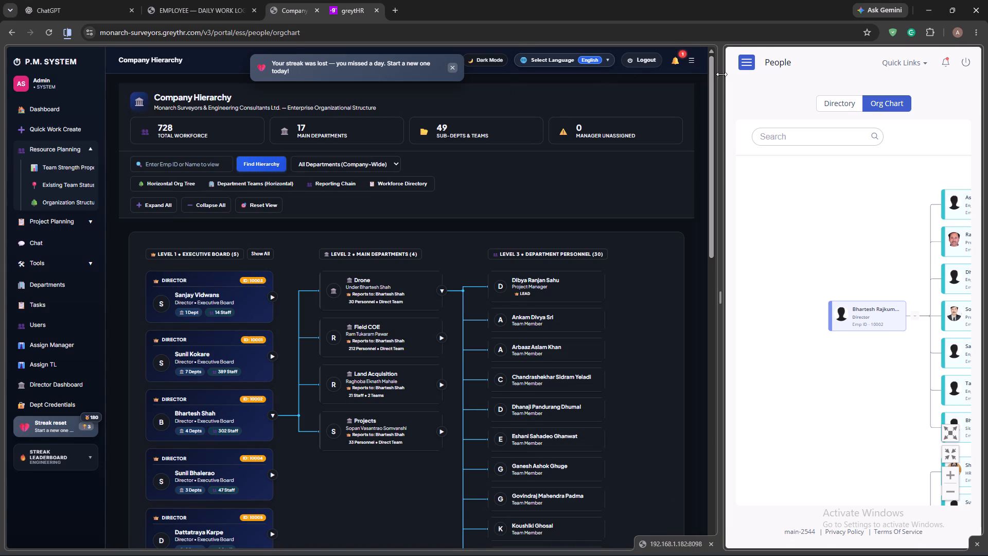
drag(721, 74, 426, 49)
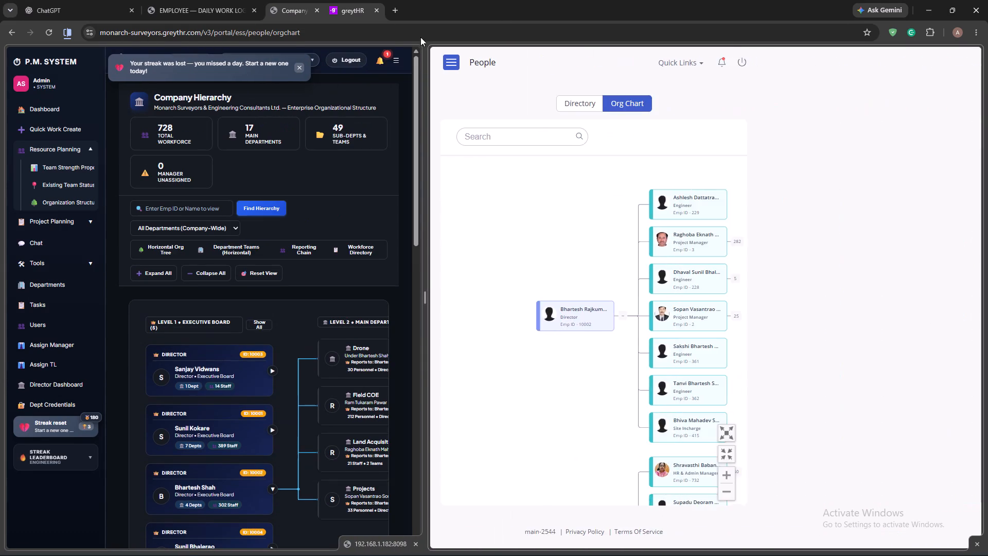
right_click(336, 8)
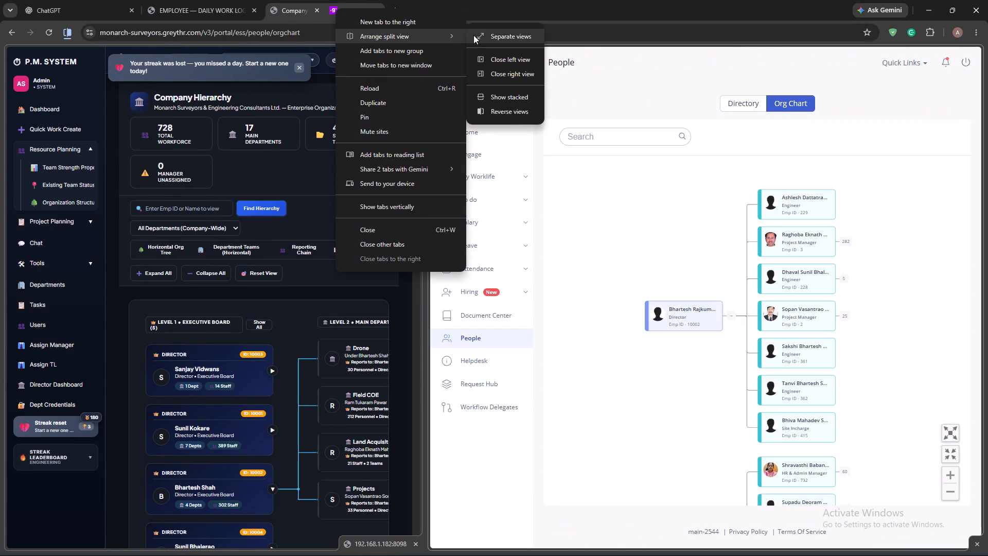
click(482, 33)
click(328, 3)
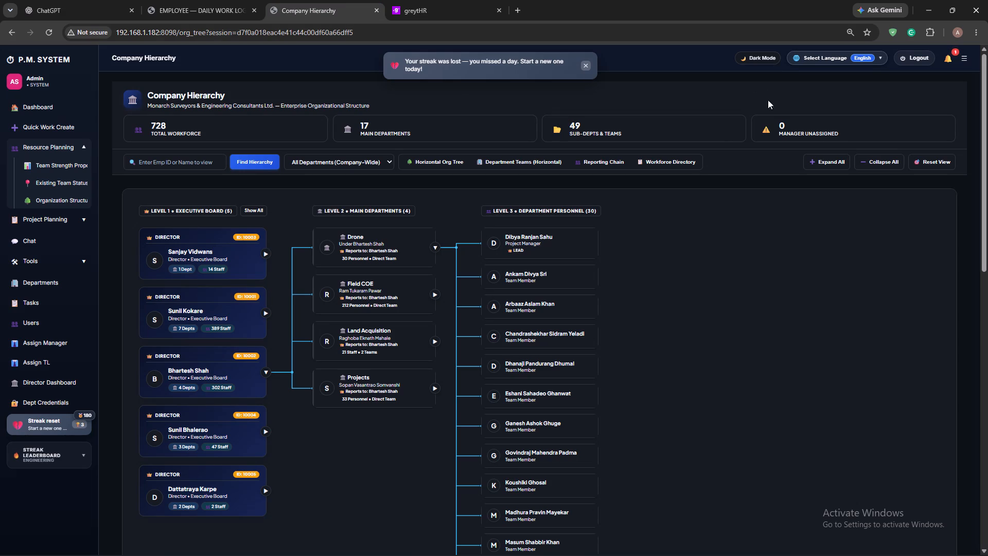
Log out of the PMS and sign back in to the Admin account.
click(912, 63)
click(121, 279)
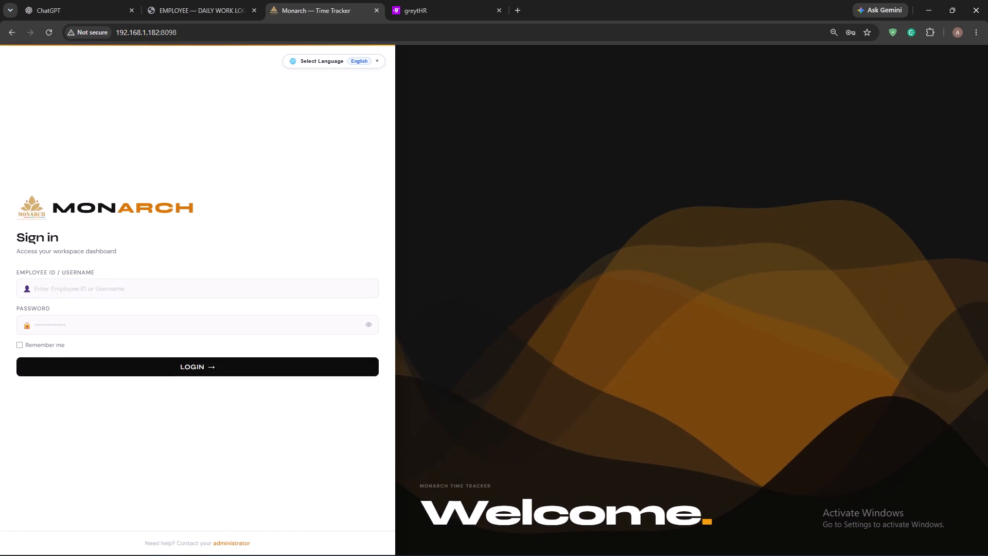
click(117, 316)
click(174, 371)
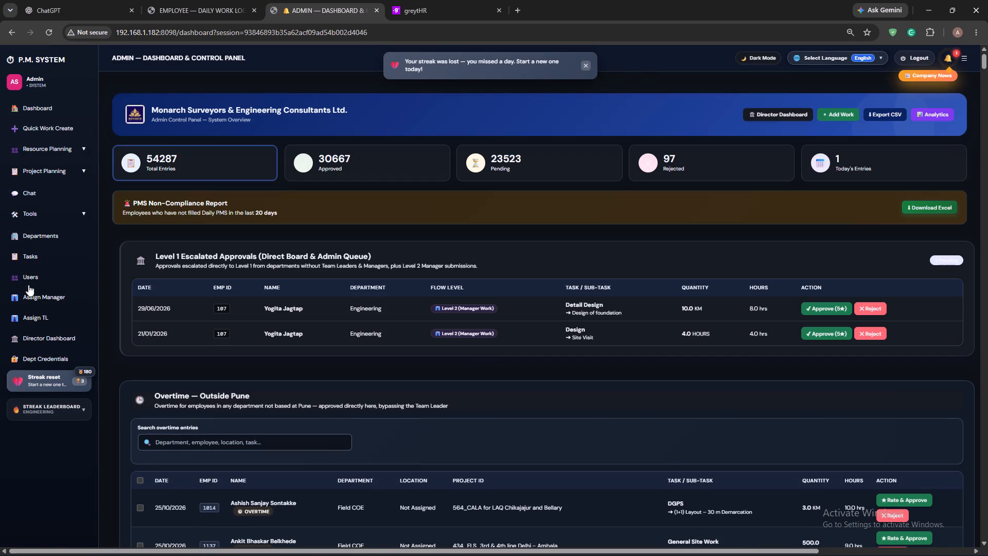
Open the PMS user administration page.
click(37, 273)
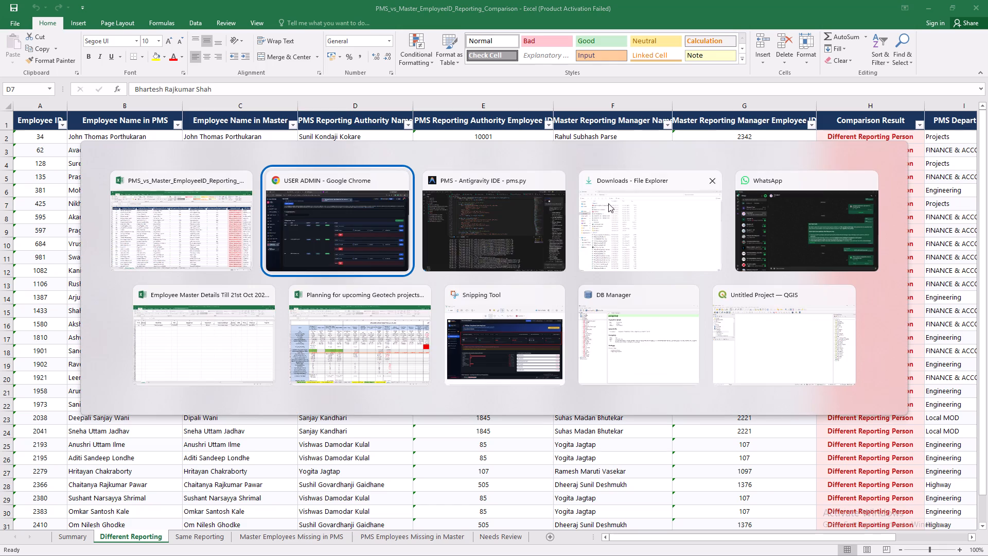
Switch to the Employee Master Details workbook and reset the Designation filter to include all designations.
key(alt+Tab)
alt+click(205, 309)
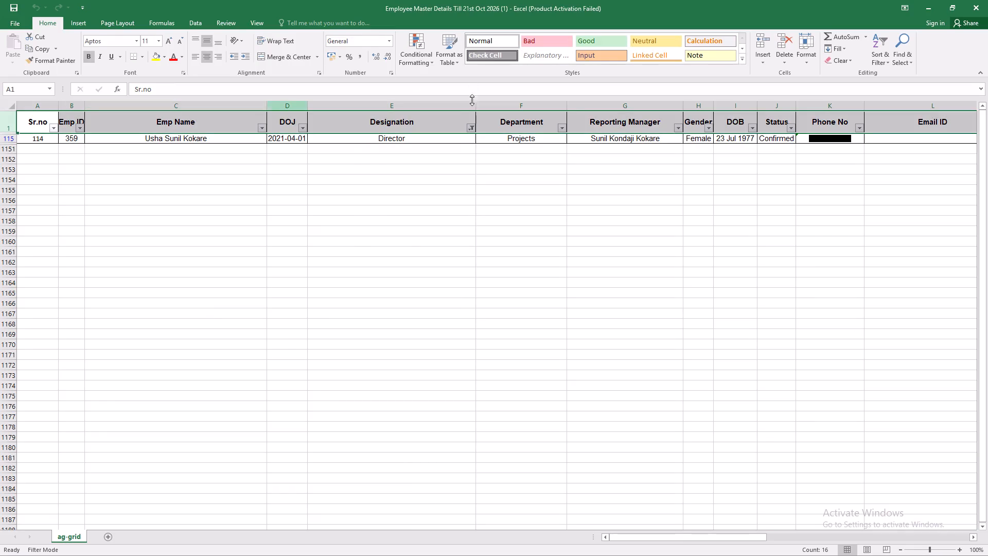
click(470, 128)
click(374, 230)
click(399, 327)
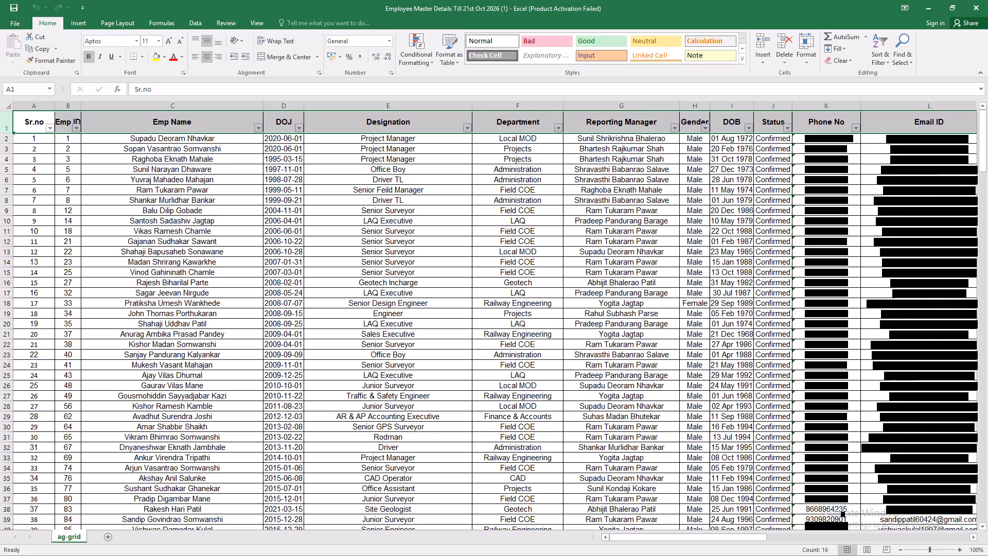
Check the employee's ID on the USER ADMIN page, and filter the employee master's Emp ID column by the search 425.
key(alt+Tab)
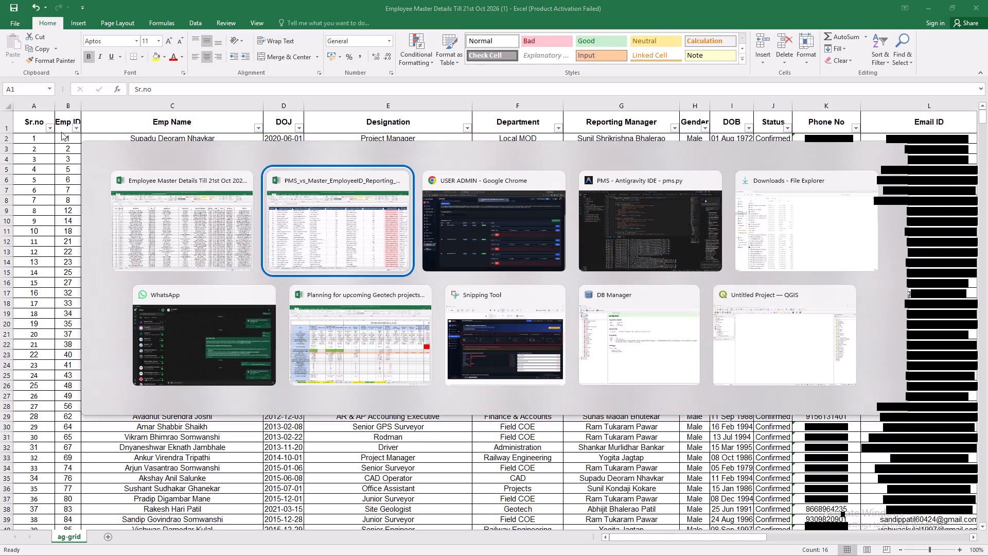
key(alt+Tab)
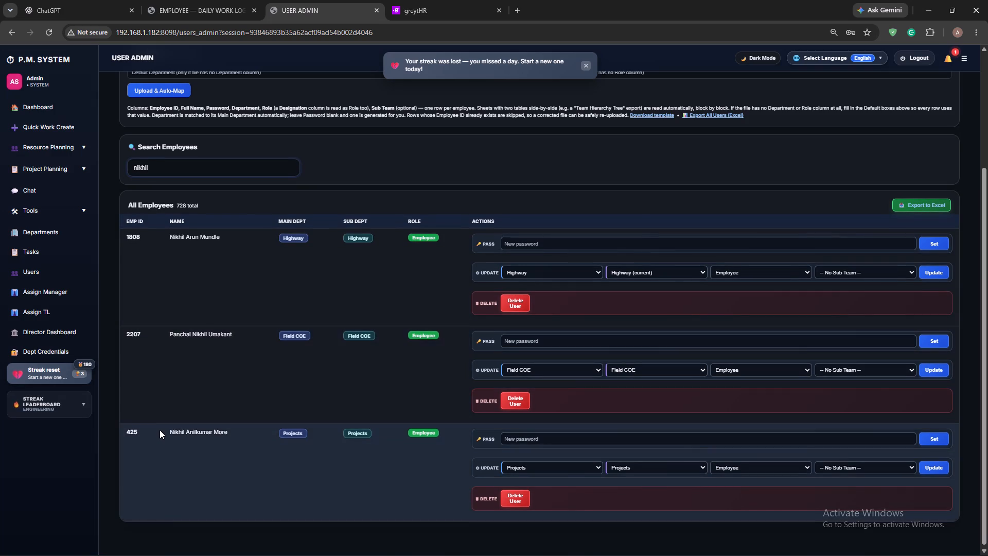
key(alt+Tab)
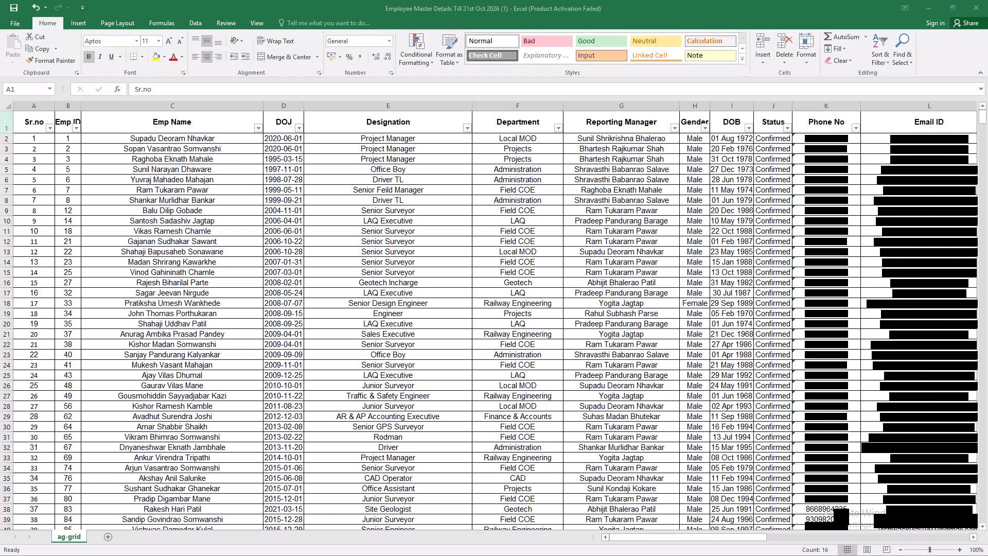
click(73, 127)
click(31, 227)
click(39, 216)
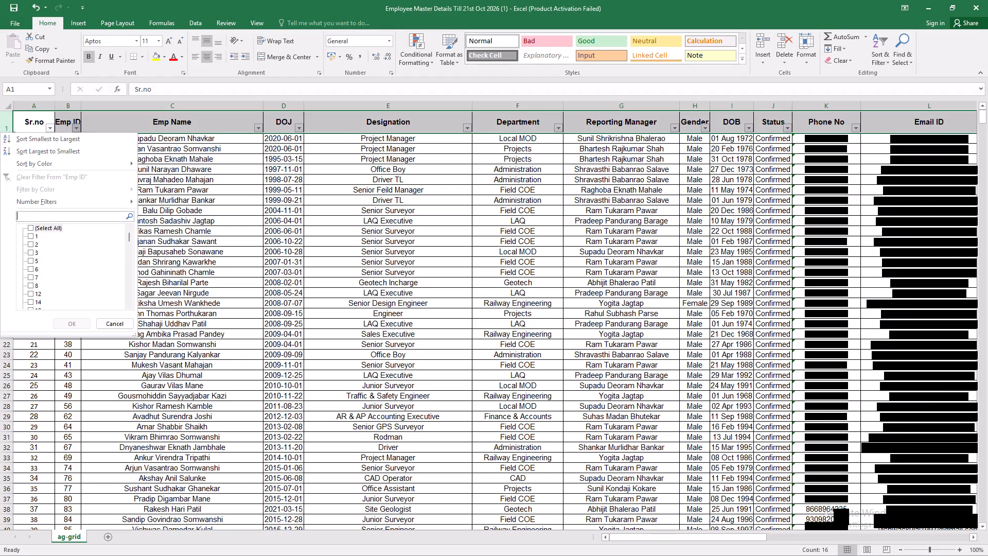
text(425)
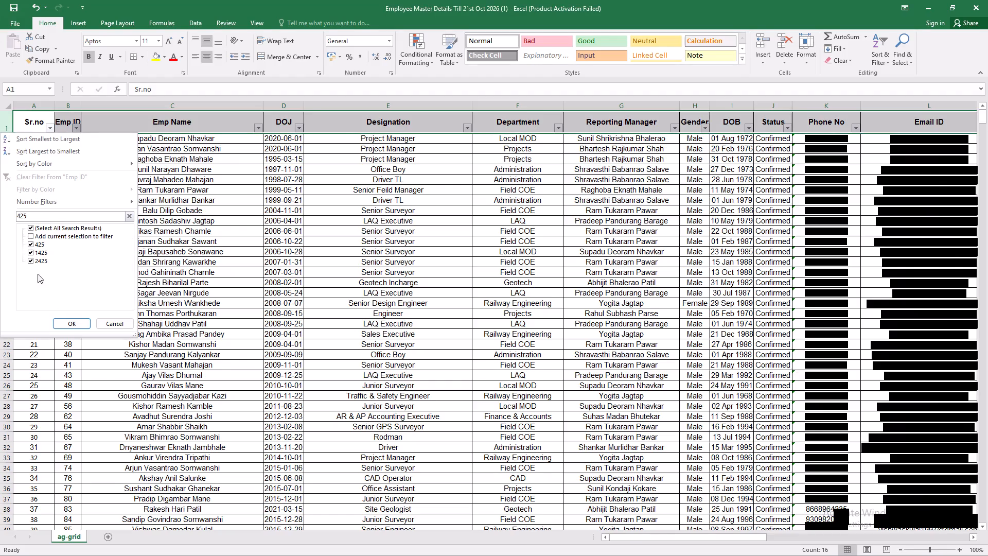
click(73, 325)
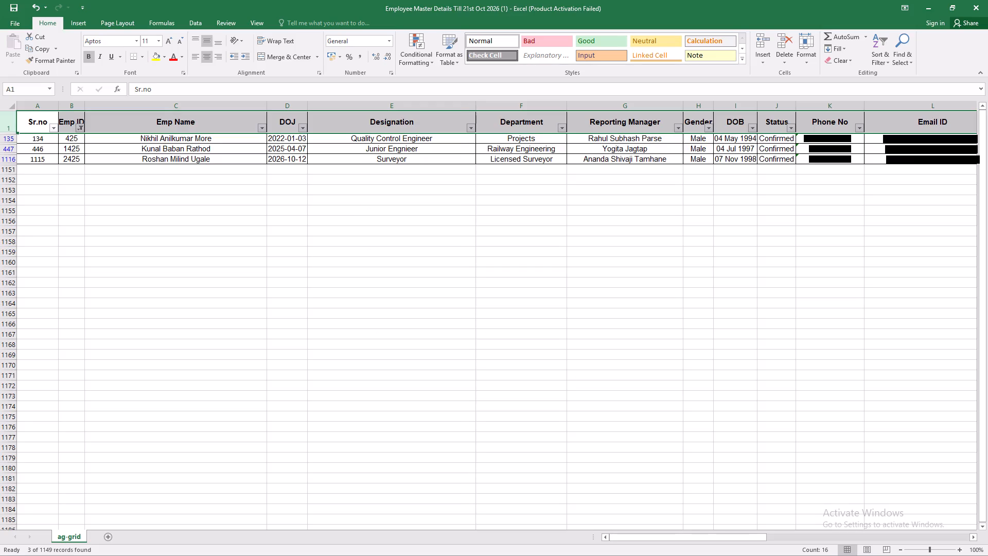
key(alt+Tab)
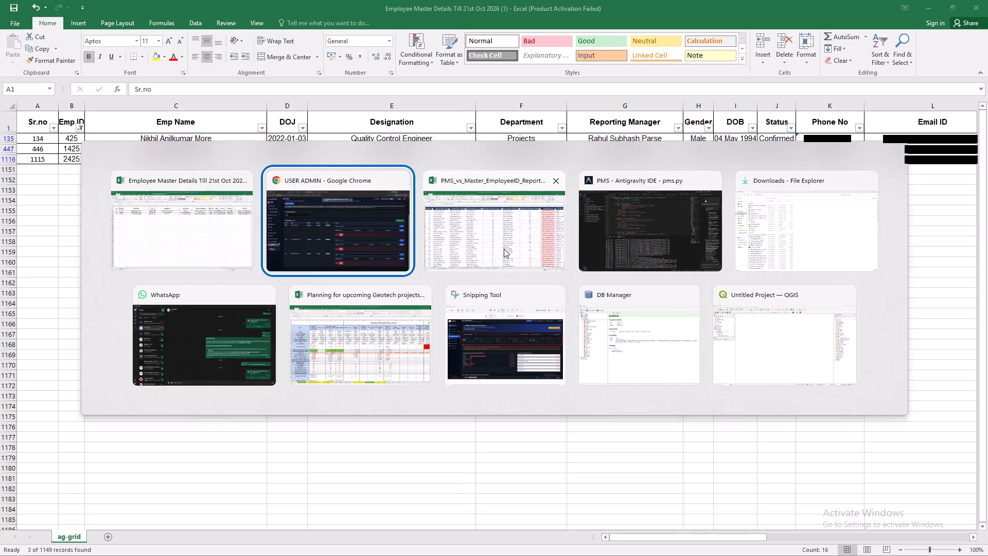
alt+click(306, 236)
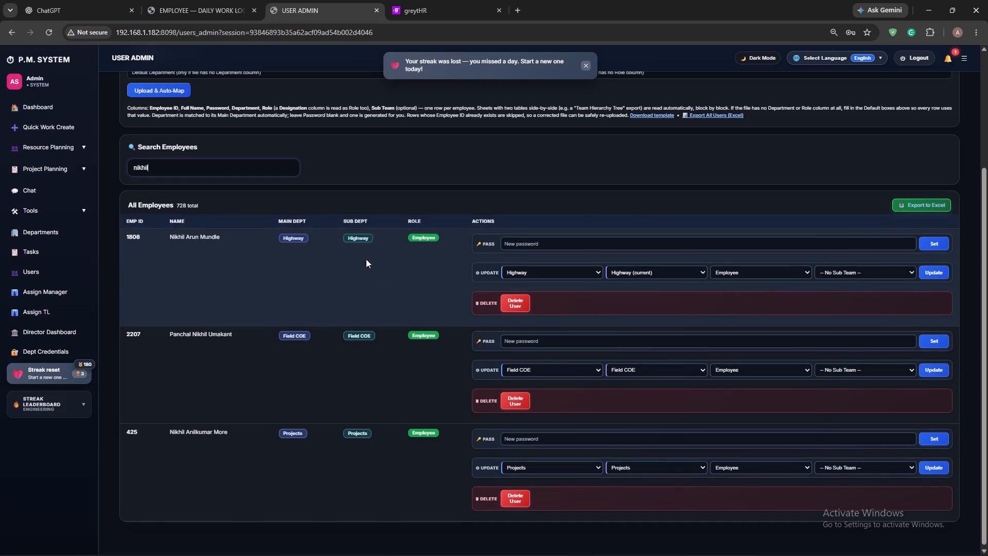
key(alt+Tab)
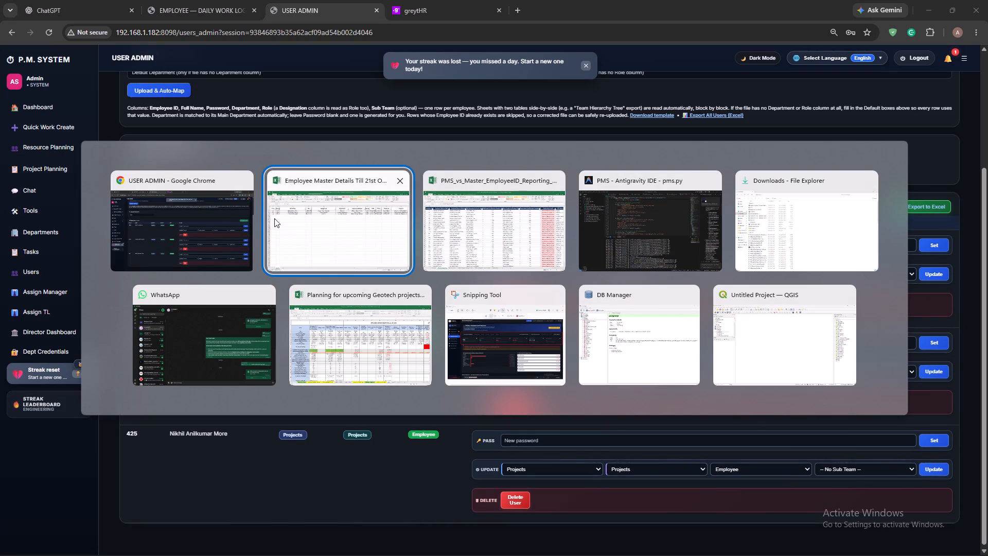
alt+click(209, 208)
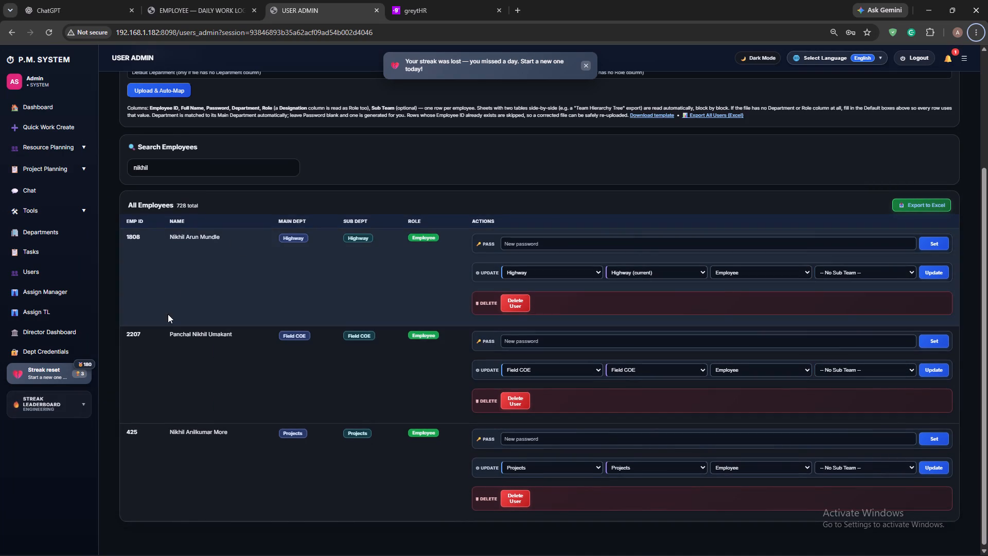
Open the Organization Structure page under Resource Planning.
click(43, 148)
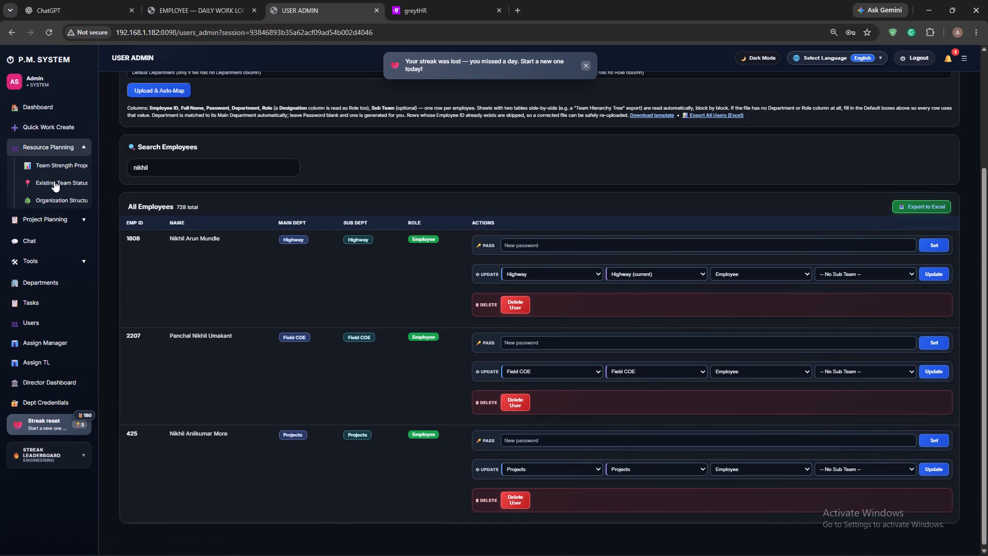
click(46, 204)
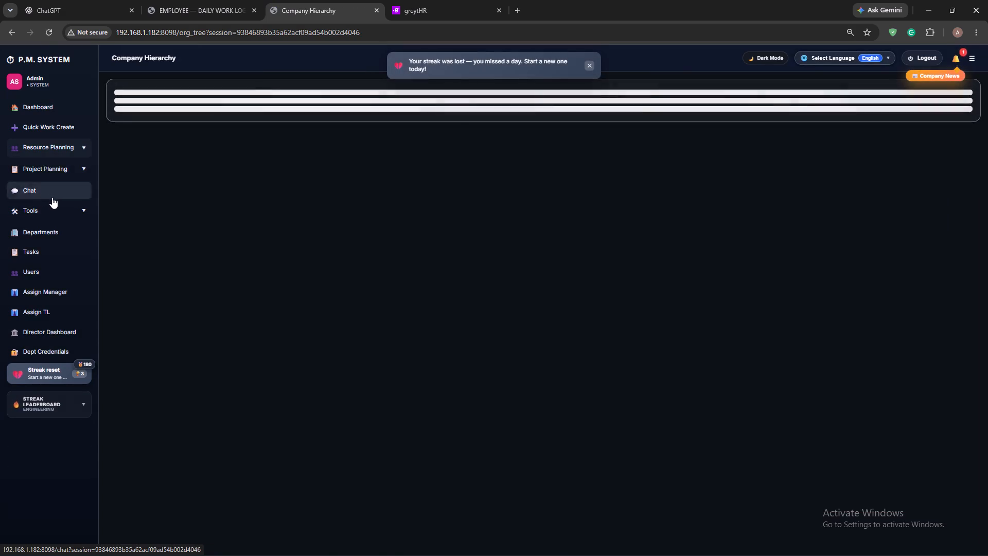
scroll(314, 291, down, 1)
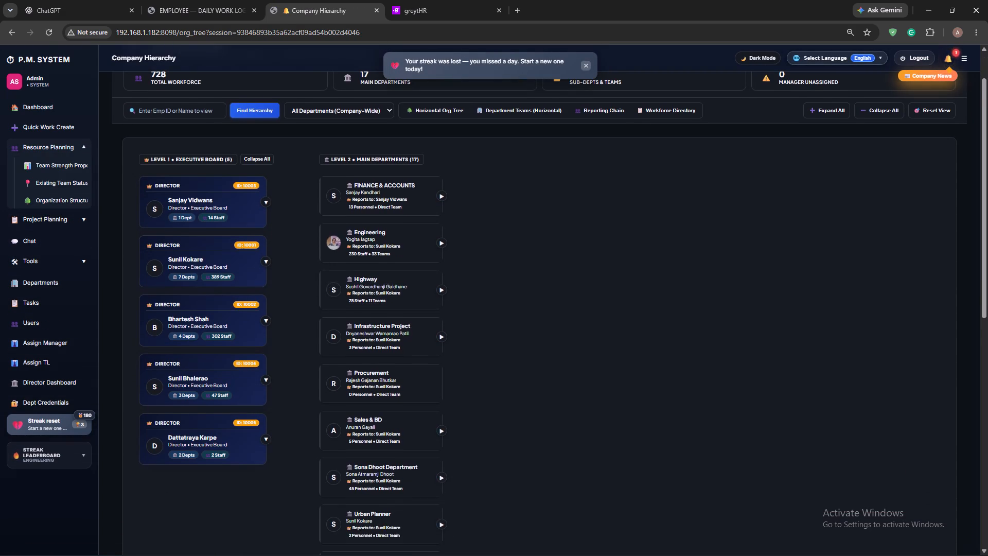
scroll(379, 237, down, 1)
scroll(401, 370, down, 6)
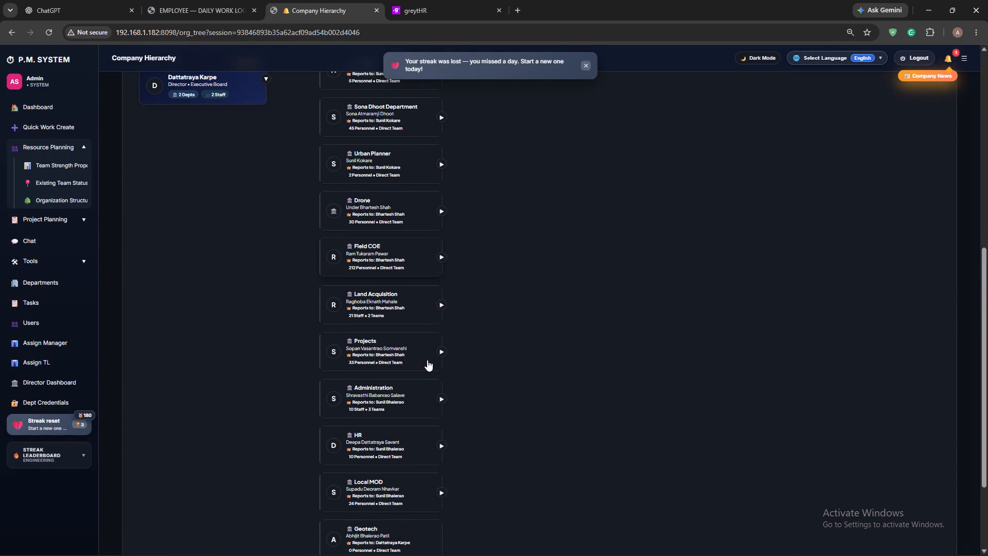
scroll(427, 360, down, 2)
click(443, 245)
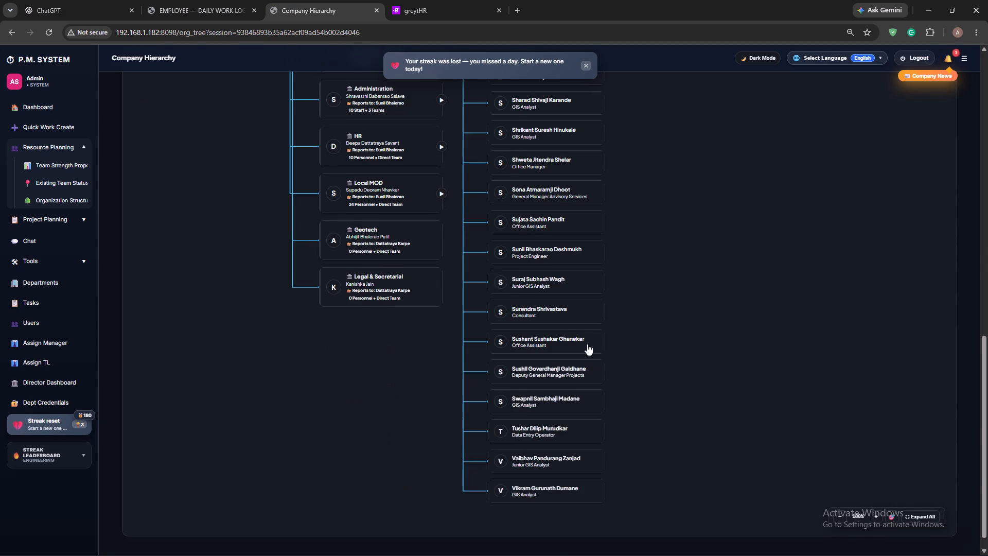
scroll(596, 353, up, 9)
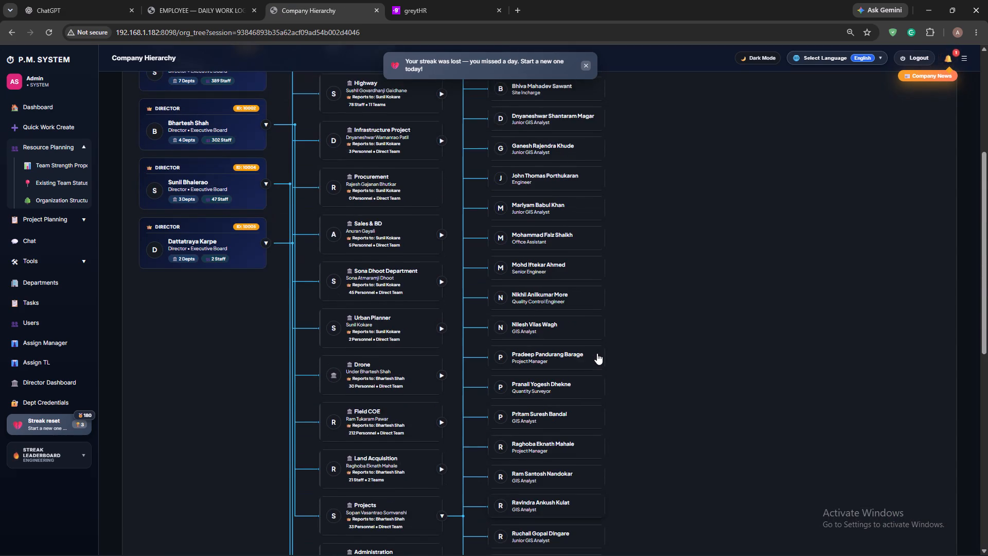
scroll(597, 353, up, 4)
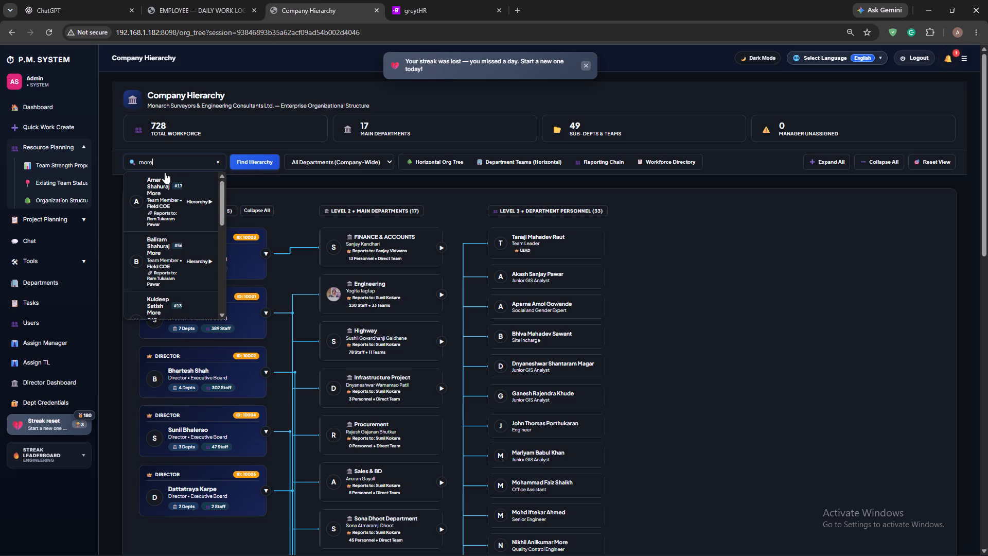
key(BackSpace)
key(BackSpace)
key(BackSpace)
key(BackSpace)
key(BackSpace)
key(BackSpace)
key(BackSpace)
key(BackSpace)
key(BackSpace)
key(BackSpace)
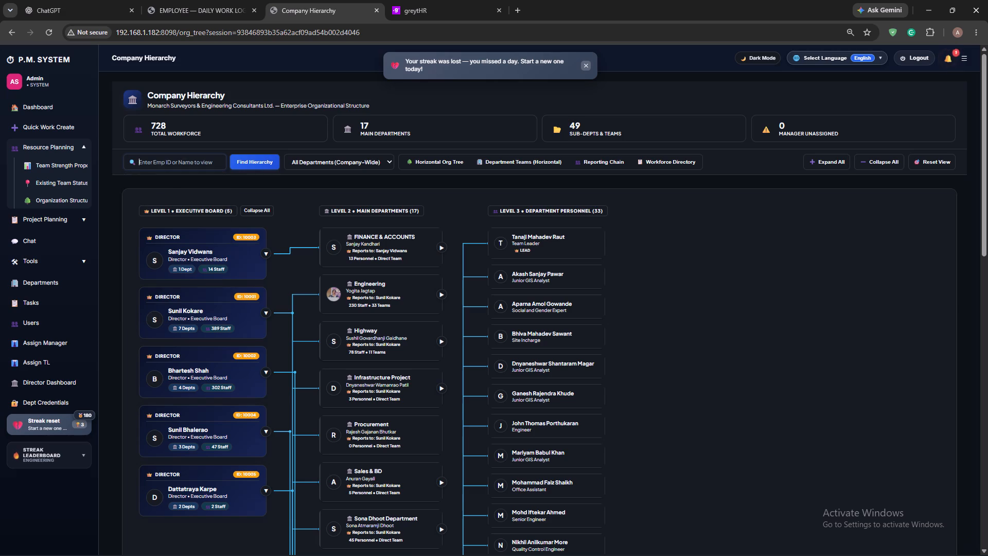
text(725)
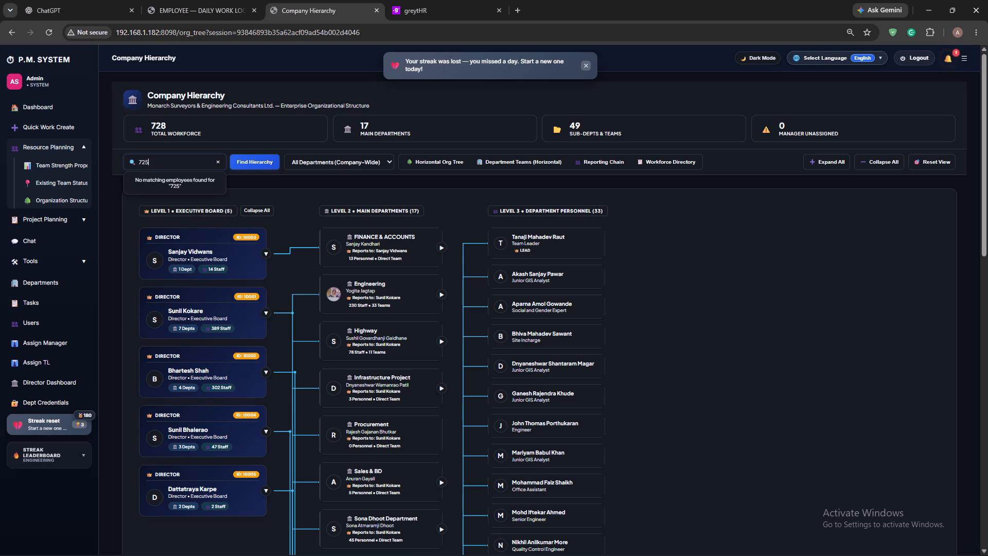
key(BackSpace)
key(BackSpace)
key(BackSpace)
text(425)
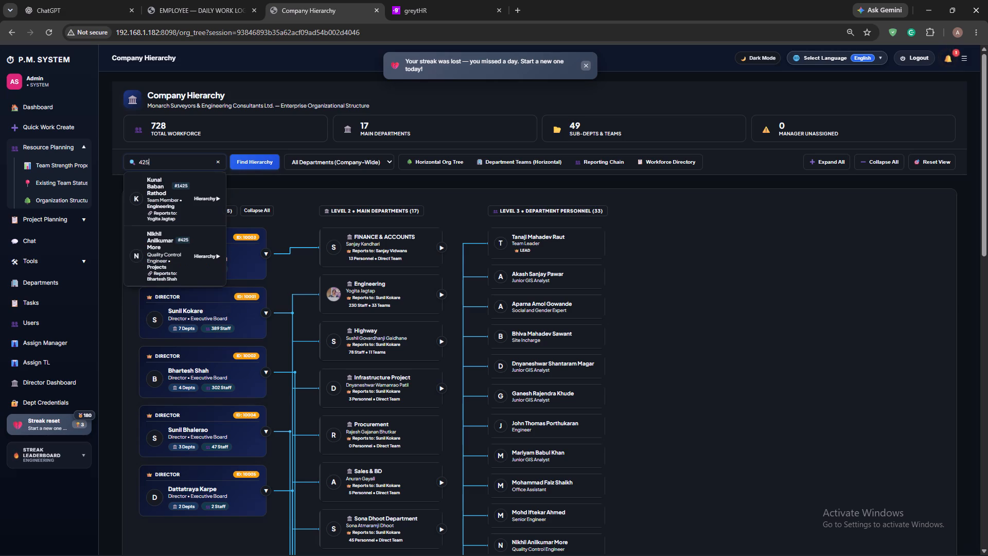
click(178, 269)
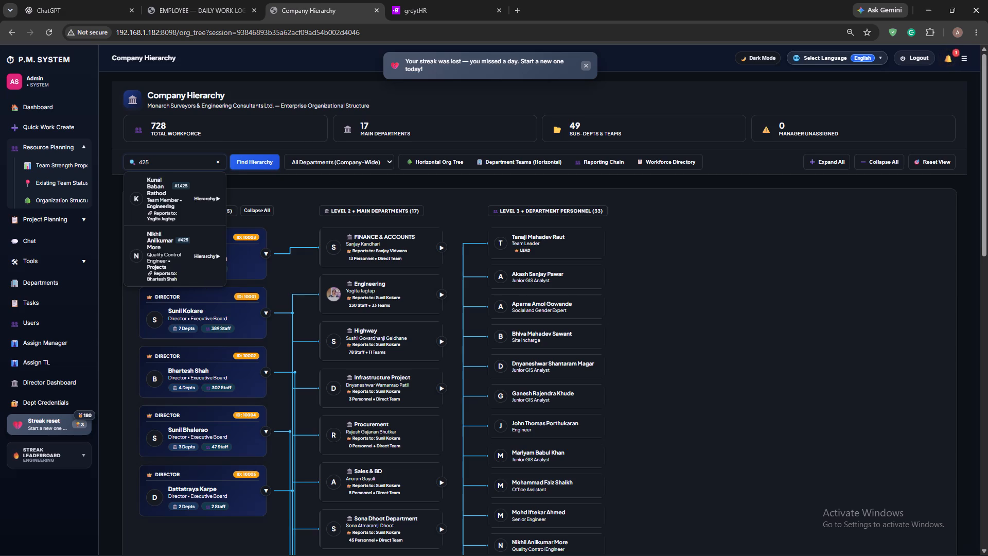
scroll(356, 319, up, 1)
scroll(404, 349, up, 2)
scroll(444, 405, up, 1)
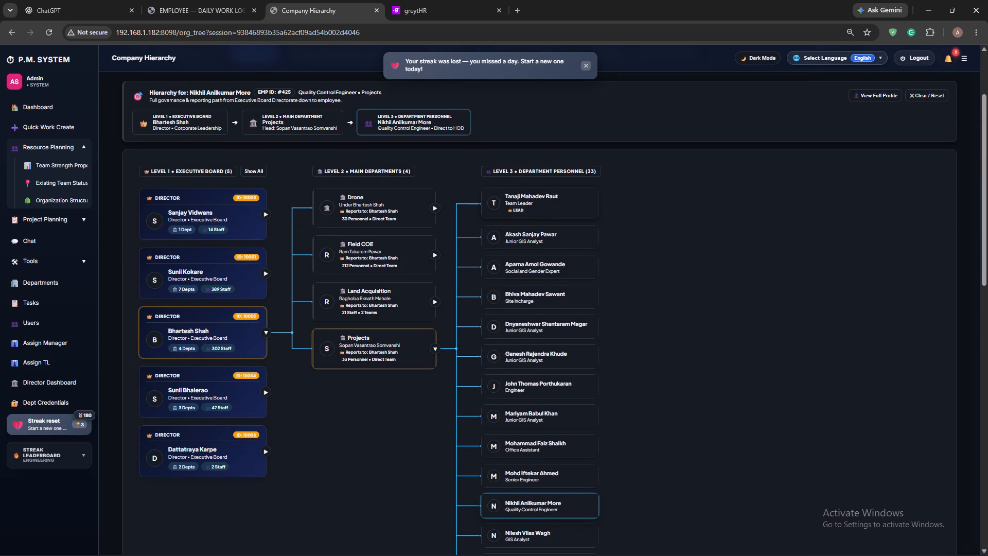
scroll(561, 307, down, 2)
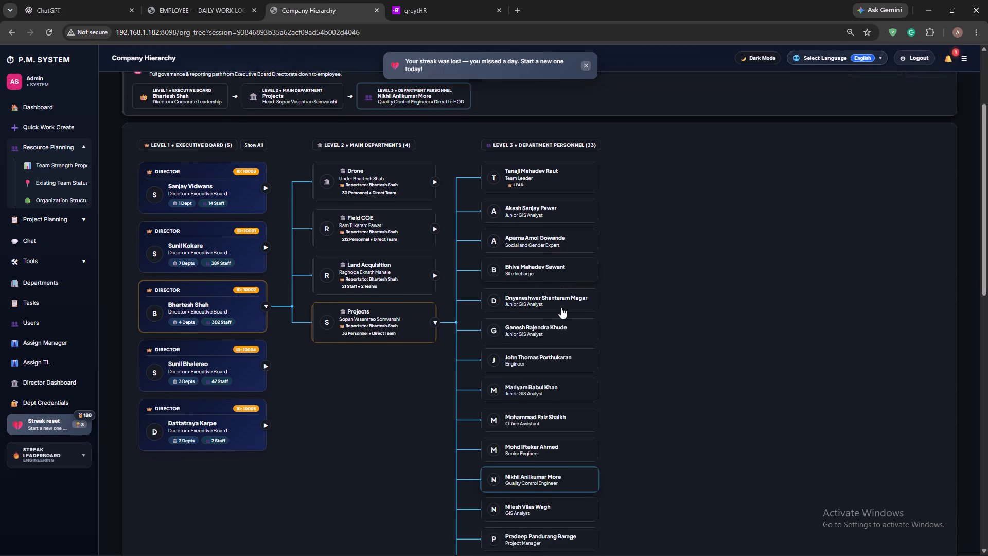
scroll(561, 307, down, 2)
scroll(561, 307, up, 5)
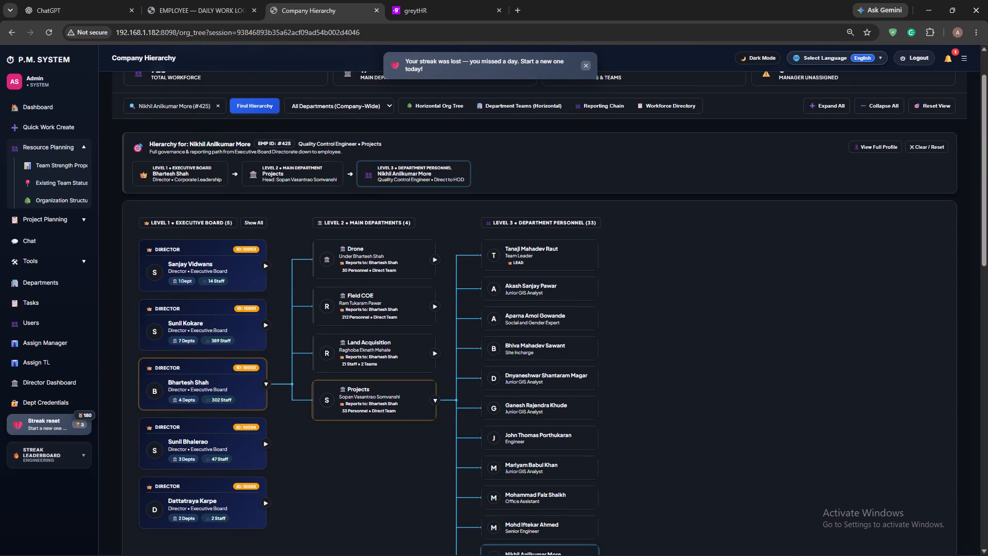
key(alt+Tab)
key(alt+Tab)
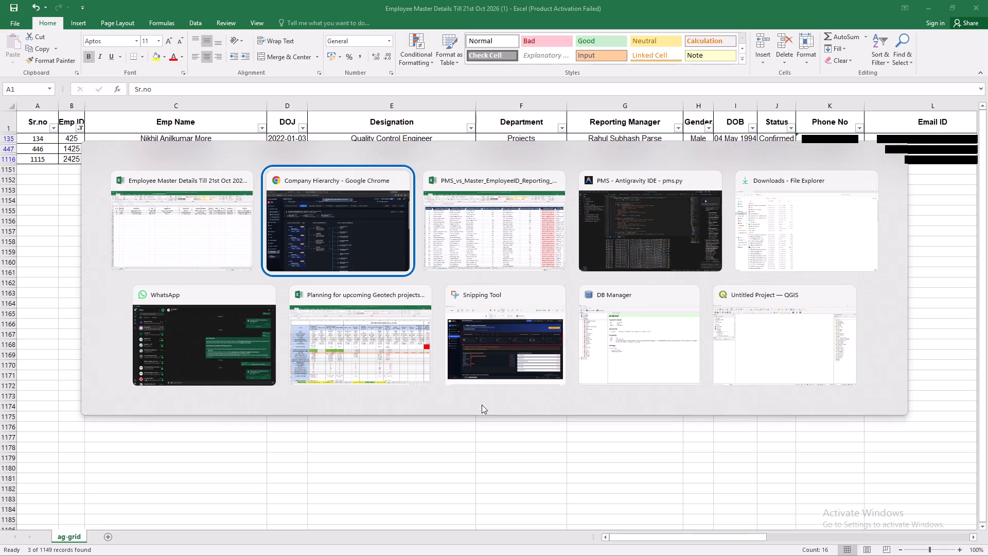
alt+click(156, 210)
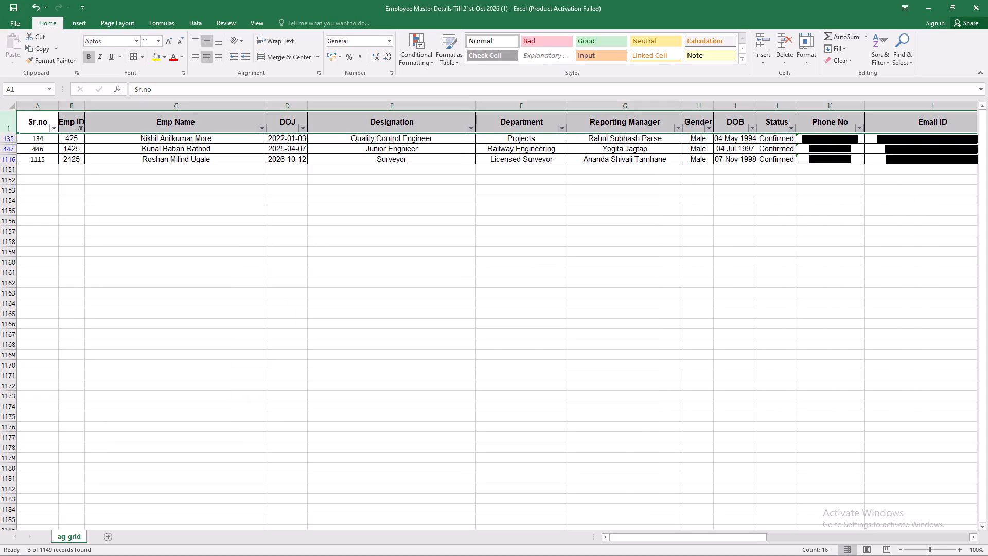
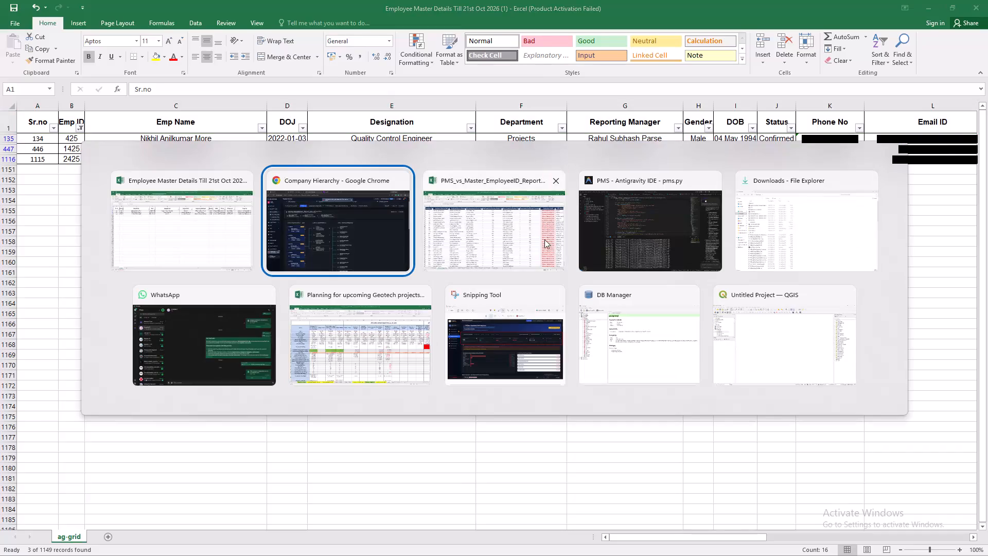
key(alt+Tab)
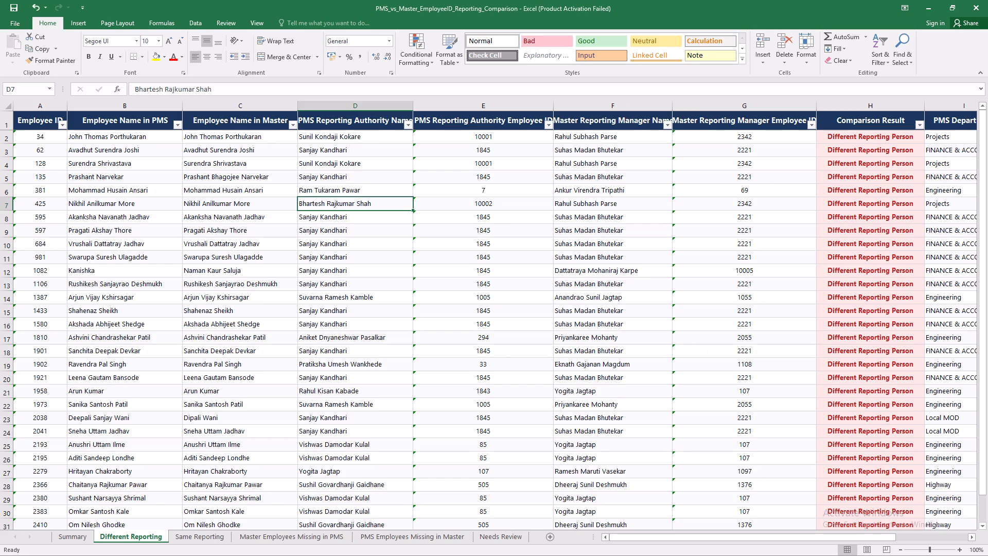
click(737, 201)
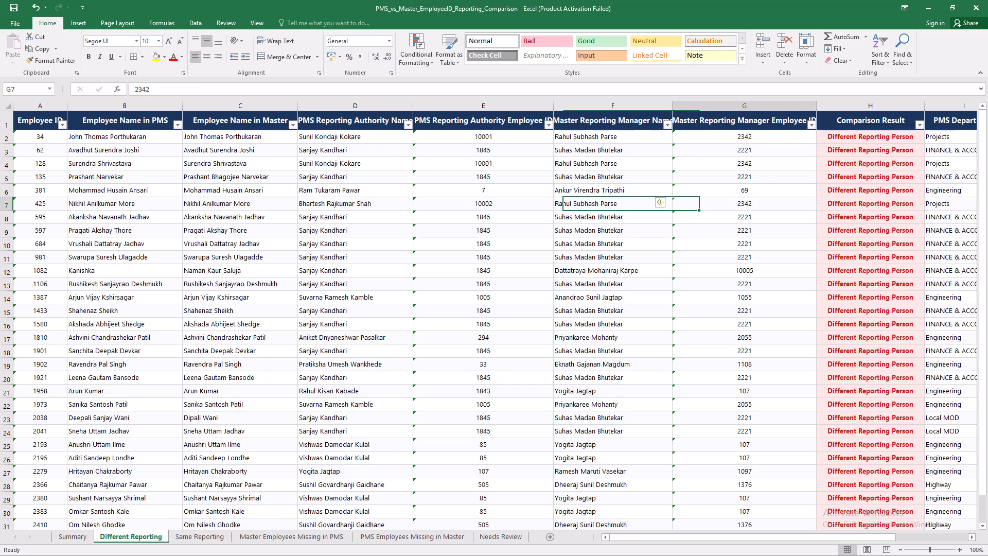
key(alt+Tab)
key(alt+Tab)
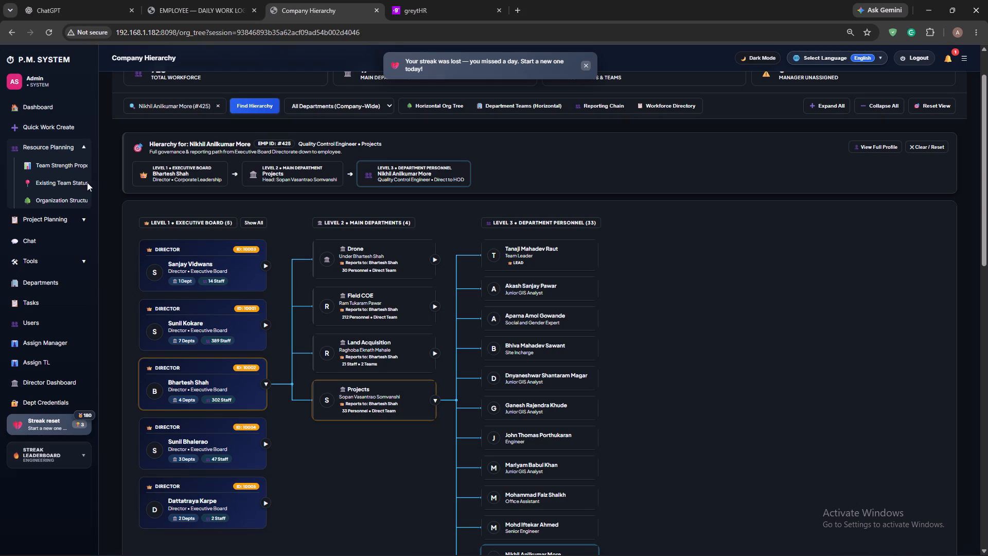
scroll(182, 184, up, 3)
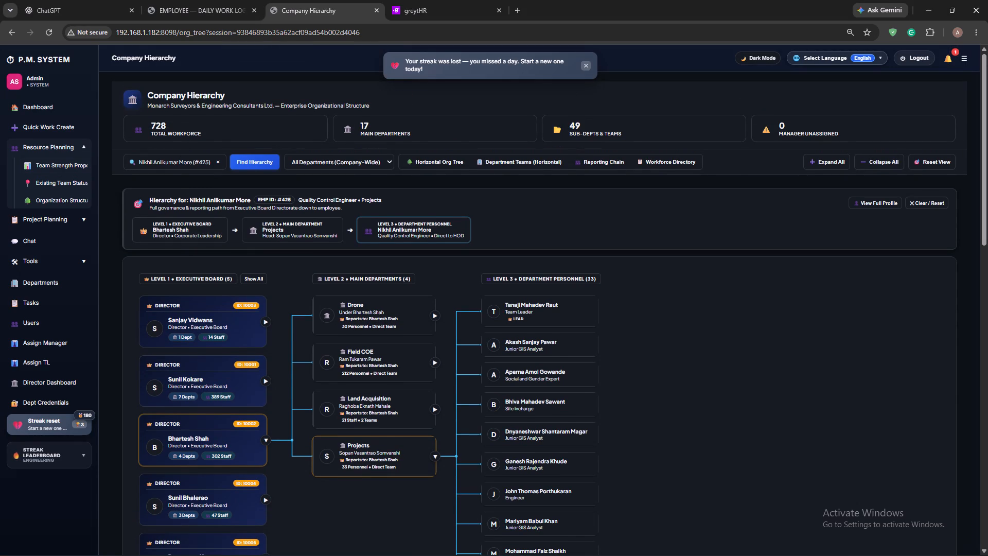
click(185, 161)
click(219, 160)
click(177, 166)
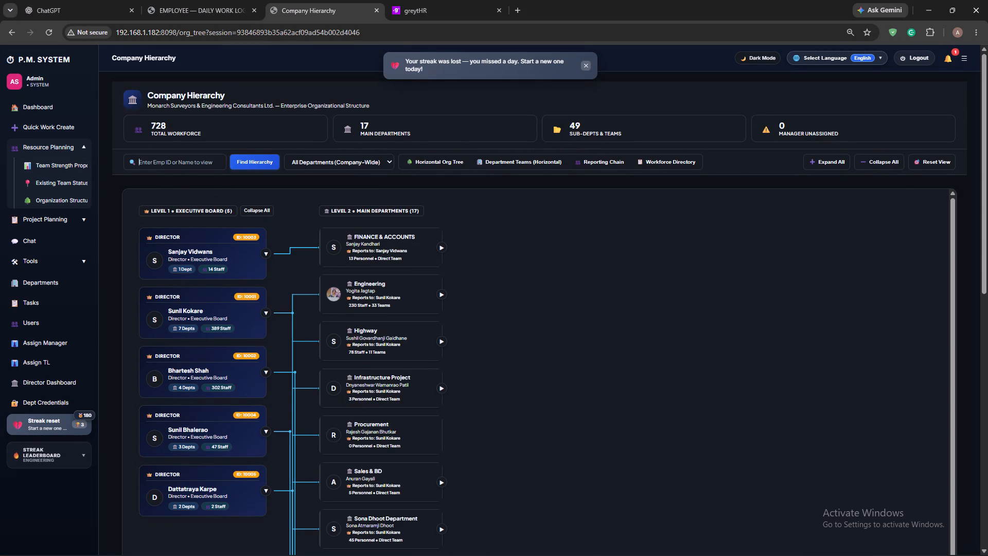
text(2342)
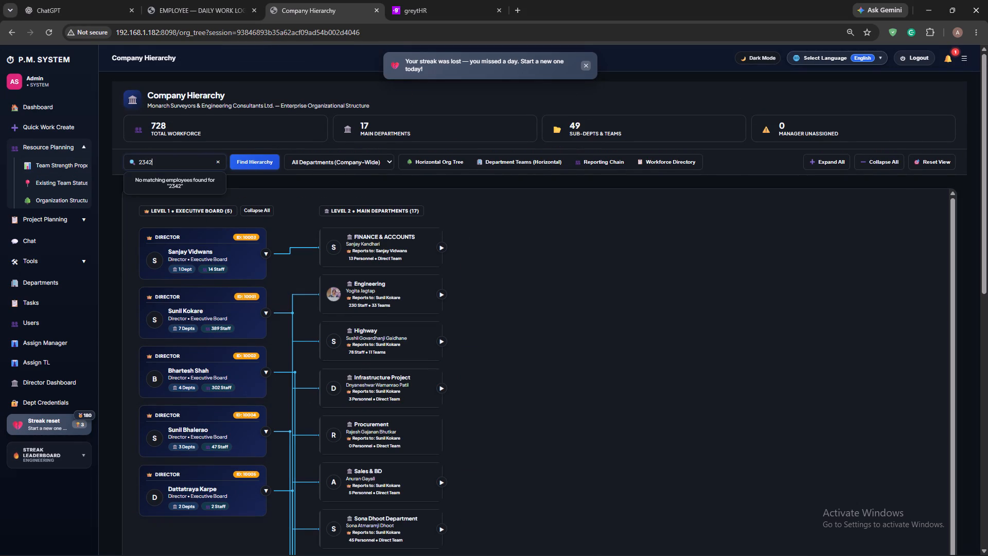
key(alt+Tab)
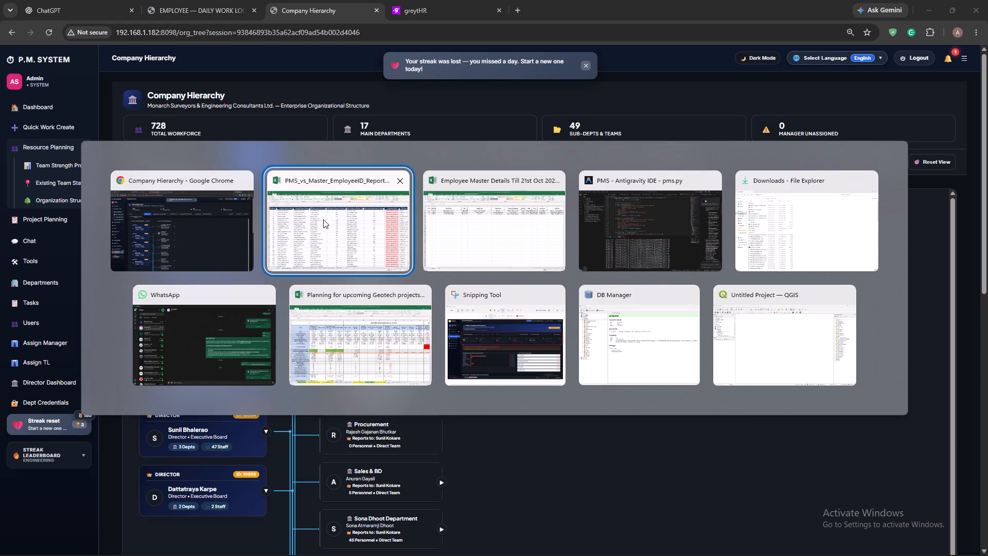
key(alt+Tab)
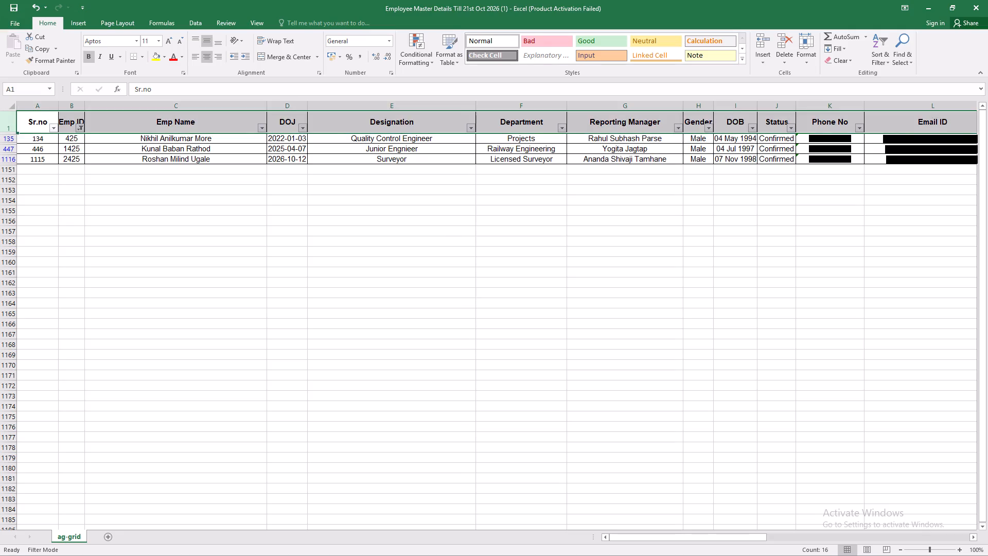
click(631, 137)
Open the Master Employees Missing in PMS sheet of the comparison workbook and look through its employee records.
key(alt+Tab)
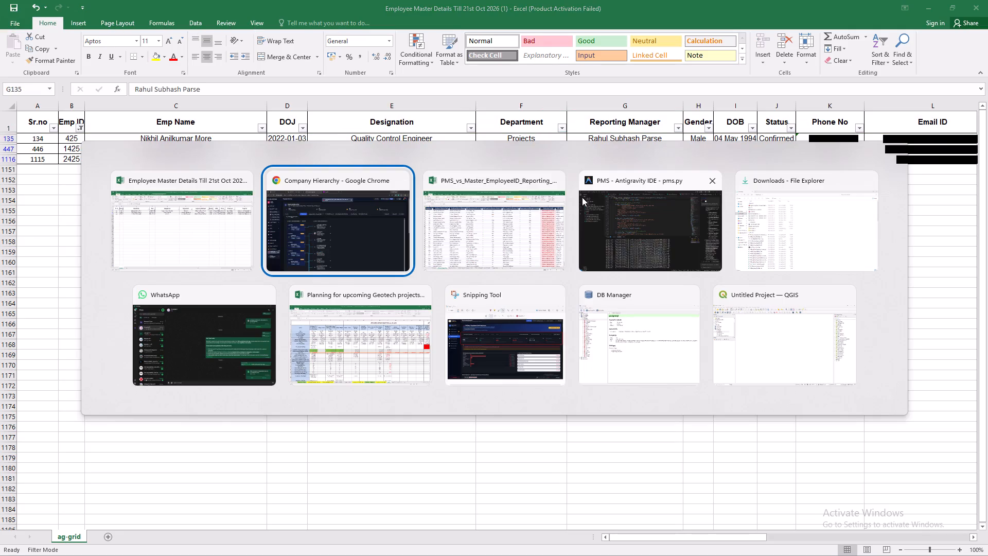
key(alt+Tab)
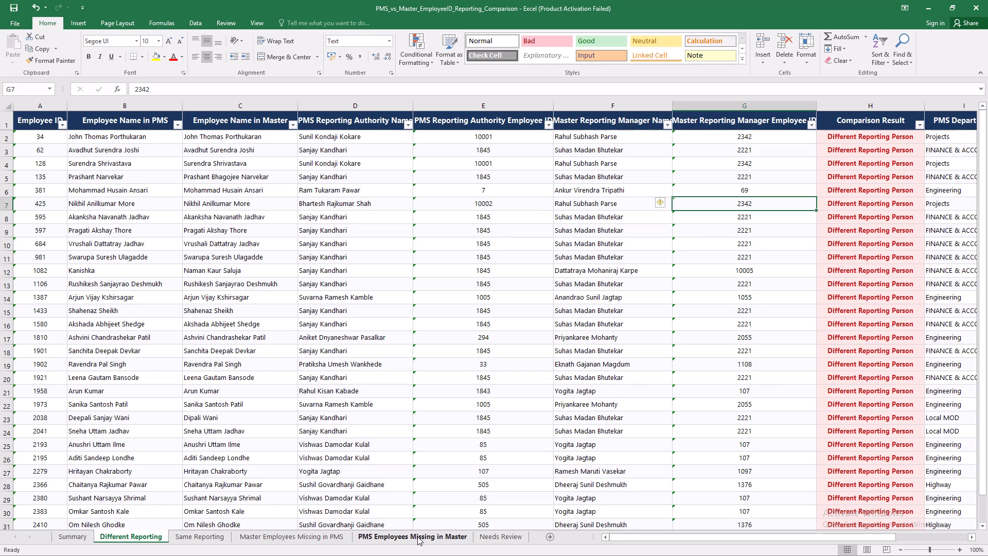
click(307, 541)
right_click(307, 541)
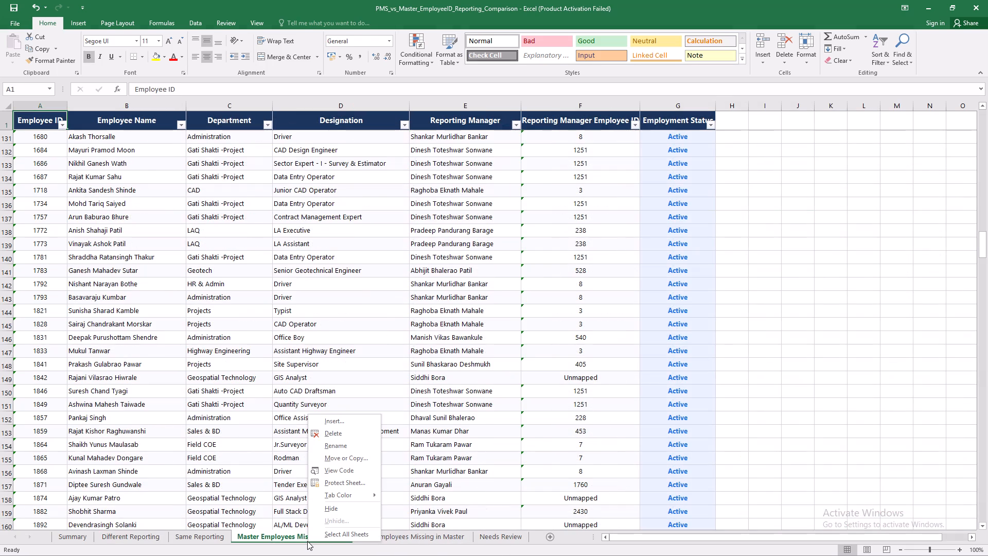
click(766, 299)
scroll(596, 271, down, 1)
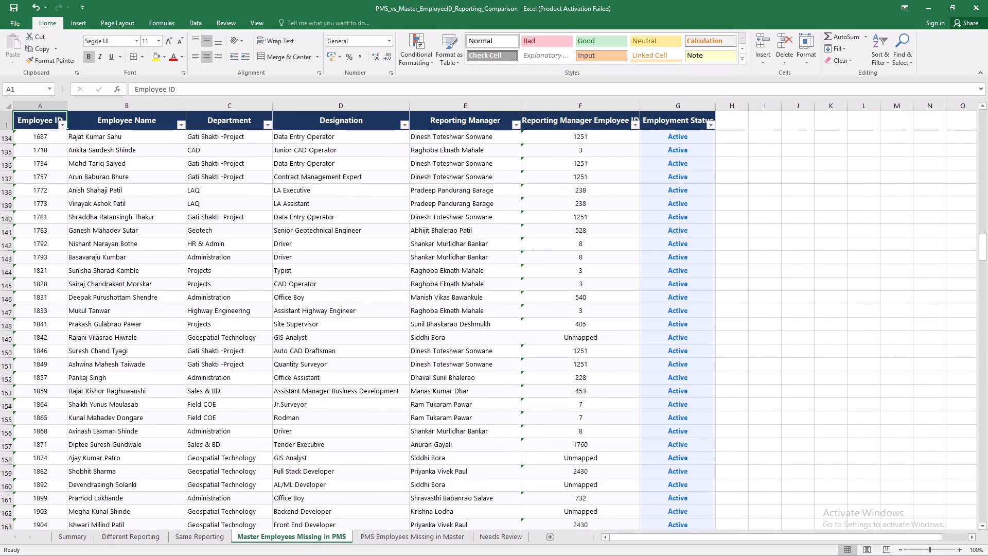
scroll(588, 287, down, 4)
scroll(582, 385, down, 2)
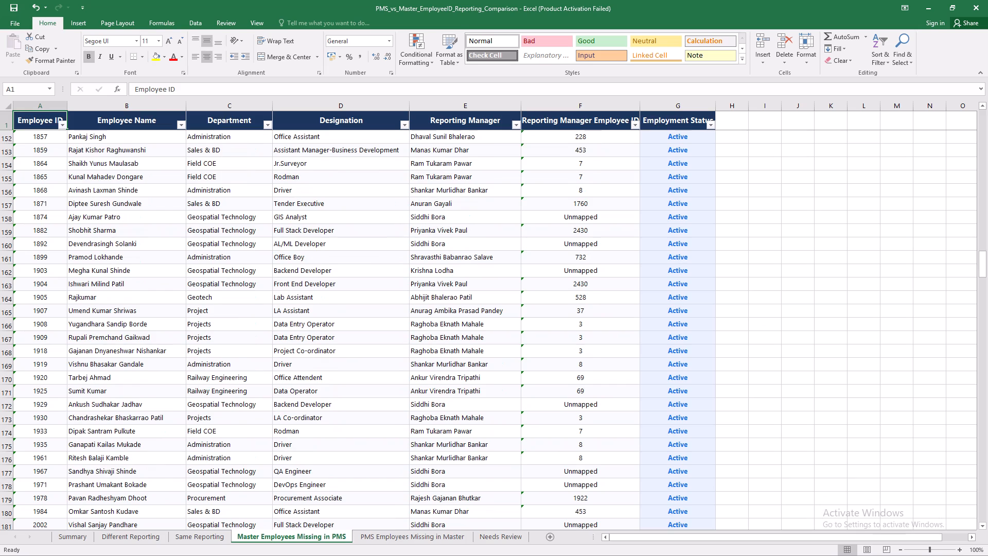
scroll(563, 446, down, 10)
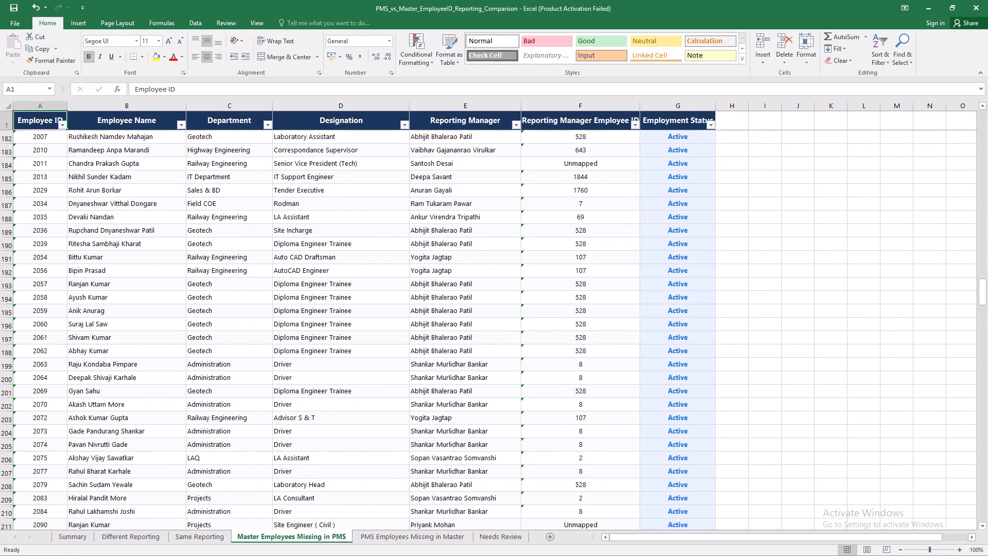
scroll(528, 433, up, 17)
scroll(175, 278, up, 5)
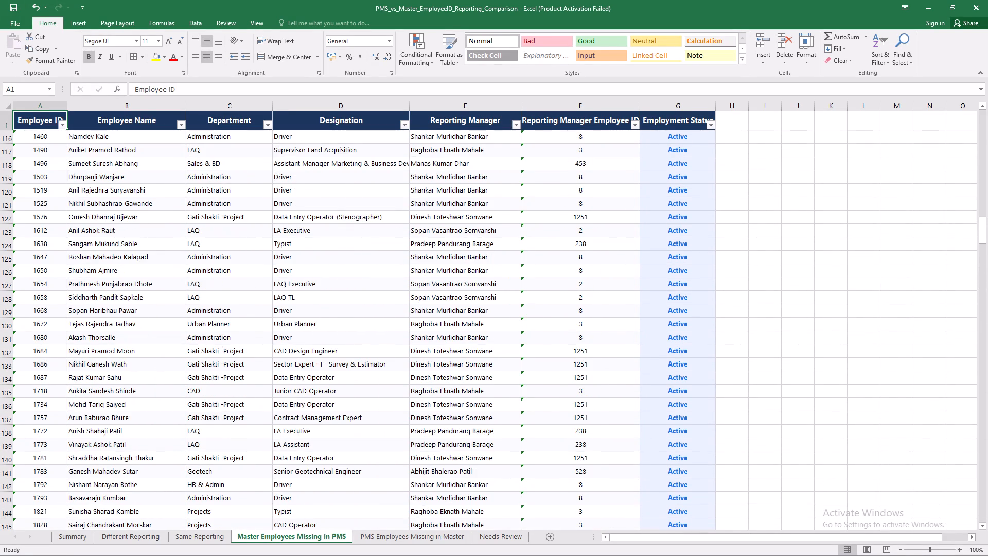
scroll(145, 190, up, 20)
scroll(149, 200, up, 9)
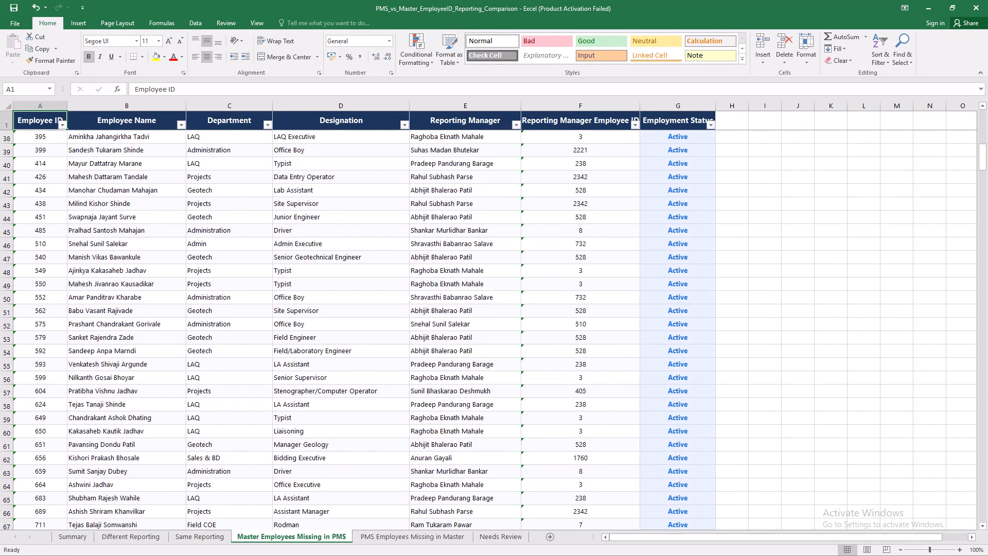
scroll(151, 202, up, 20)
scroll(151, 202, up, 5)
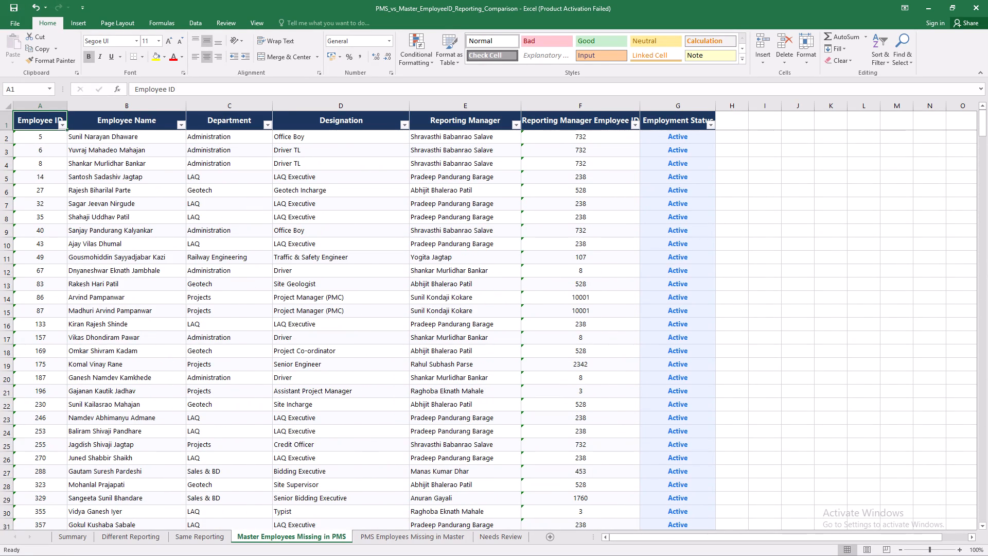
click(63, 121)
click(41, 222)
click(41, 216)
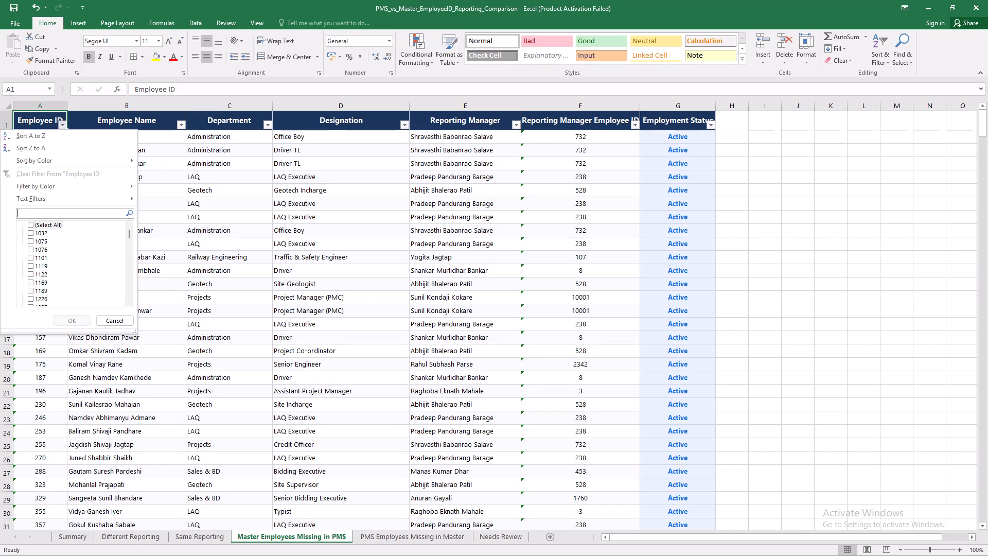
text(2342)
click(72, 316)
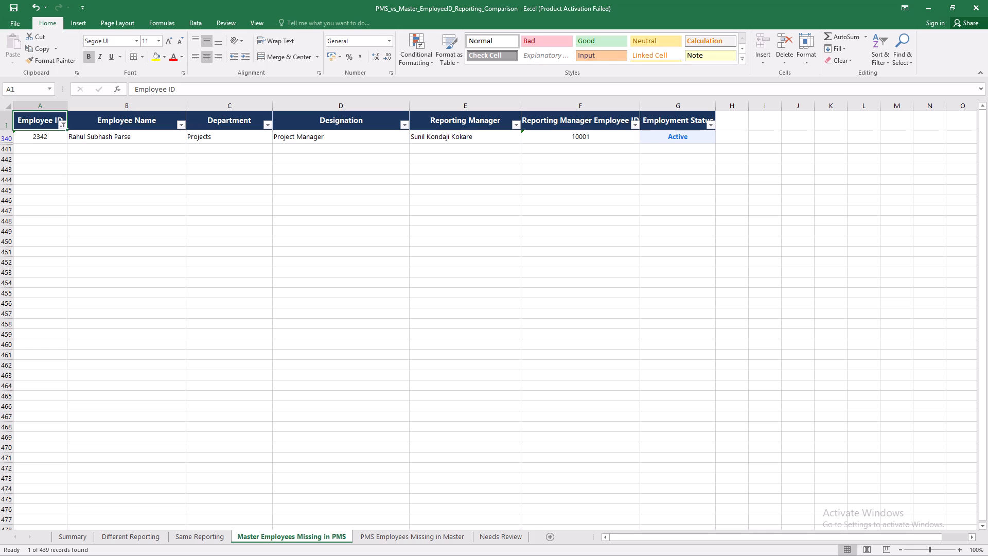
Cross-check the Different Reporting and PMS Employees Missing in Master sheets with the employee master, then return to Master Employees Missing in PMS.
click(149, 542)
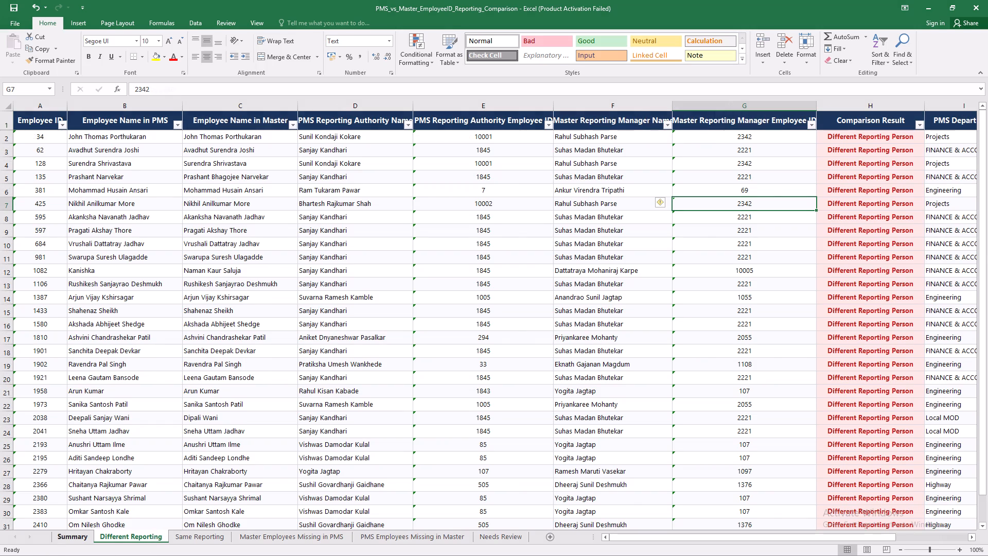
key(alt+Tab)
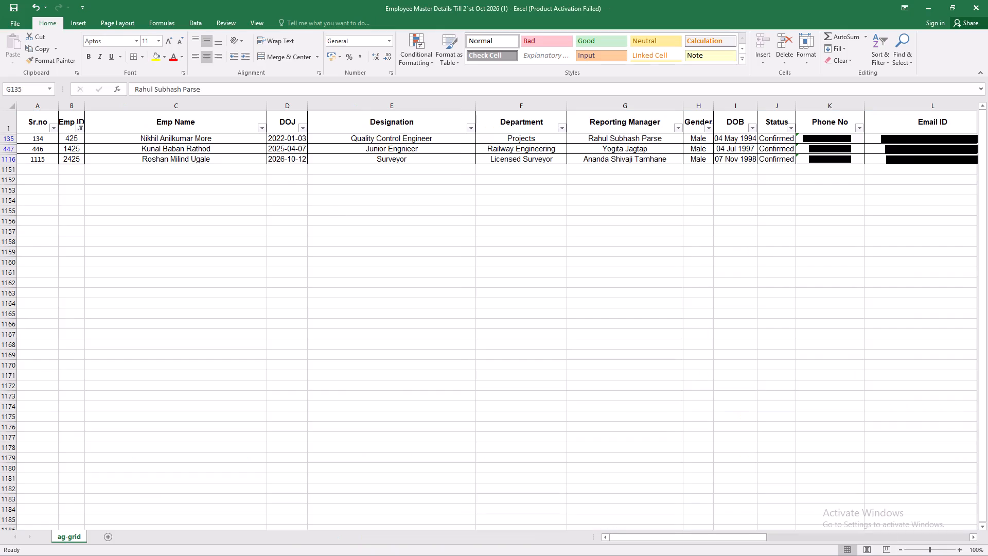
key(alt+Tab)
key(alt+Tab)
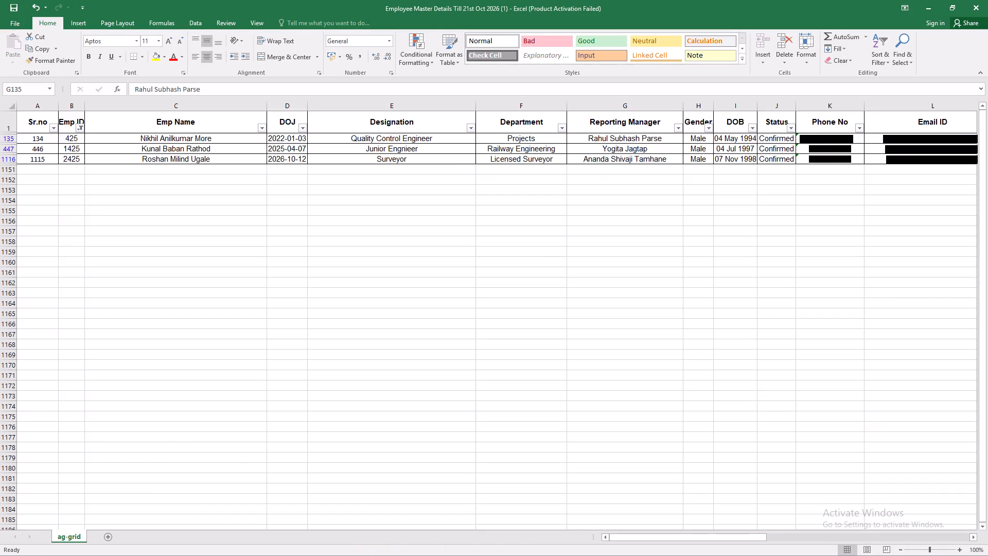
key(alt+Tab)
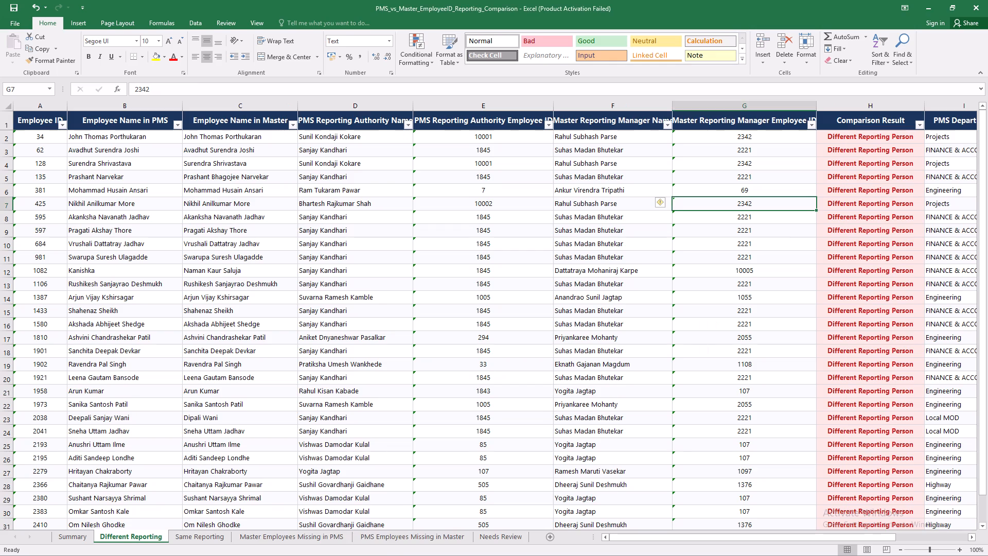
click(437, 530)
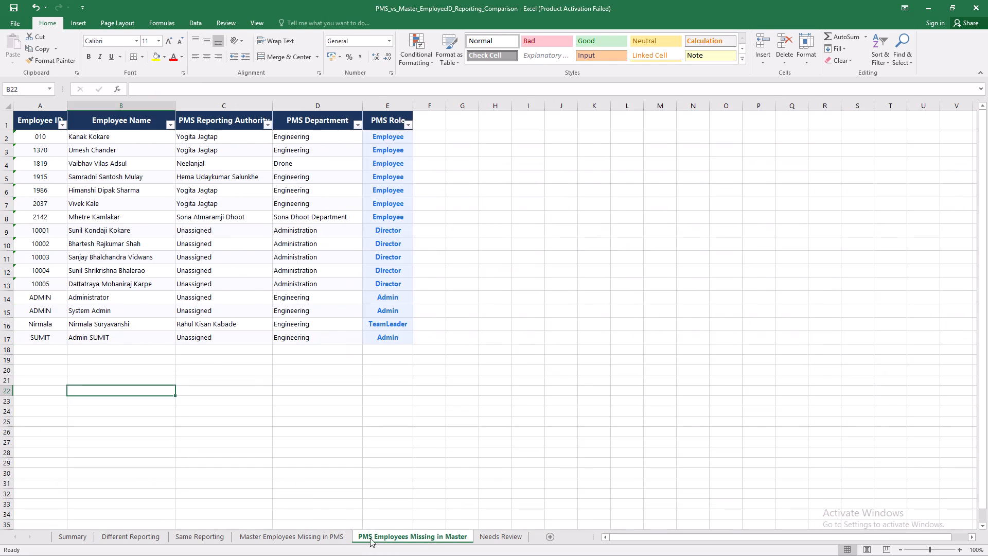
click(318, 537)
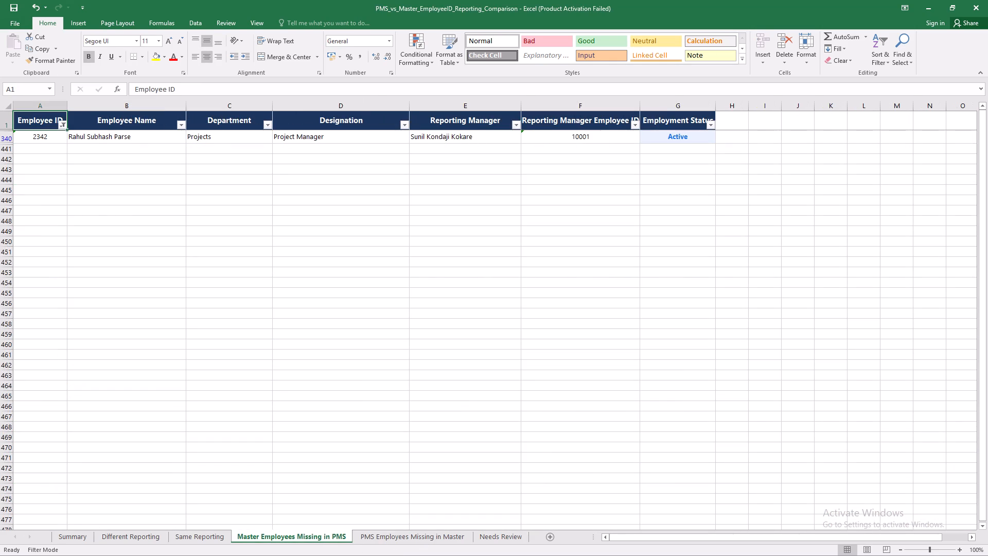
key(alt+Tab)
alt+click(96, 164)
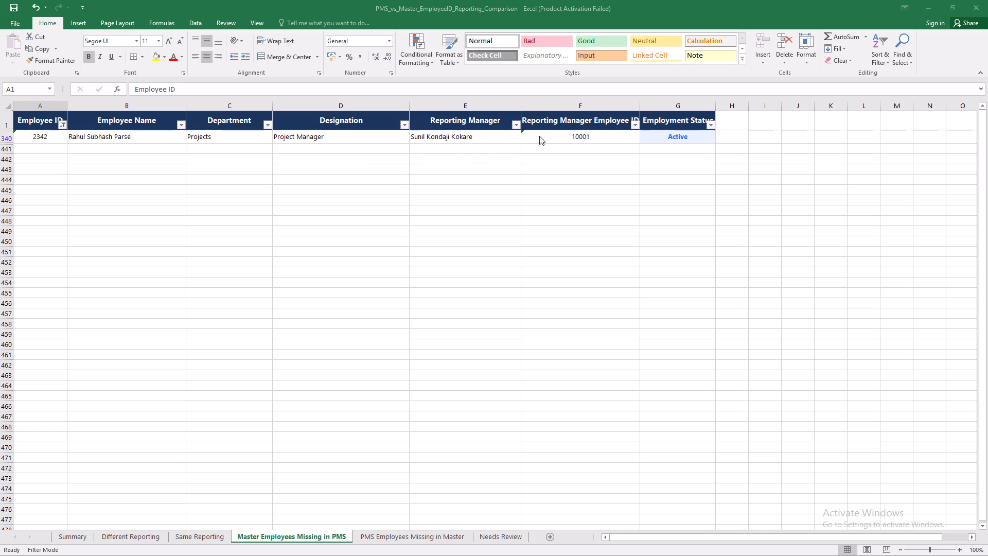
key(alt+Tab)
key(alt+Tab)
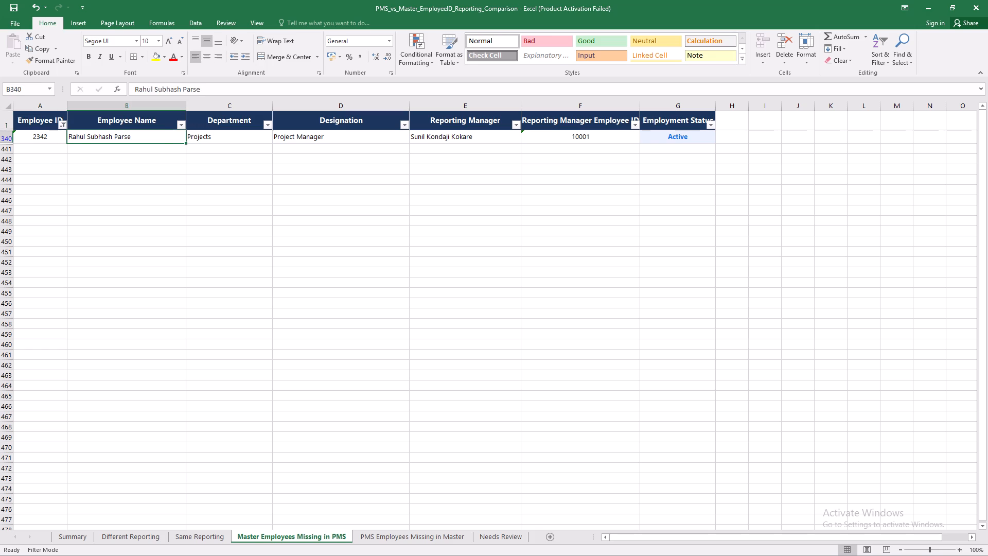
click(227, 139)
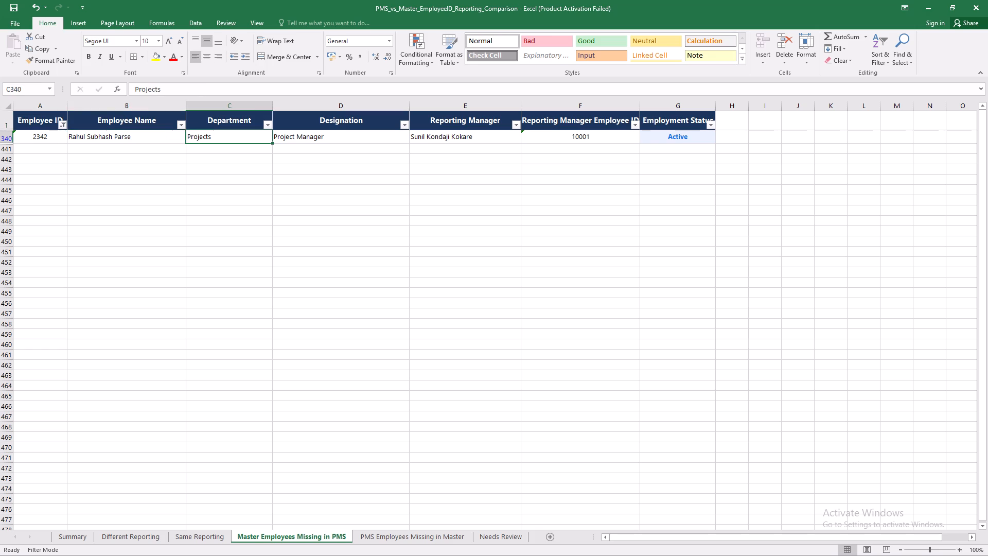
click(322, 142)
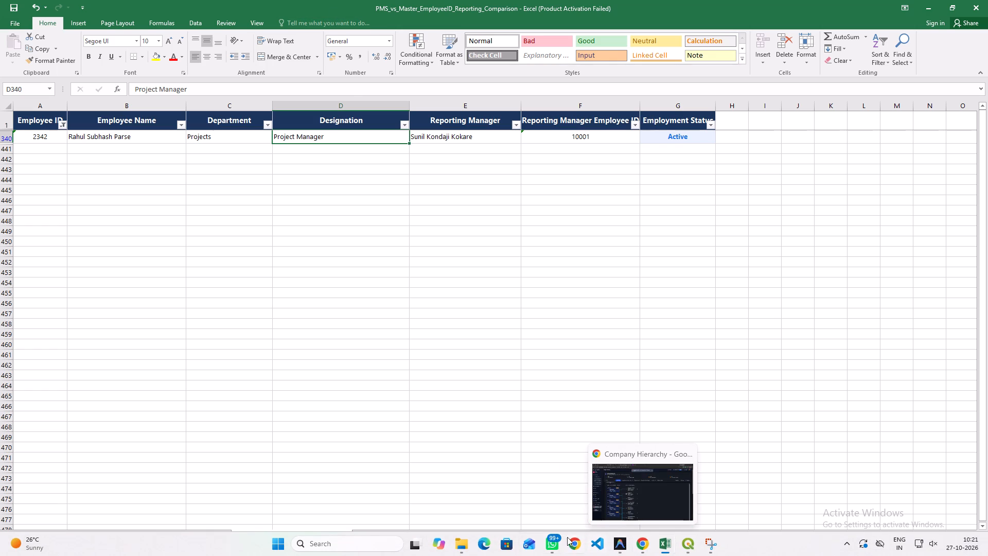
Switch to the greytHR org chart in Chrome, search for 2 and open the project manager with employee ID 2.
click(642, 548)
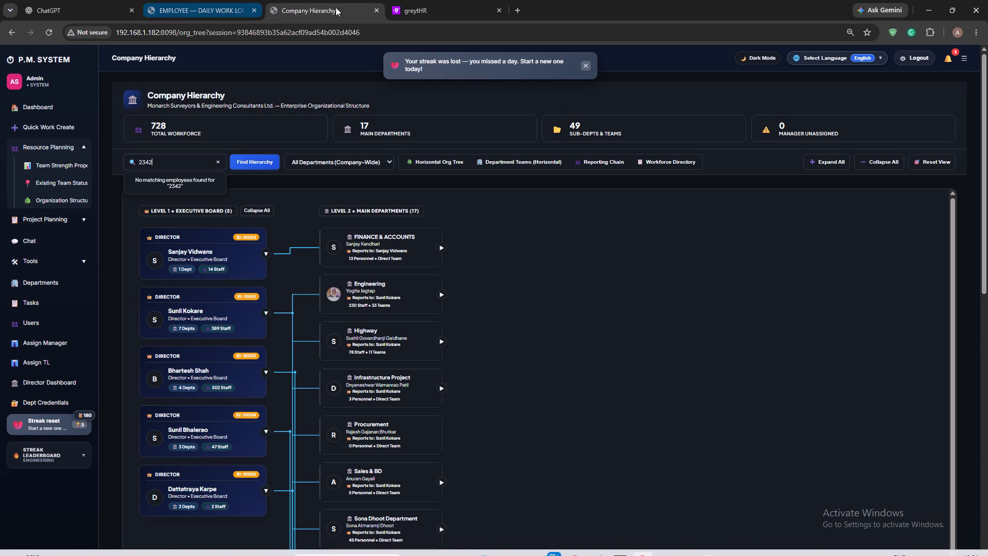
click(452, 9)
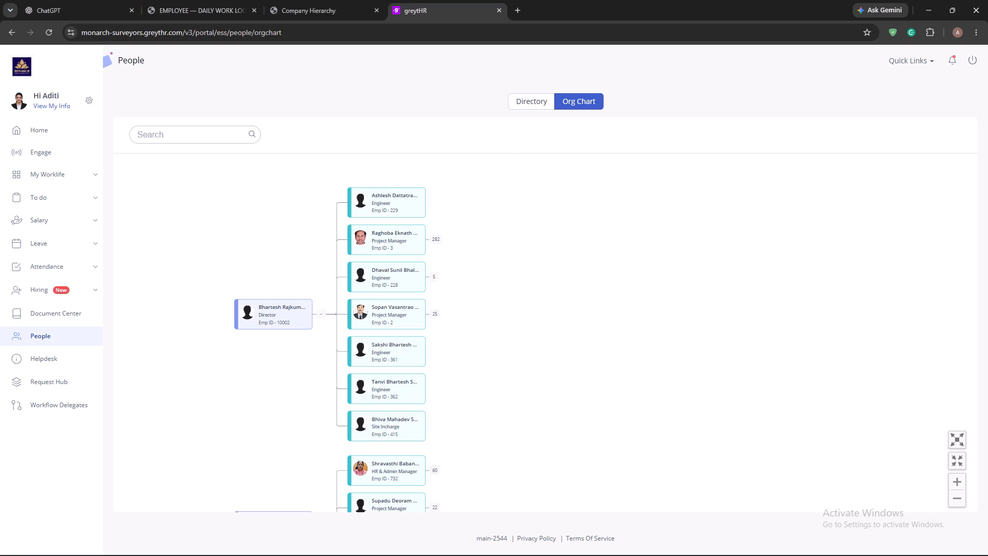
click(148, 135)
key(2)
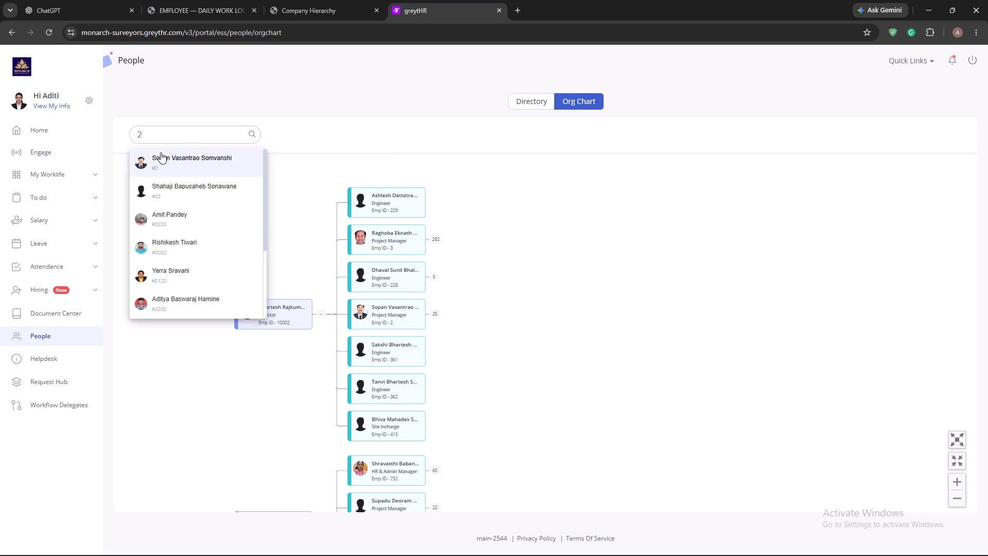
click(161, 152)
click(530, 291)
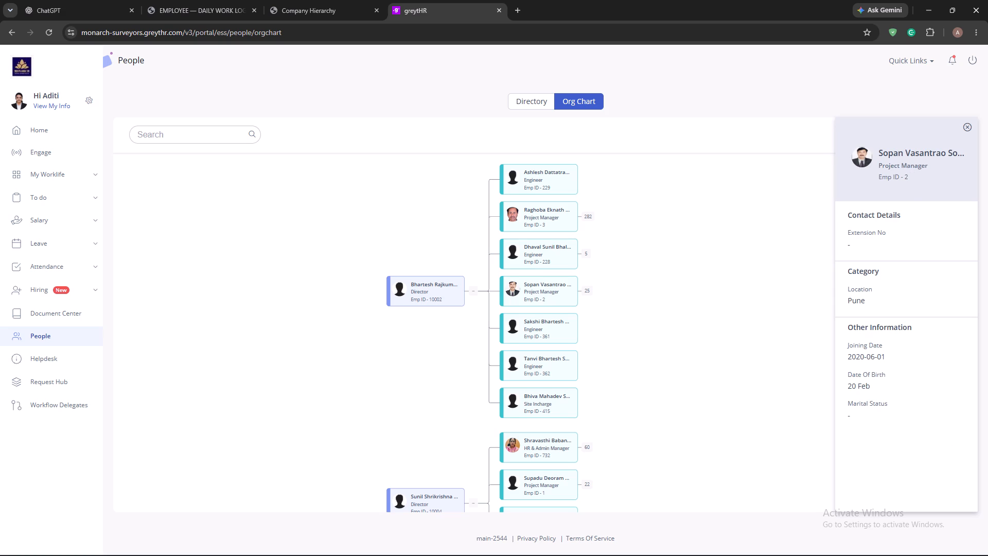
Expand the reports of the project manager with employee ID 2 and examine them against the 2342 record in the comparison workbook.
click(585, 291)
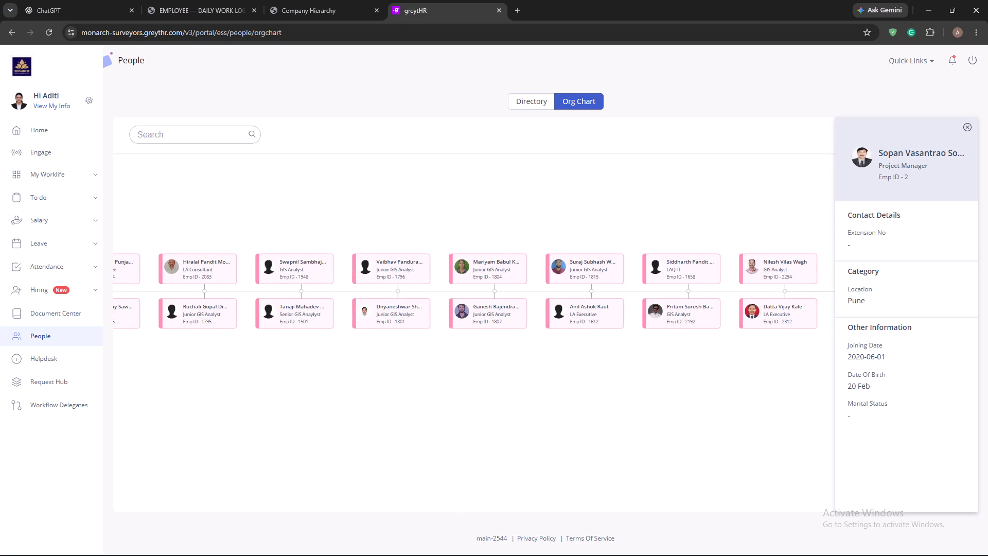
drag(312, 368, 385, 366)
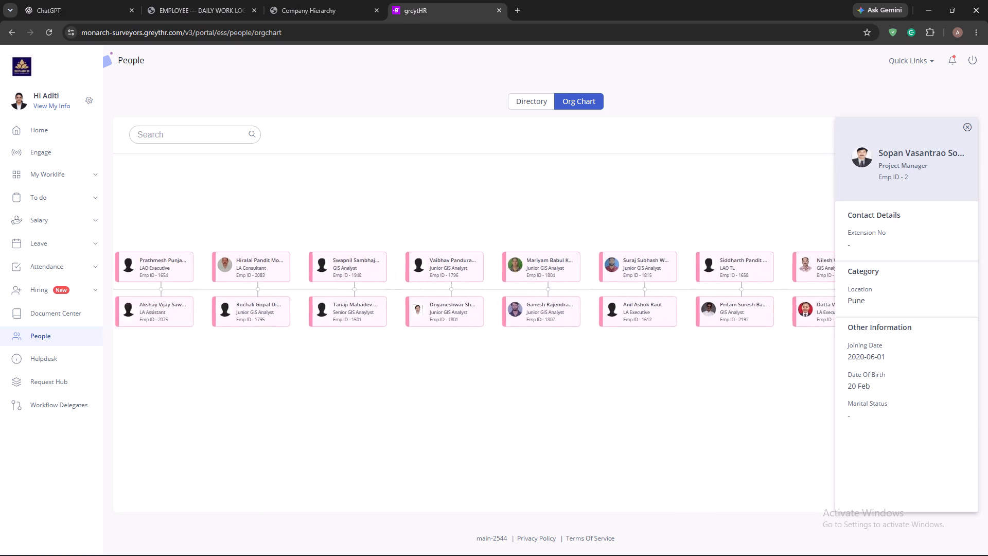
drag(385, 366, 545, 351)
drag(302, 350, 456, 348)
drag(305, 362, 327, 358)
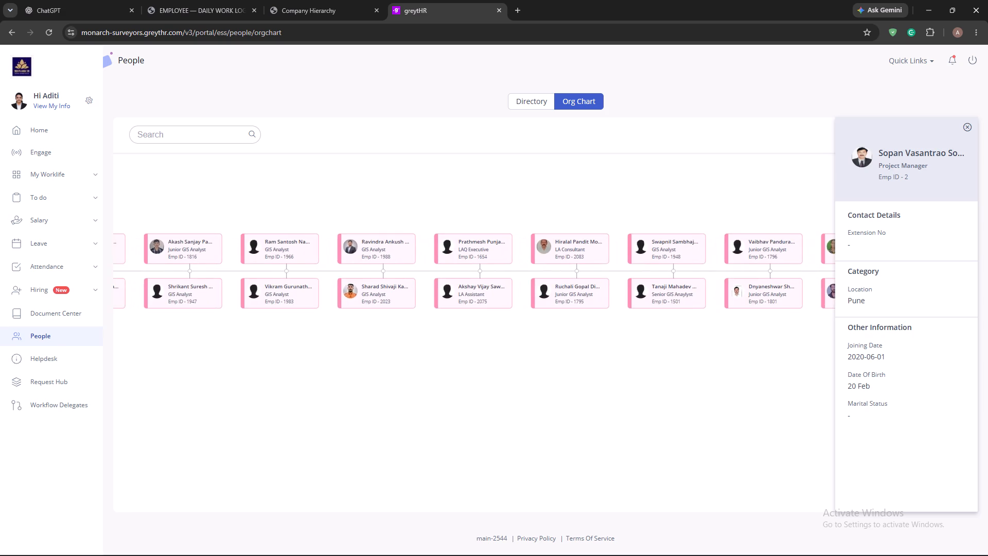
drag(327, 358, 504, 354)
drag(526, 351, 415, 341)
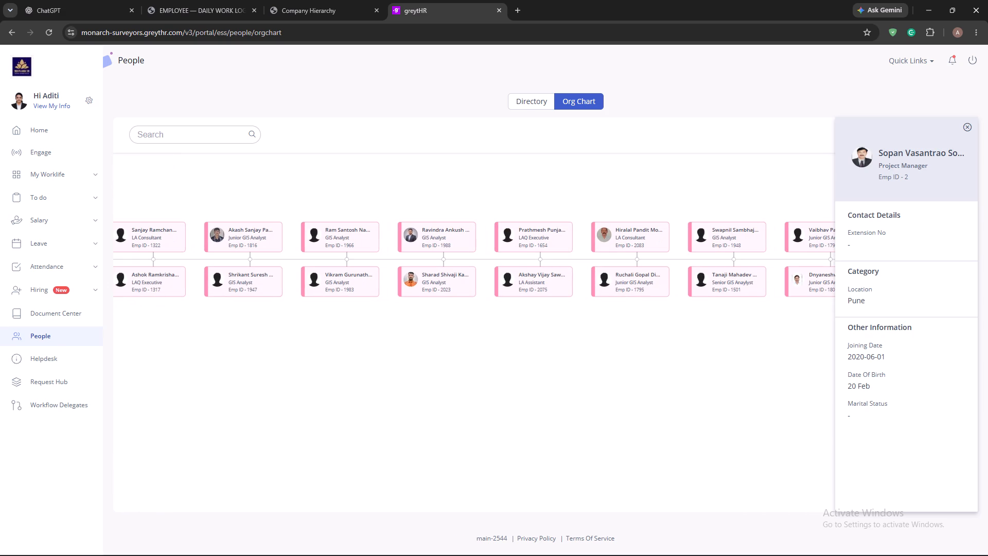
key(alt+Tab)
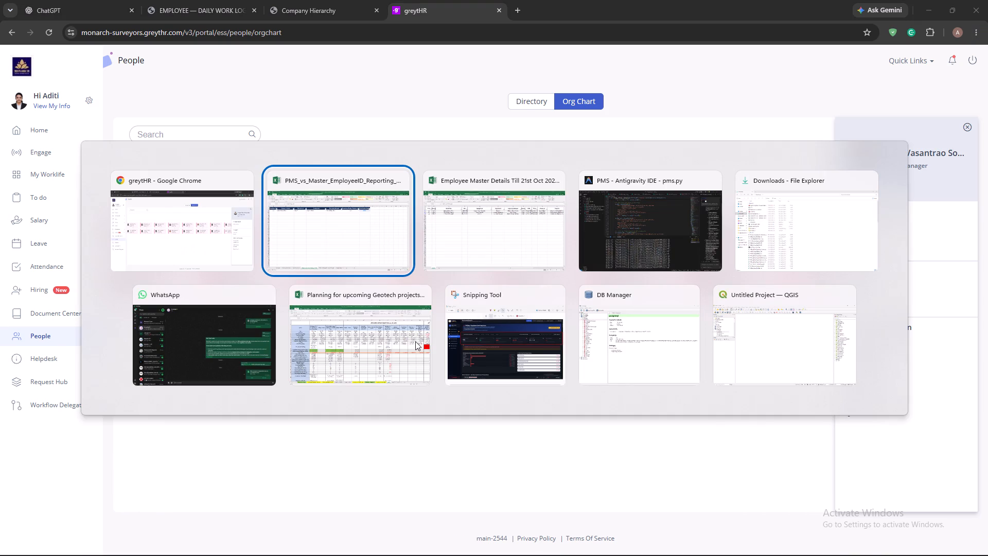
key(alt+Tab)
alt+click(328, 218)
key(alt+Tab)
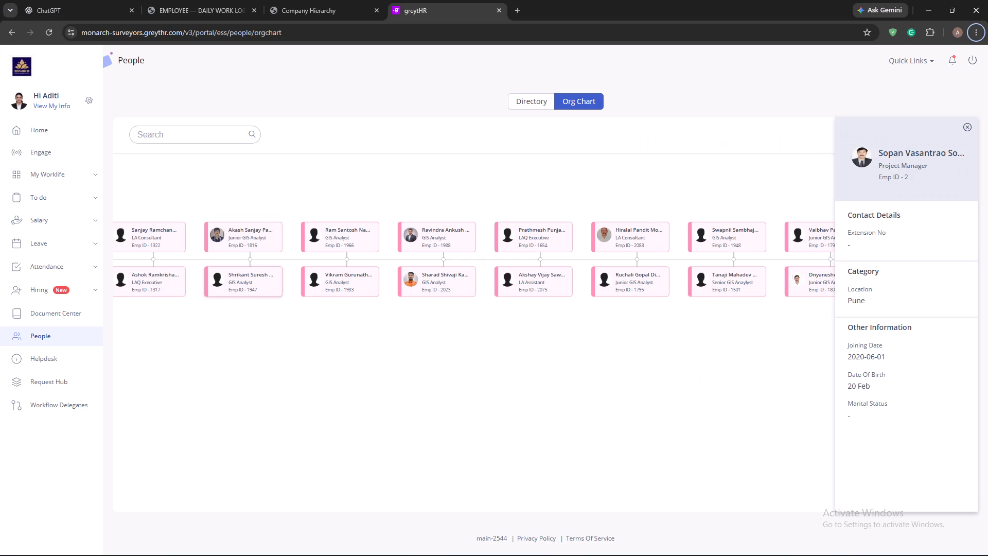
Examine the full row of employees reporting to project manager 2 in the greytHR org chart, checking both ends.
drag(405, 335, 466, 331)
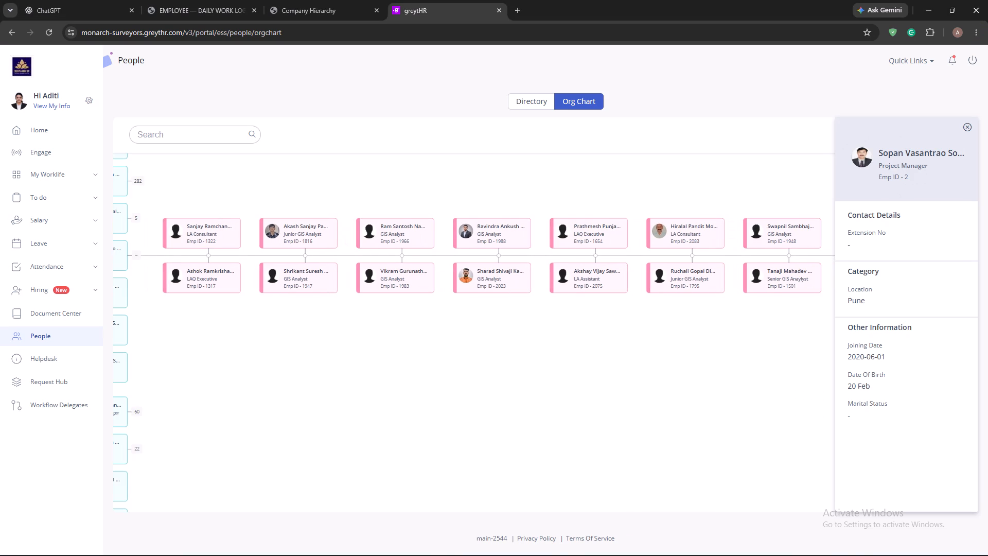
drag(466, 331, 293, 304)
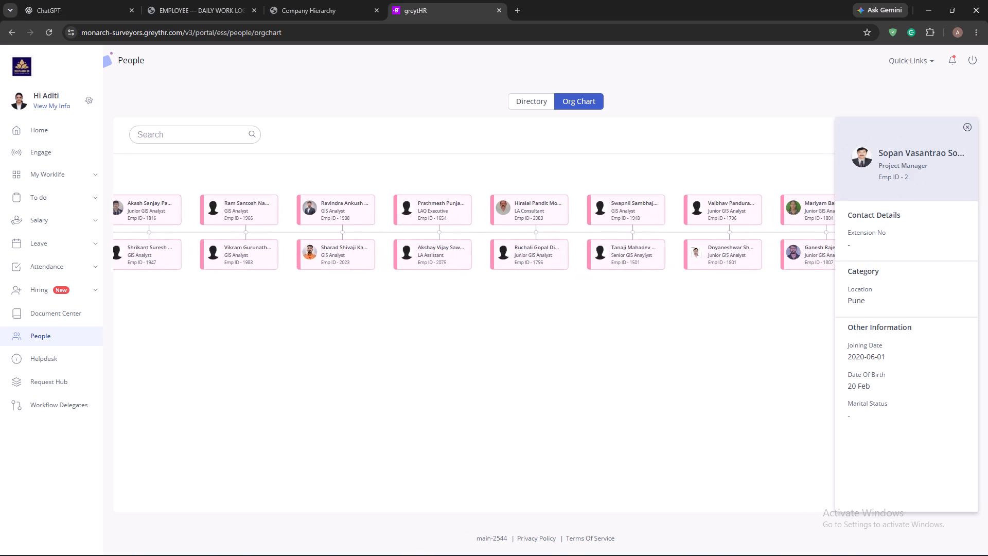
drag(293, 304, 156, 301)
drag(505, 318, 362, 310)
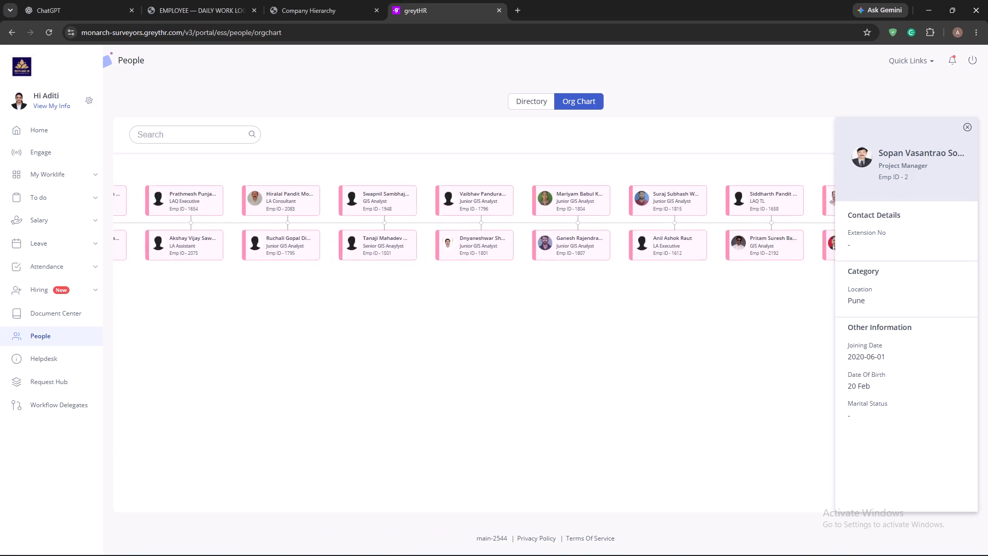
drag(362, 310, 231, 298)
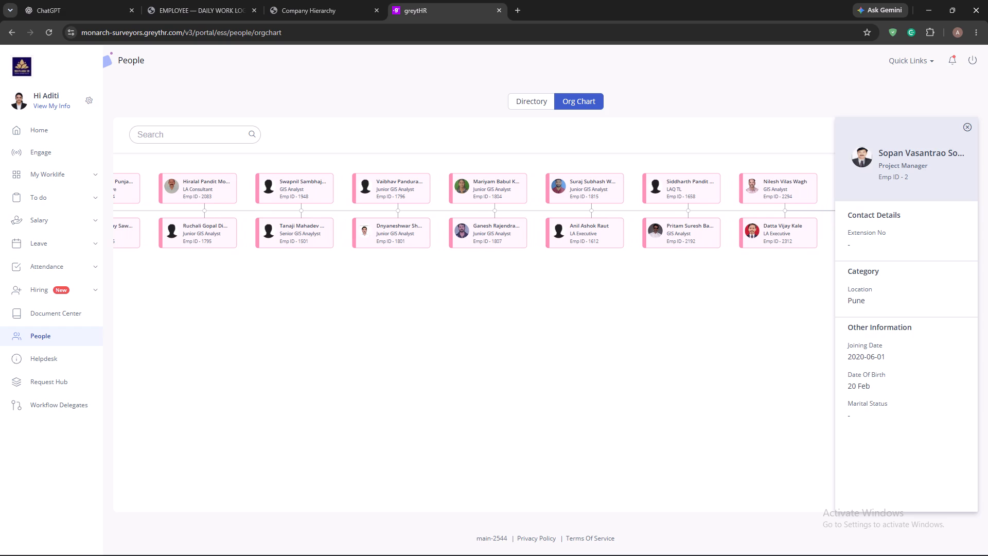
drag(639, 291, 455, 294)
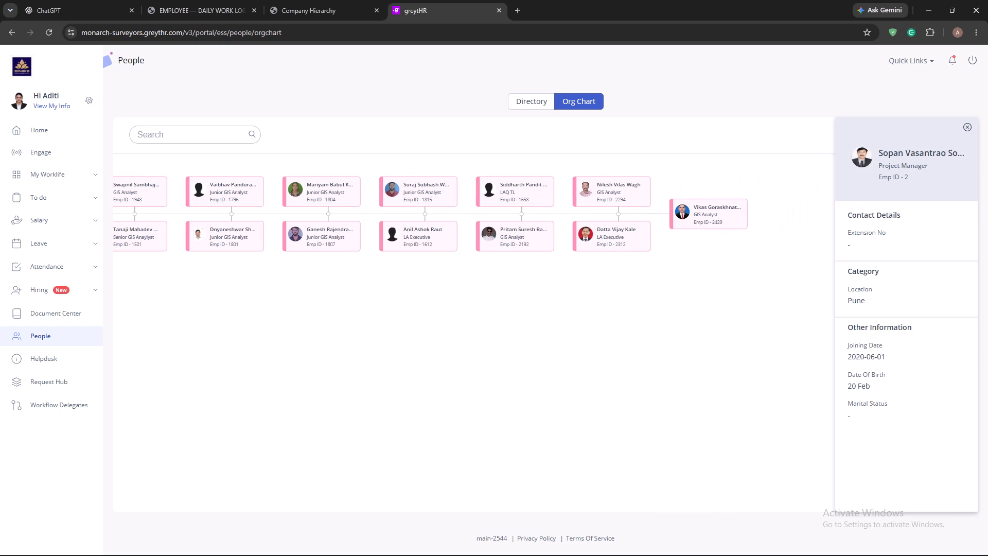
drag(455, 294, 684, 293)
drag(426, 317, 627, 312)
drag(436, 315, 570, 308)
drag(235, 252, 273, 246)
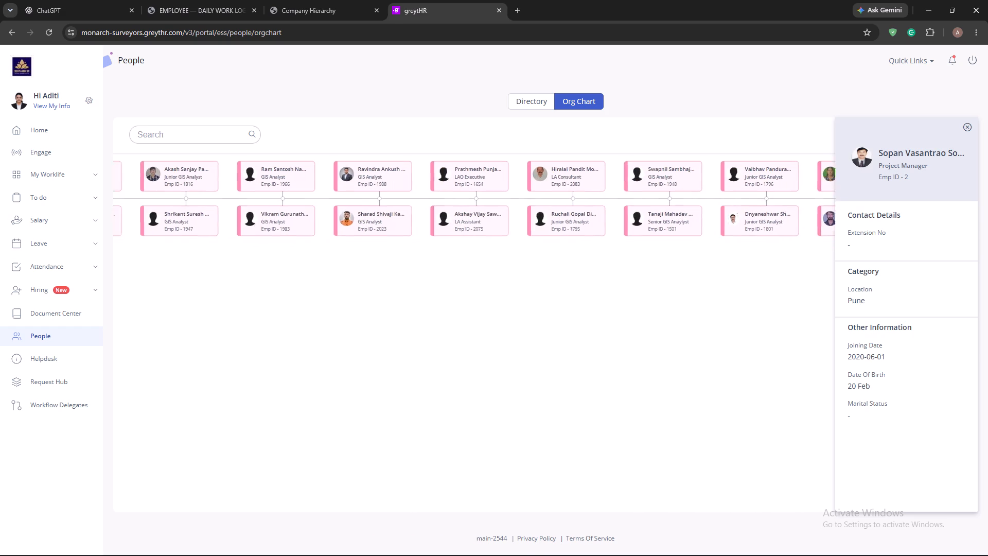
drag(273, 246, 477, 276)
drag(273, 287, 333, 269)
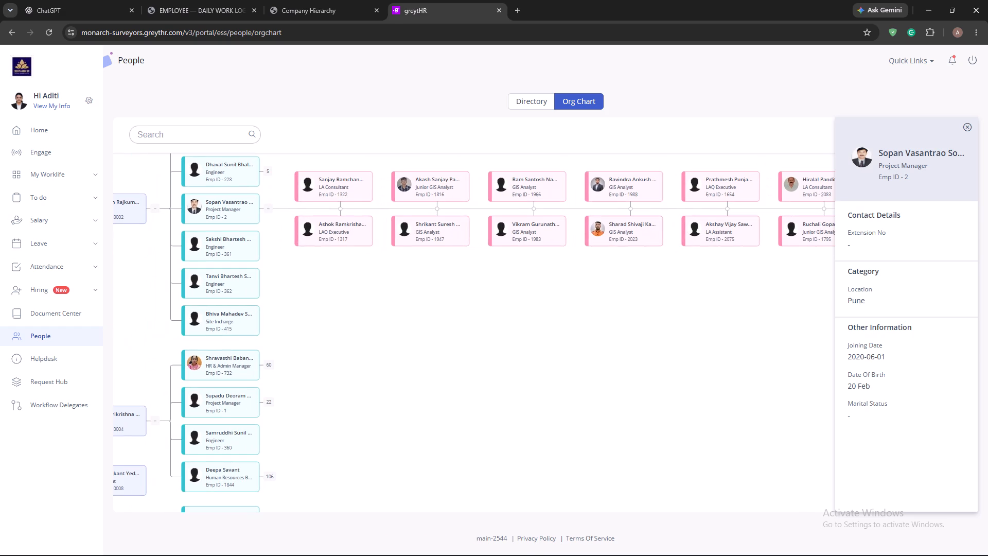
drag(333, 269, 346, 352)
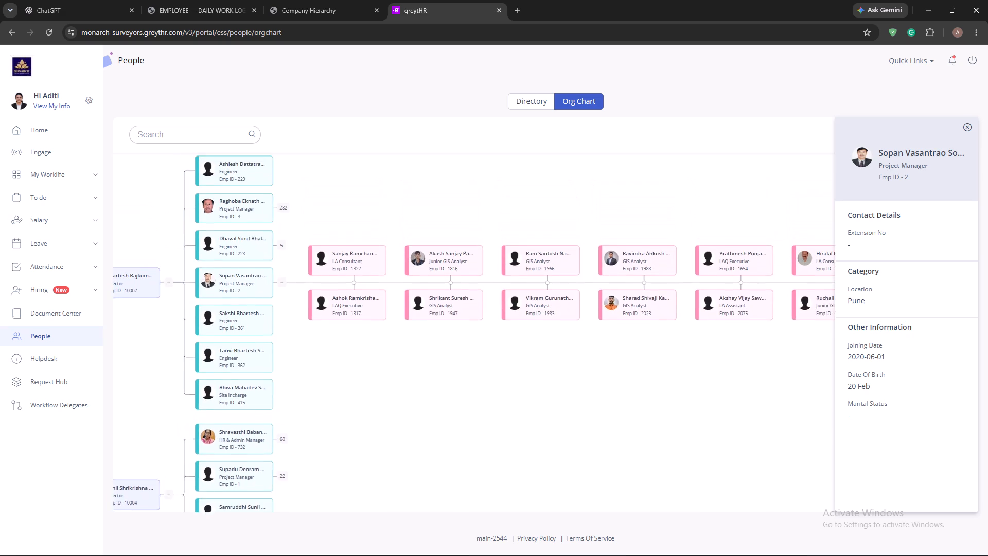
drag(346, 352, 364, 271)
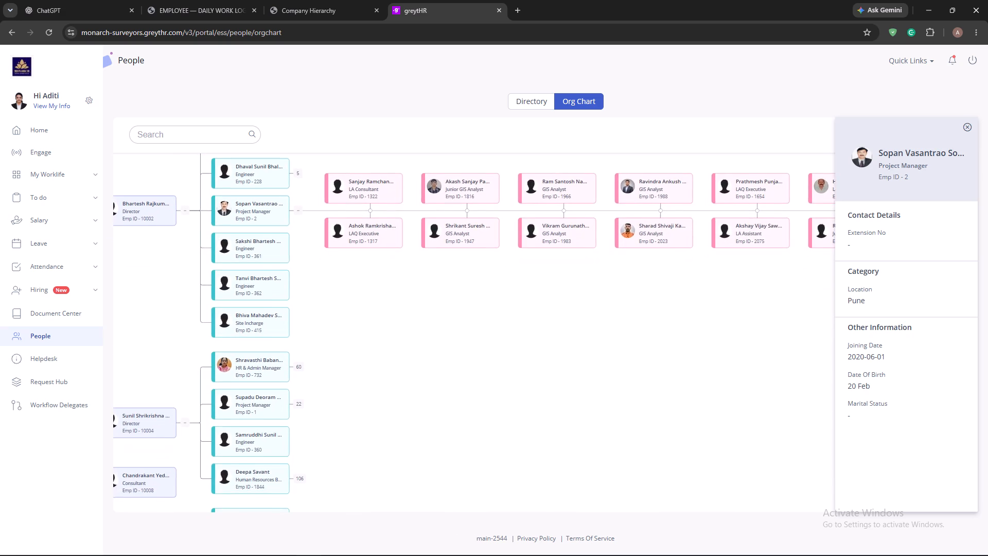
drag(348, 385, 388, 318)
drag(384, 401, 376, 369)
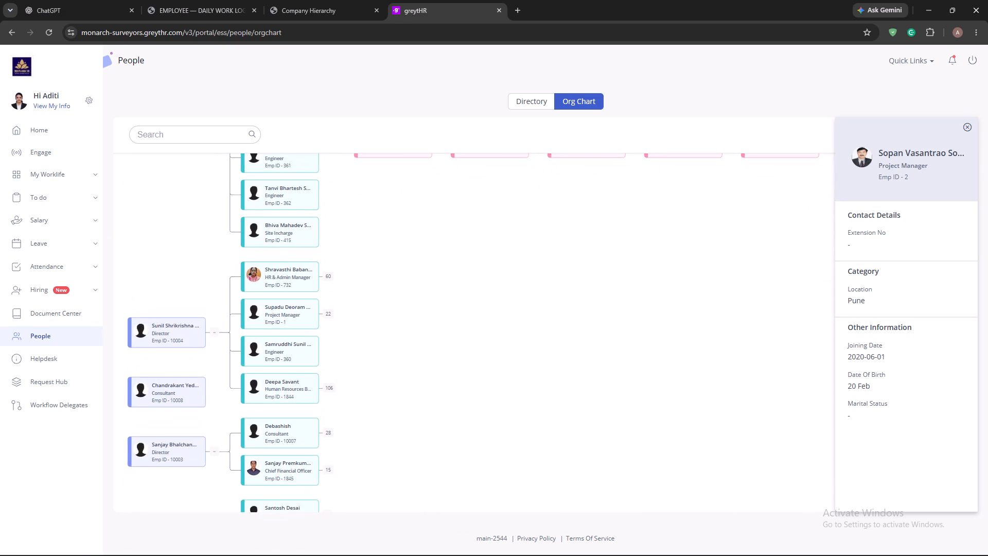
drag(376, 369, 375, 373)
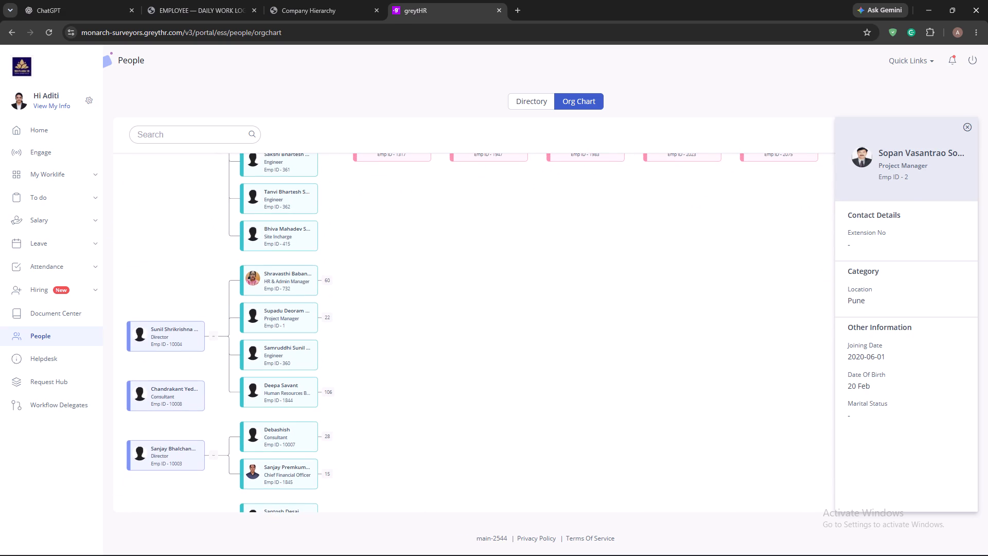
Switch to the comparison workbook and review the Different Reporting, PMS Employees Missing in Master and Master Employees Missing in PMS sheets.
key(alt+Tab)
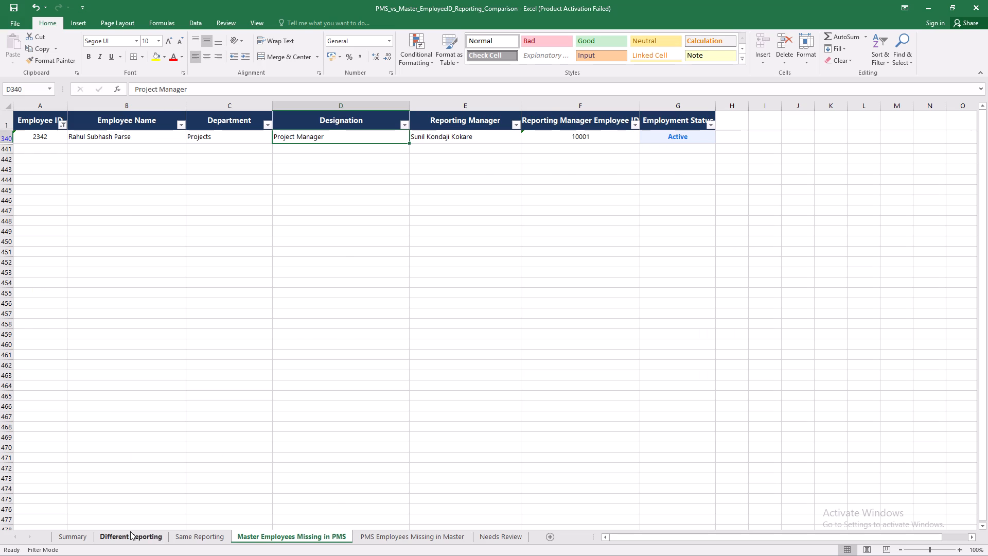
click(130, 531)
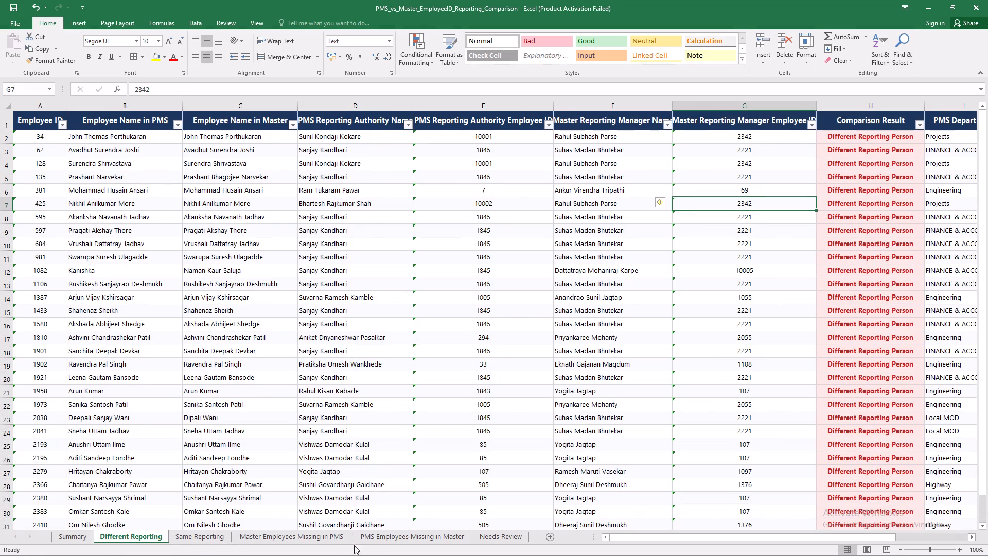
click(372, 540)
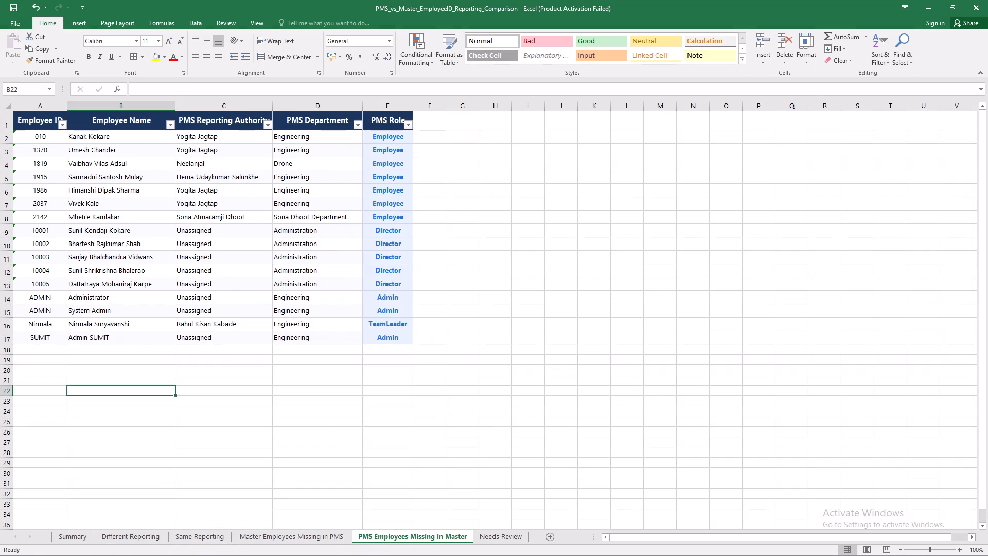
click(286, 536)
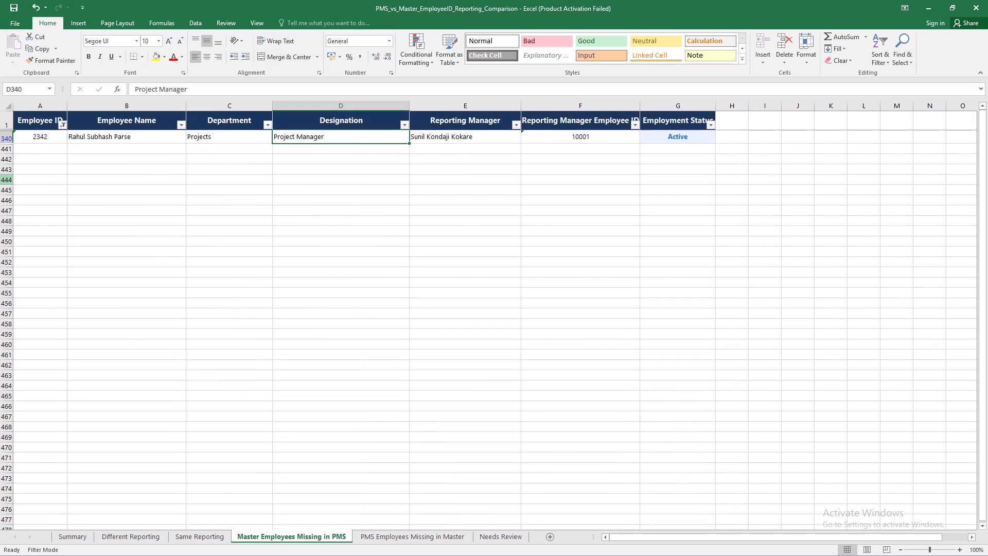
key(alt+Tab)
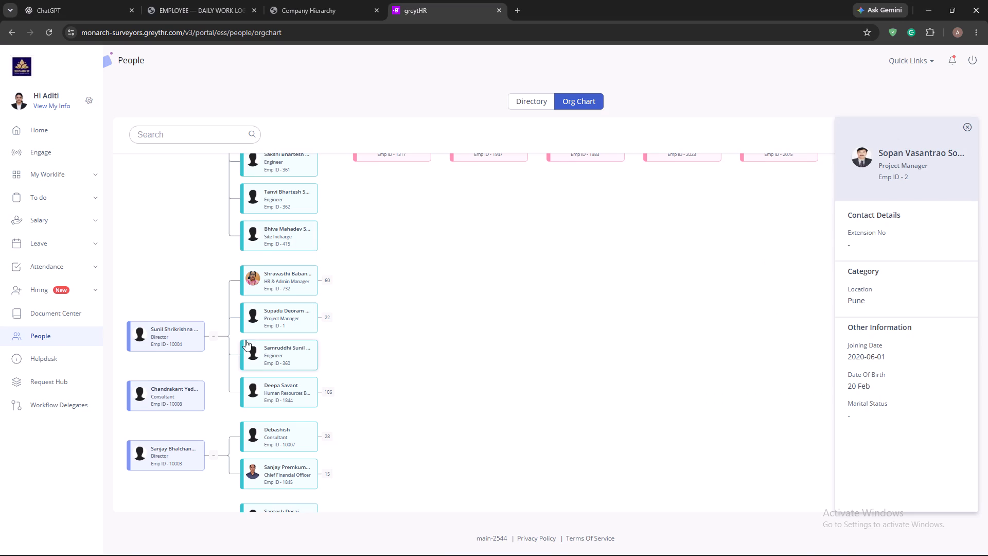
drag(395, 363, 413, 495)
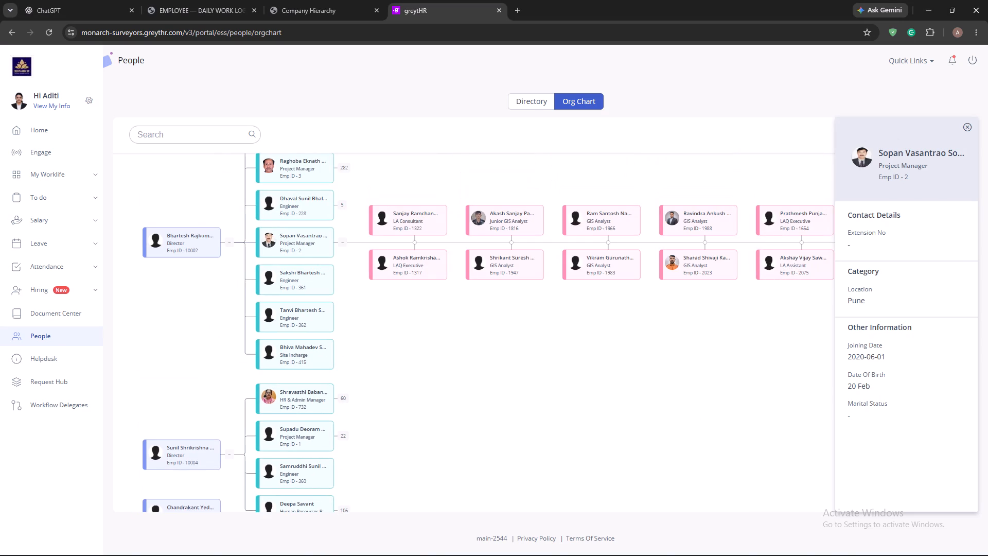
drag(413, 495, 417, 555)
drag(360, 445, 363, 370)
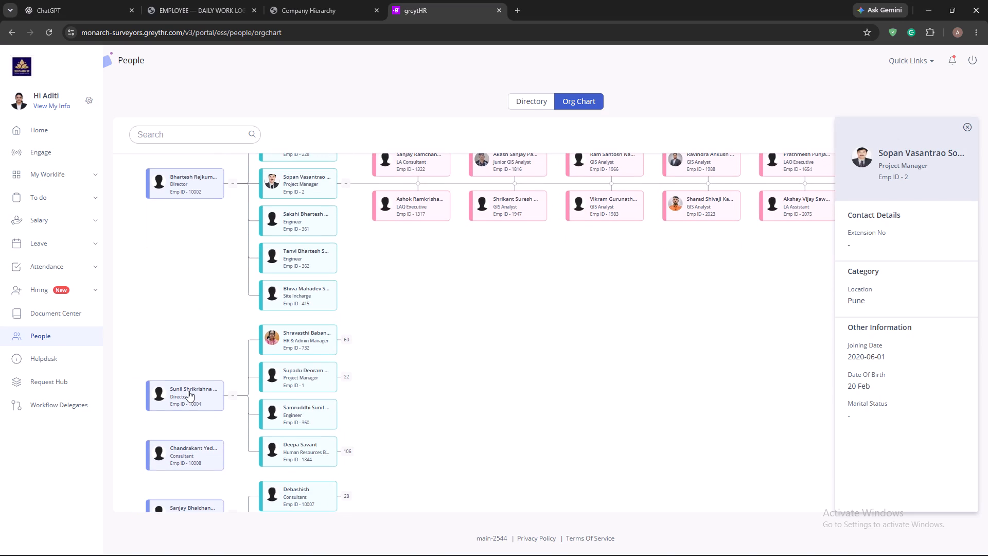
click(187, 392)
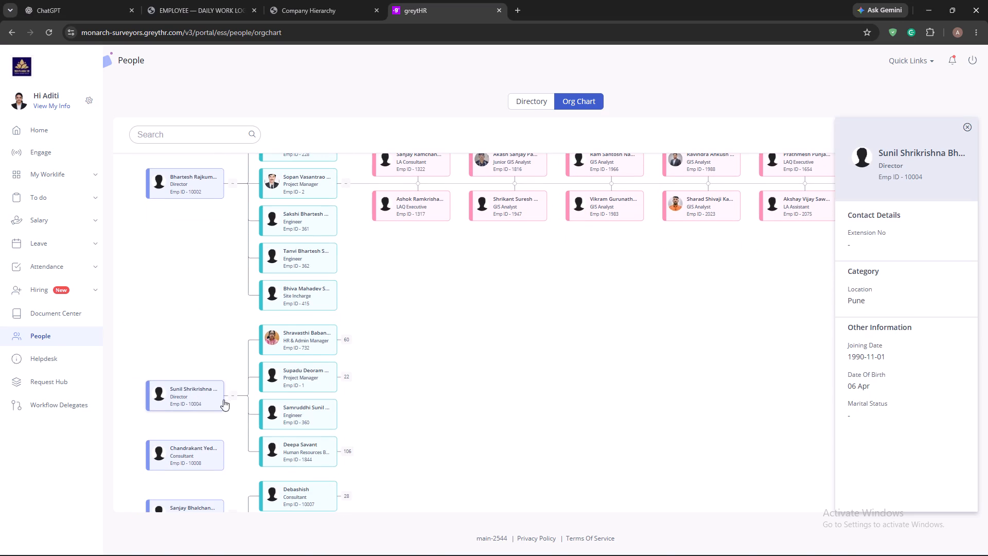
drag(484, 432, 464, 330)
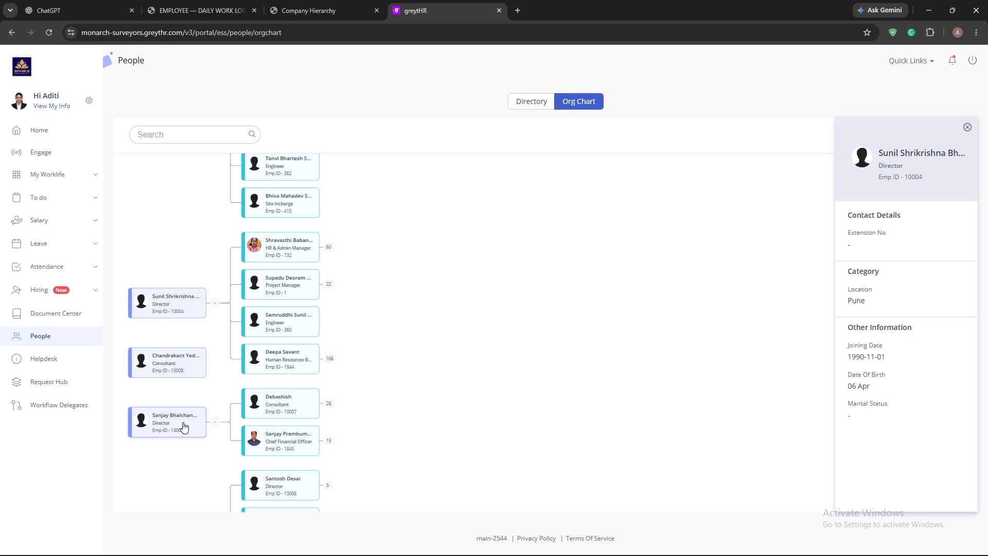
drag(433, 428, 441, 194)
drag(427, 392, 427, 236)
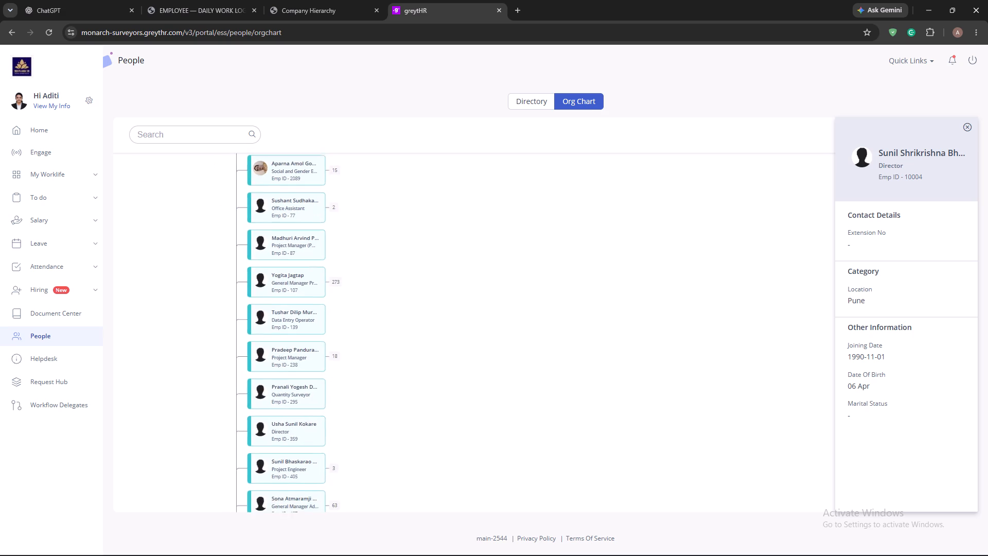
drag(427, 236, 427, 236)
drag(403, 462, 408, 173)
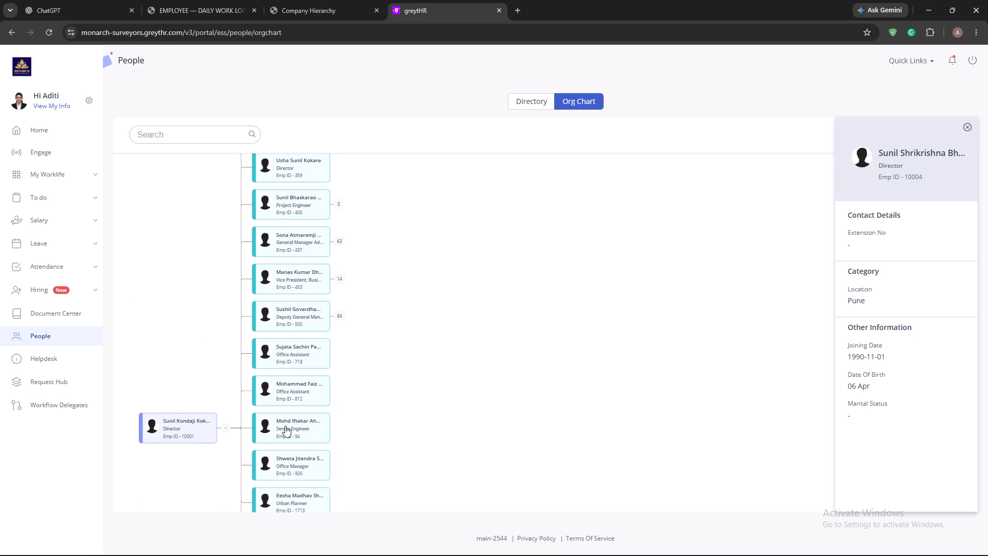
drag(443, 321, 452, 473)
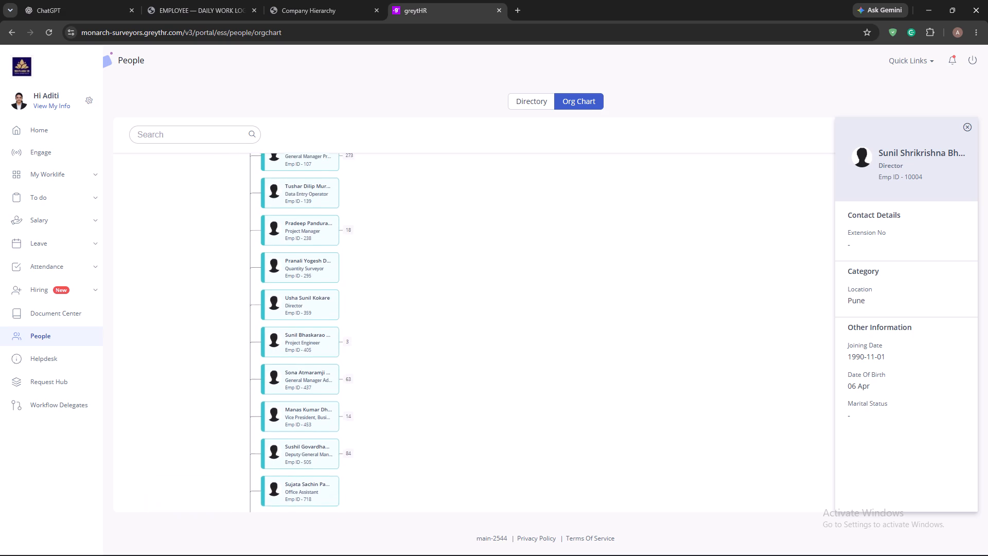
drag(452, 473, 451, 481)
drag(420, 341, 430, 440)
drag(426, 340, 410, 431)
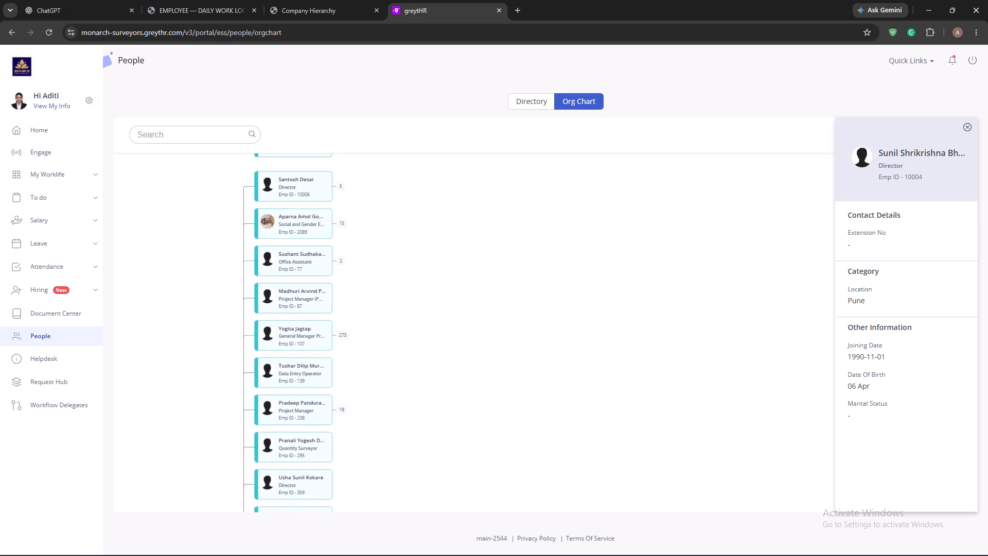
drag(410, 431, 409, 433)
drag(409, 321, 431, 313)
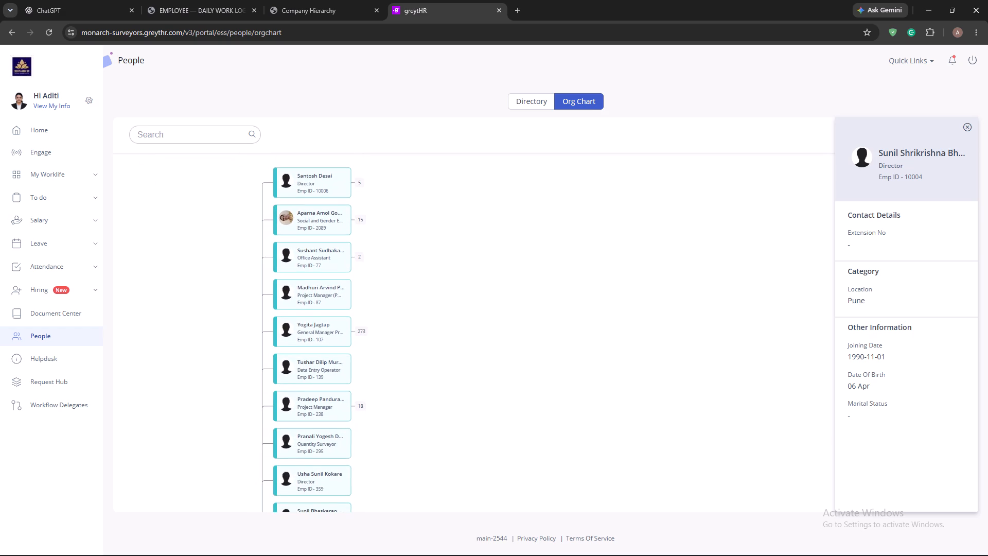
drag(426, 381, 425, 320)
drag(425, 393, 427, 381)
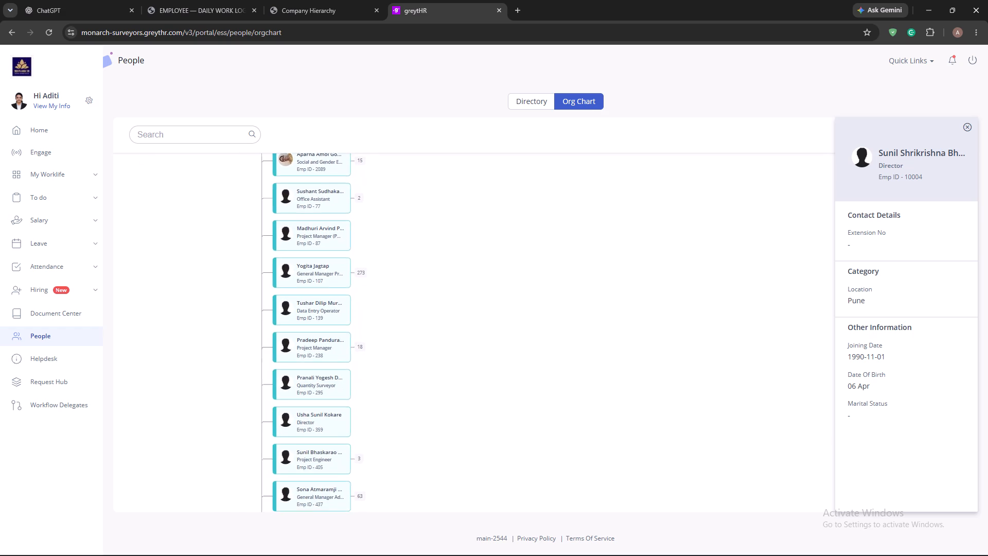
drag(427, 381, 434, 331)
drag(402, 371, 411, 317)
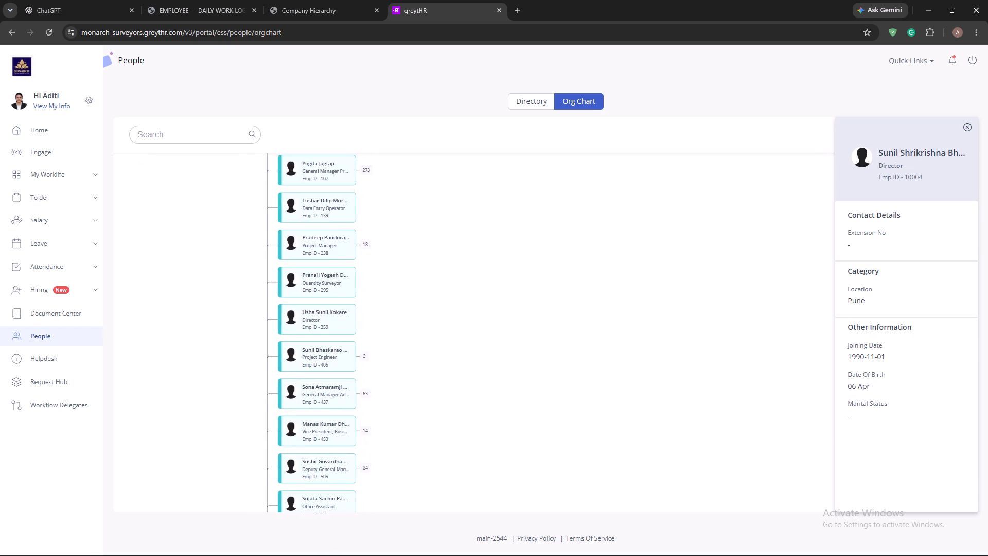
drag(405, 376, 424, 311)
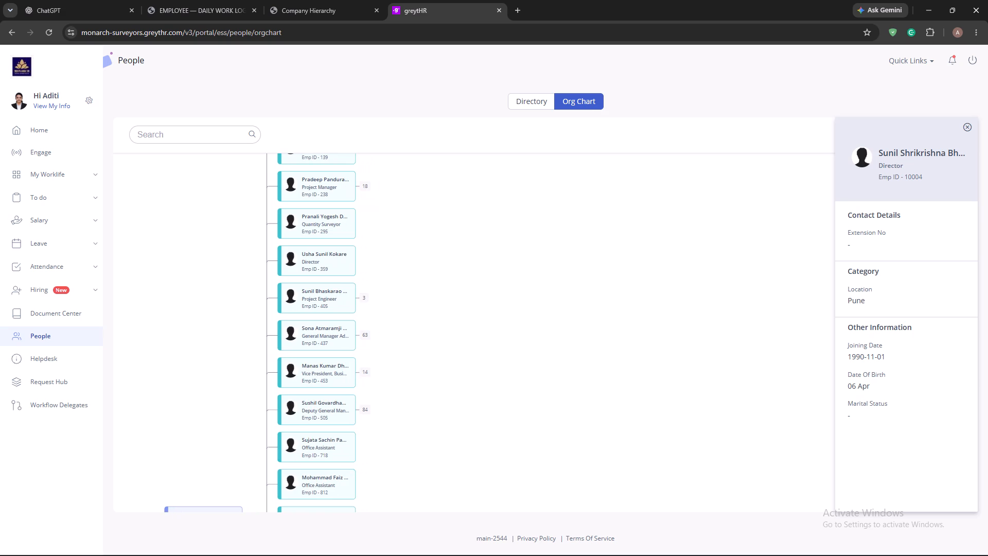
drag(436, 433, 447, 354)
drag(439, 454, 444, 408)
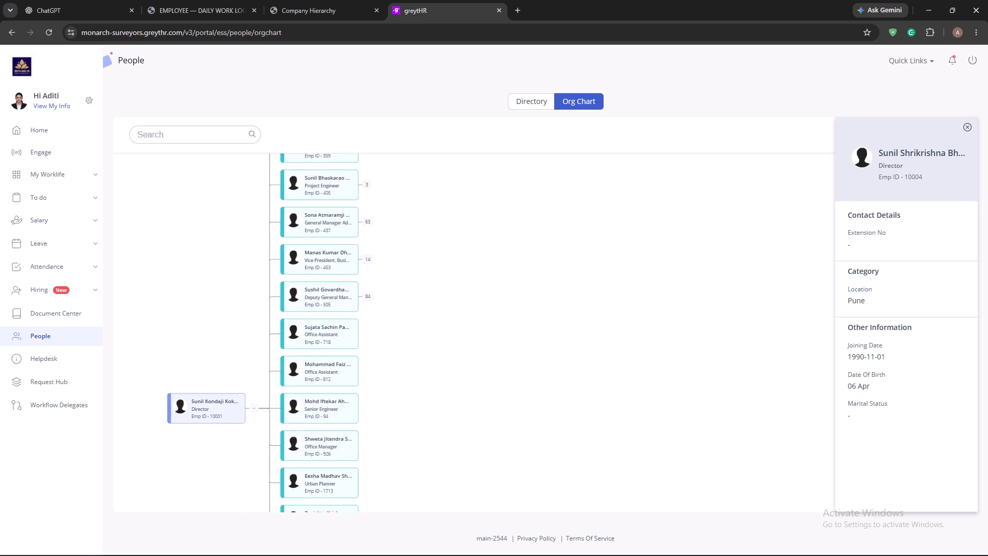
drag(444, 408, 454, 345)
drag(477, 464, 483, 410)
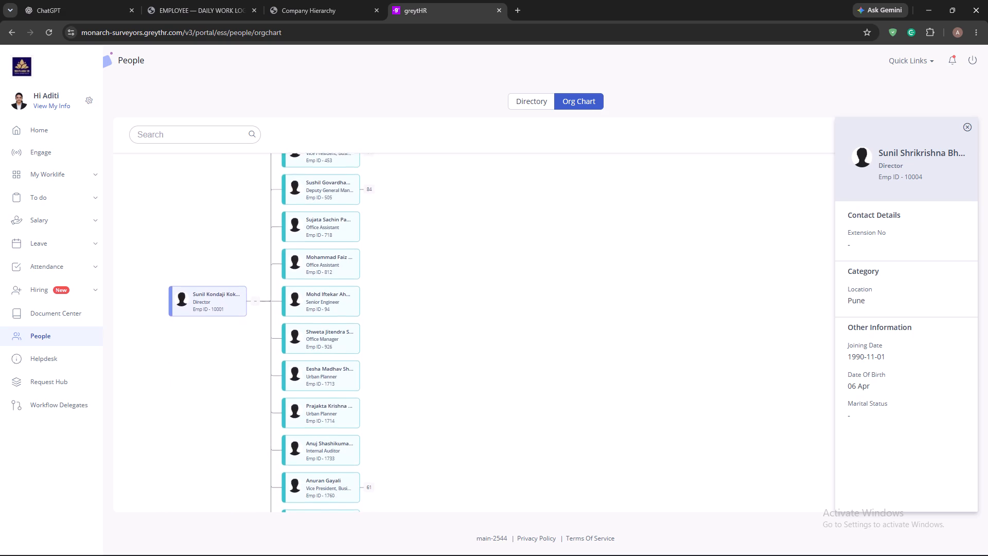
drag(483, 410, 487, 376)
drag(490, 477, 501, 402)
drag(487, 490, 488, 458)
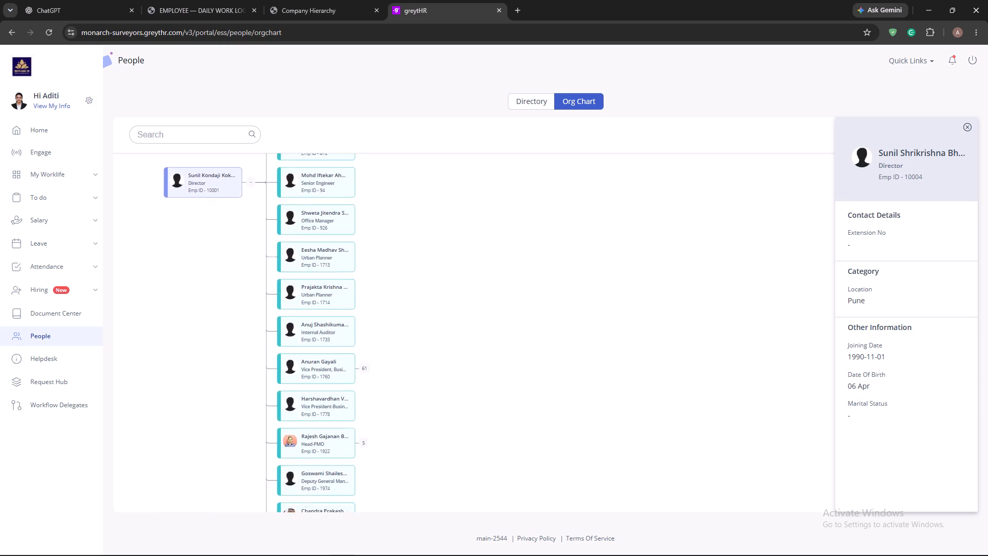
drag(488, 458, 498, 399)
drag(470, 476, 499, 373)
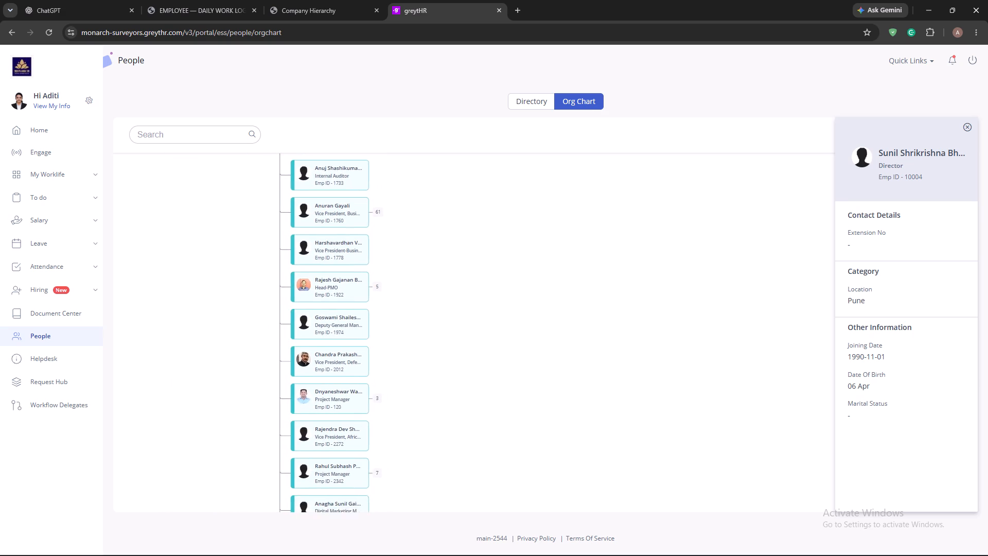
drag(469, 475, 469, 406)
click(329, 414)
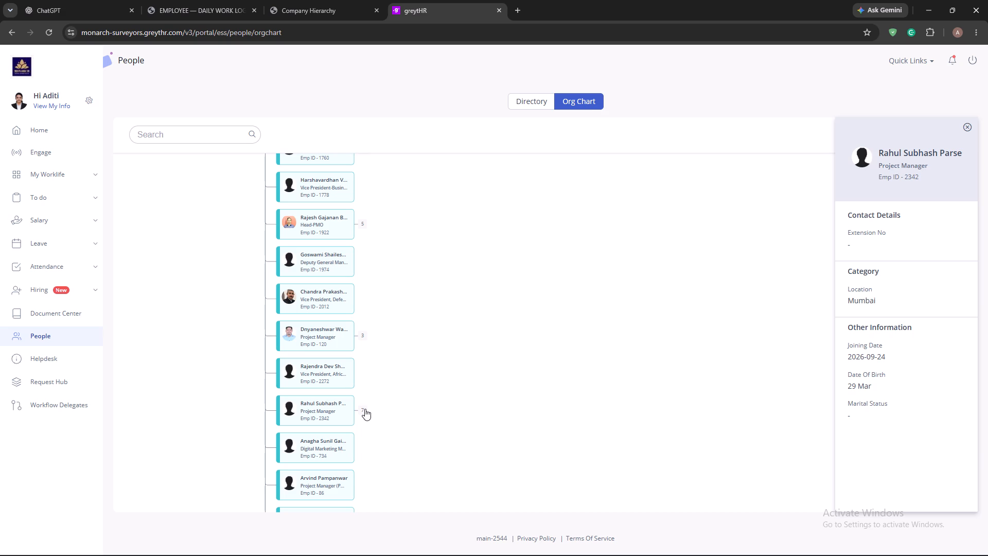
click(365, 409)
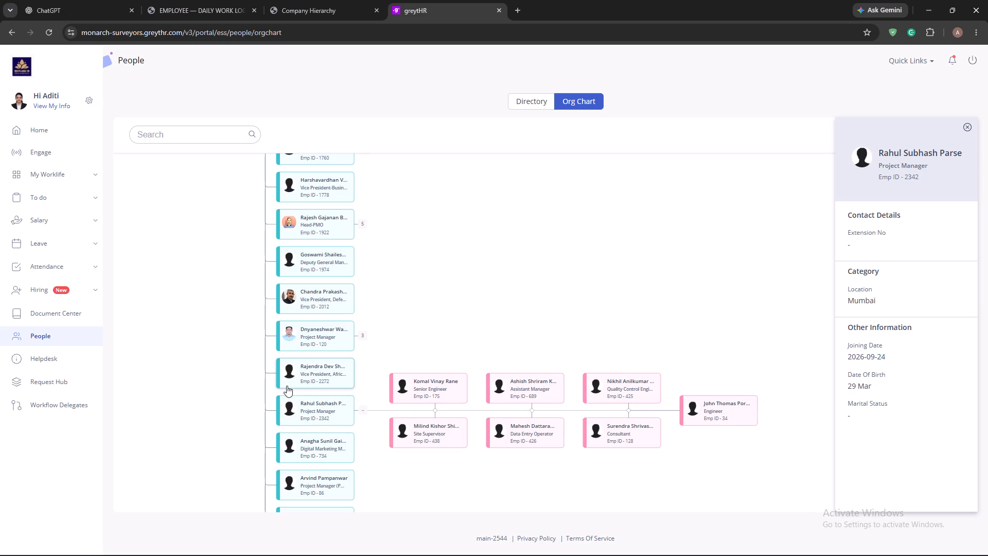
Switch to the comparison workbook and check the Different Reporting and Same Reporting sheets.
key(alt+Tab)
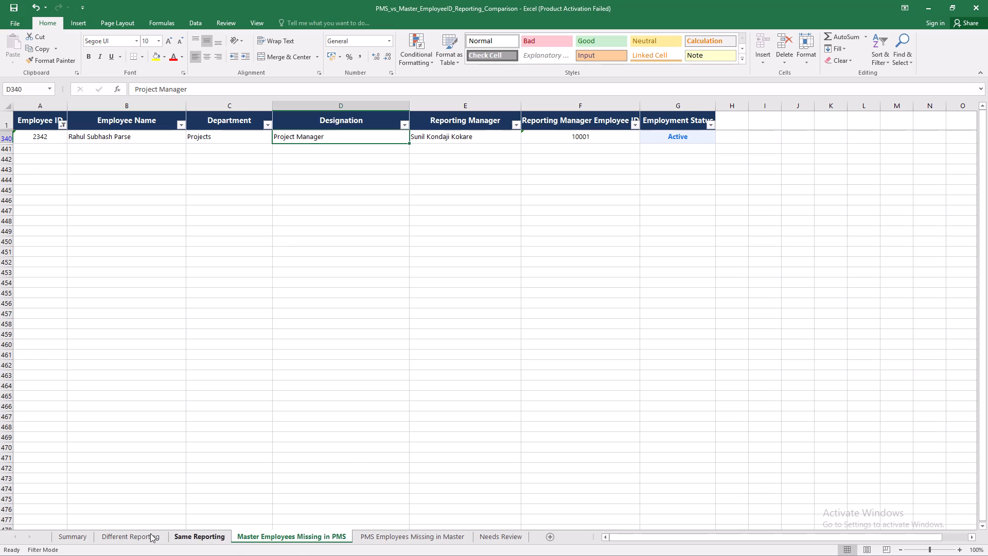
click(123, 532)
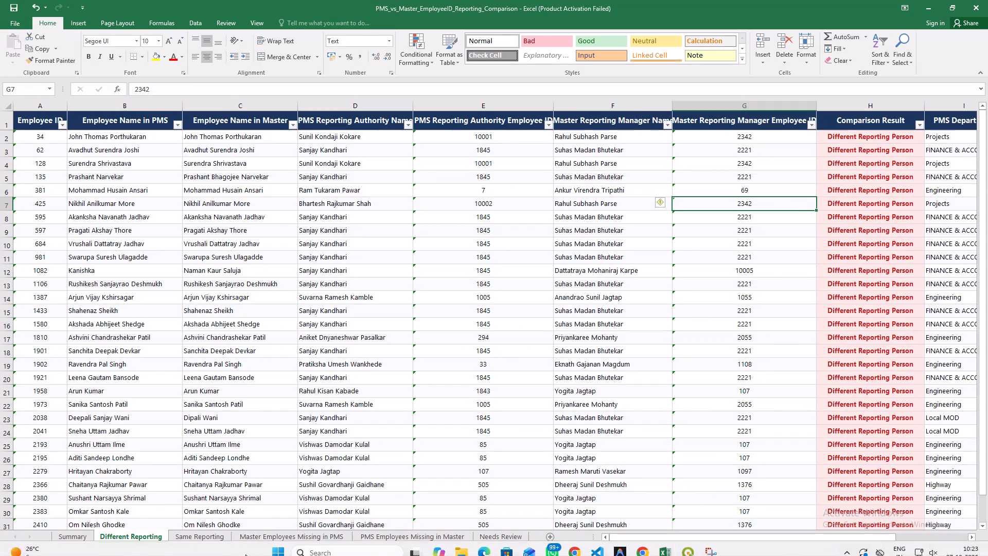
click(202, 533)
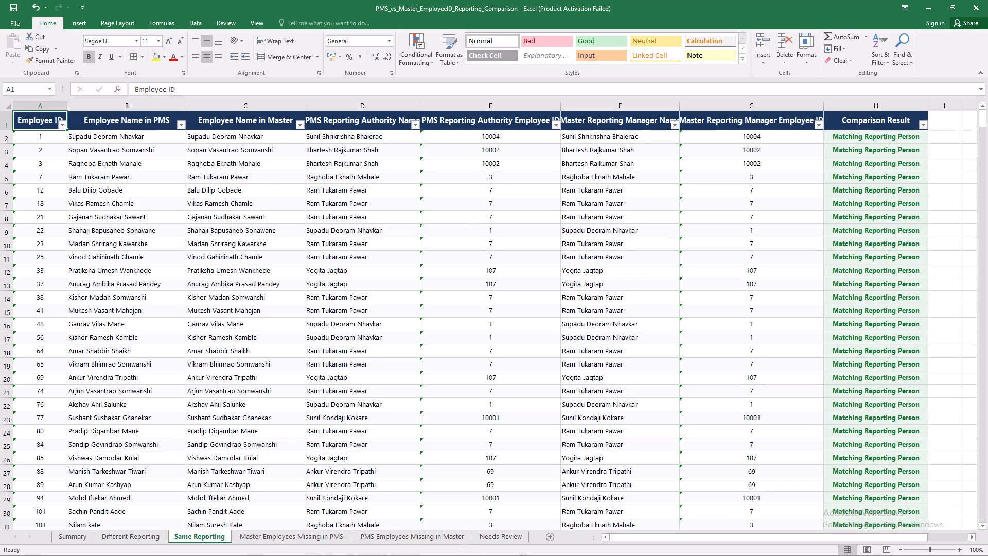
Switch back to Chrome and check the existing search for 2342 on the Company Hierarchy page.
key(alt+Tab)
key(alt+Tab)
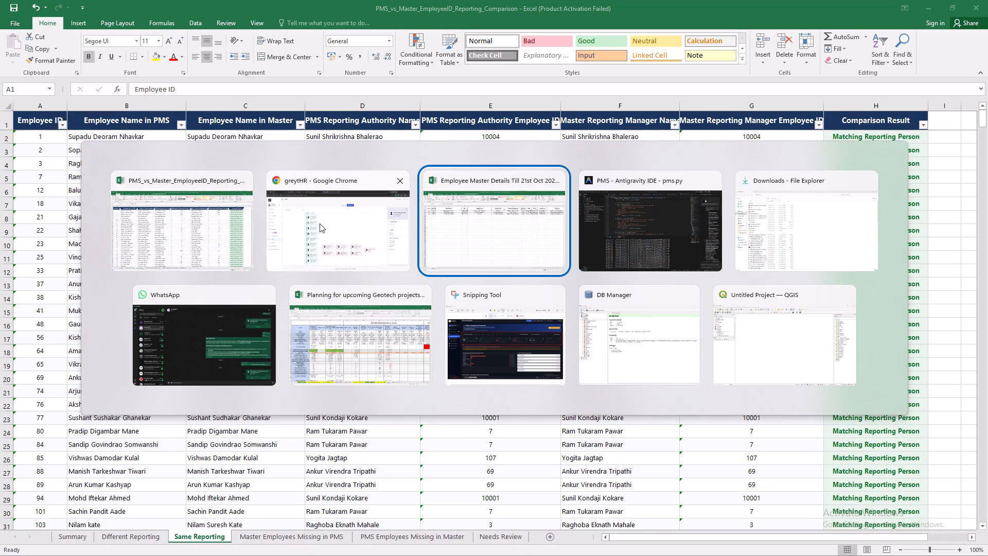
alt+click(328, 230)
alt+click(169, 7)
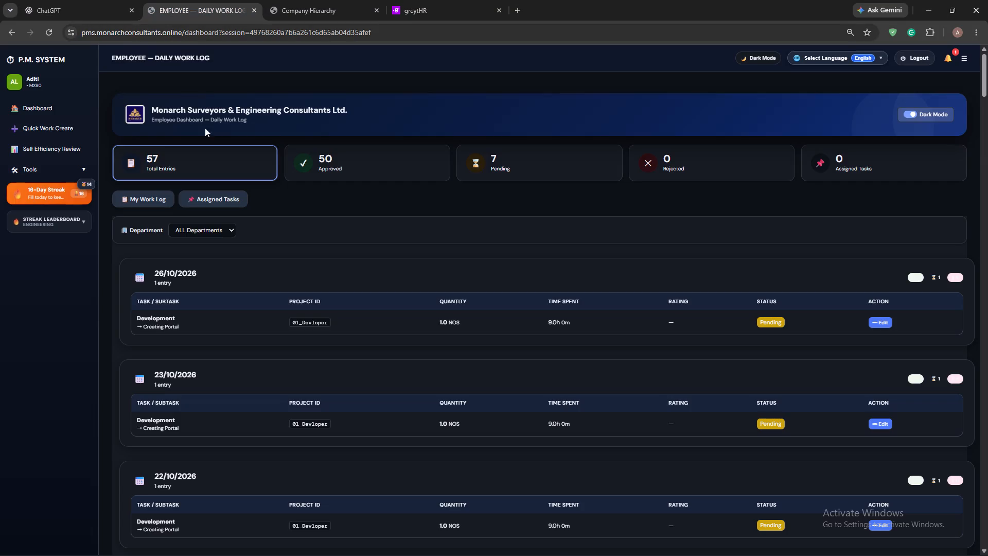
click(327, 6)
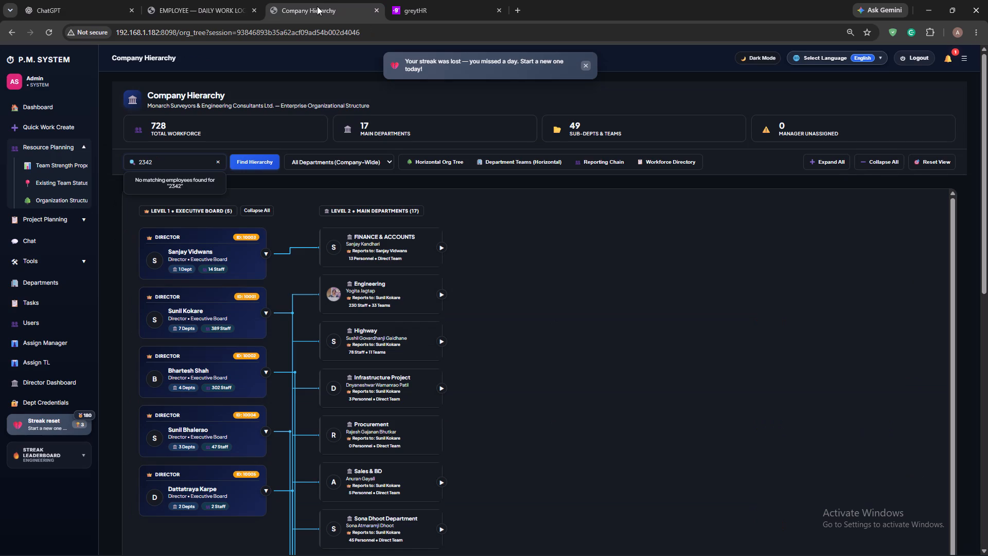
drag(161, 160, 139, 161)
click(538, 235)
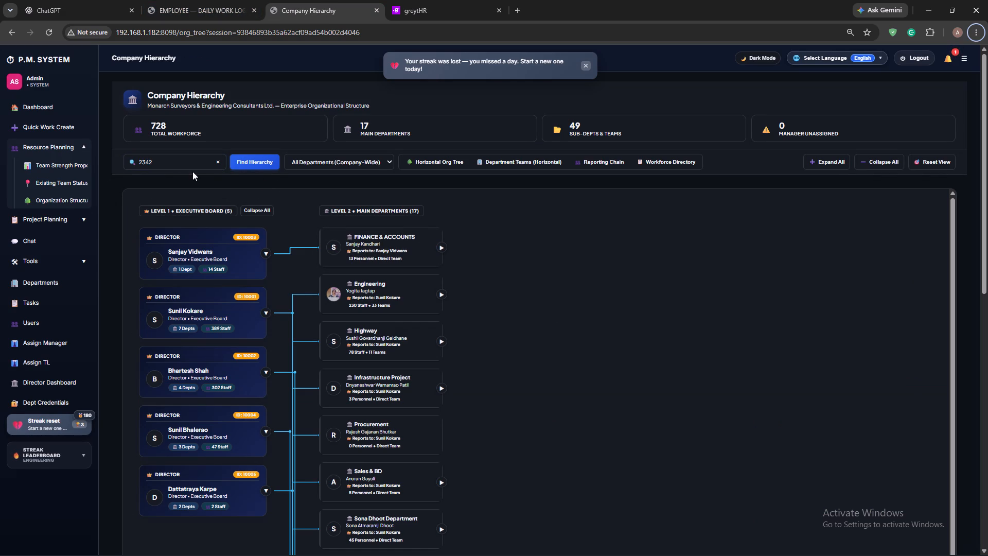
key(alt+Tab)
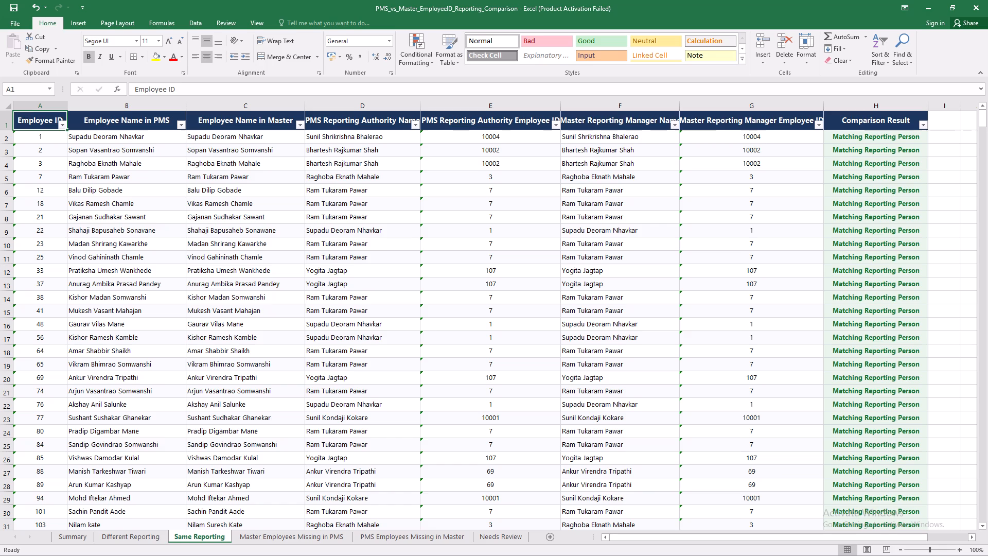
click(141, 532)
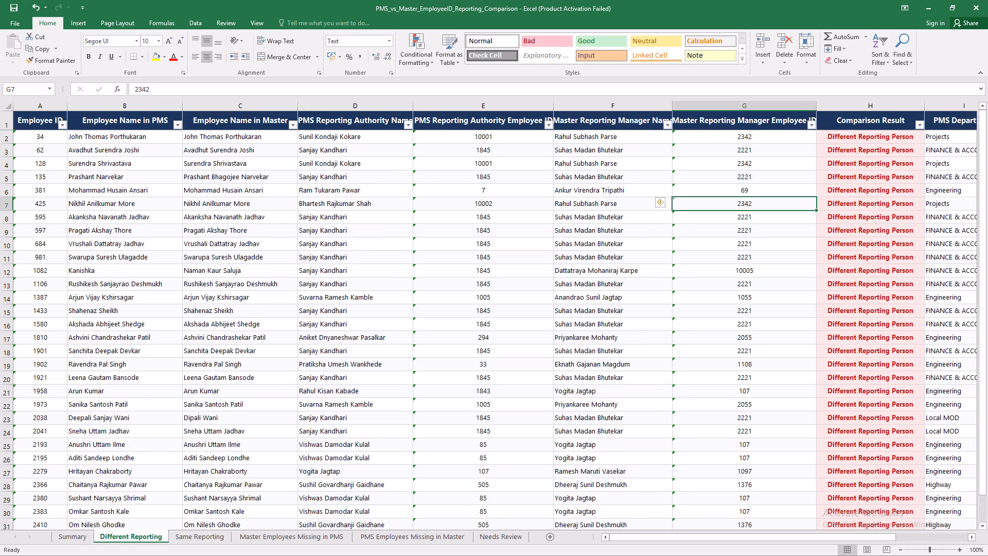
click(346, 203)
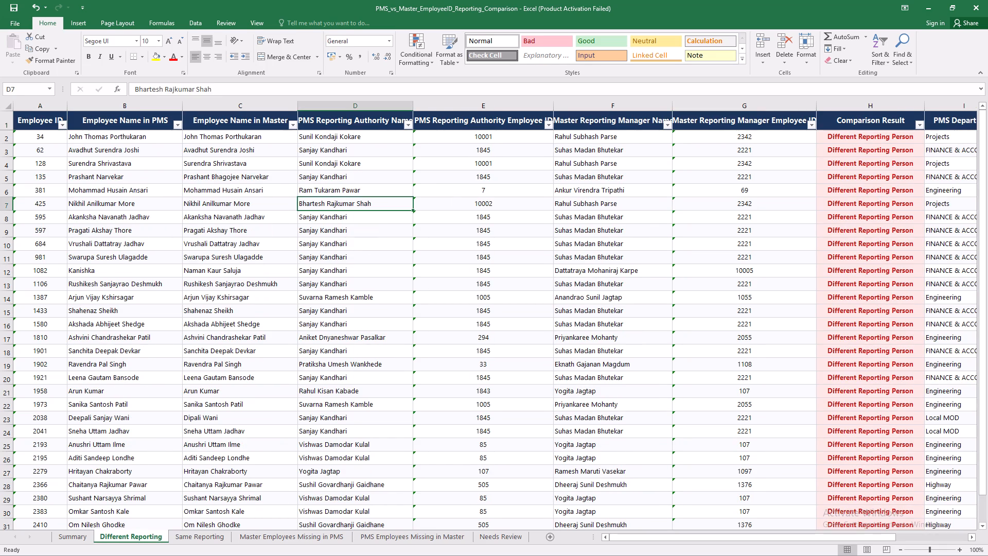
click(613, 212)
click(605, 204)
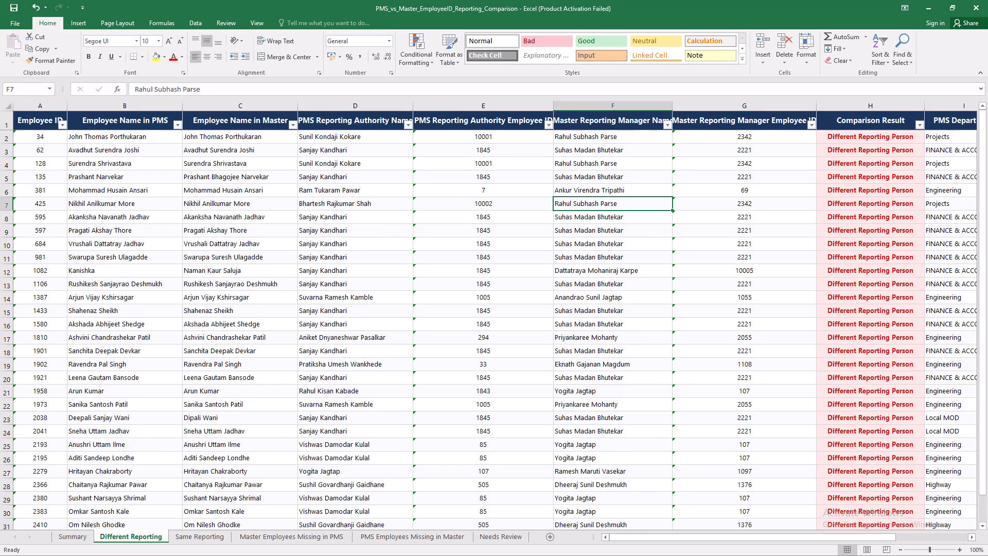
click(346, 200)
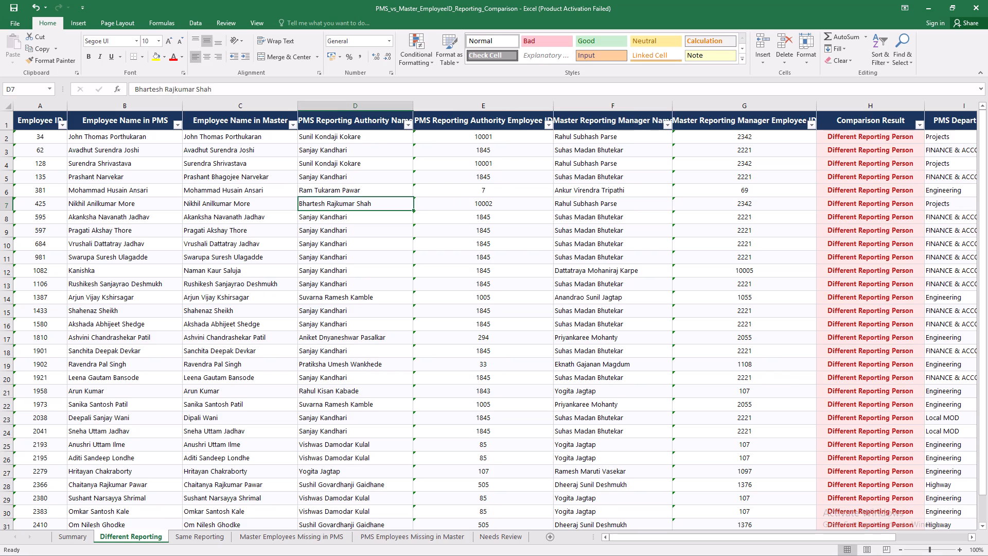
click(560, 201)
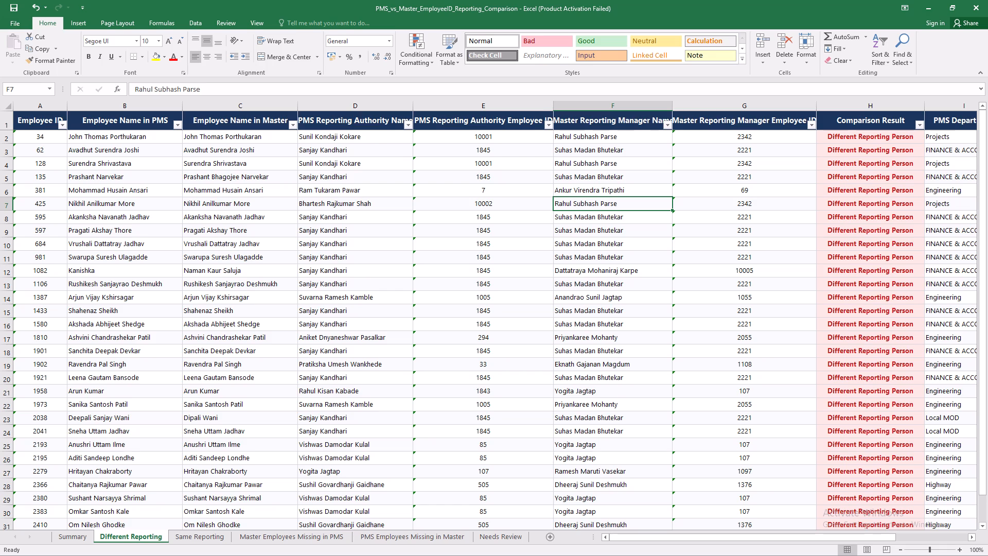
Back in Chrome, search the Company Hierarchy for "nikhil" and show the hierarchy of the quality control engineer in Projects.
key(alt+Tab)
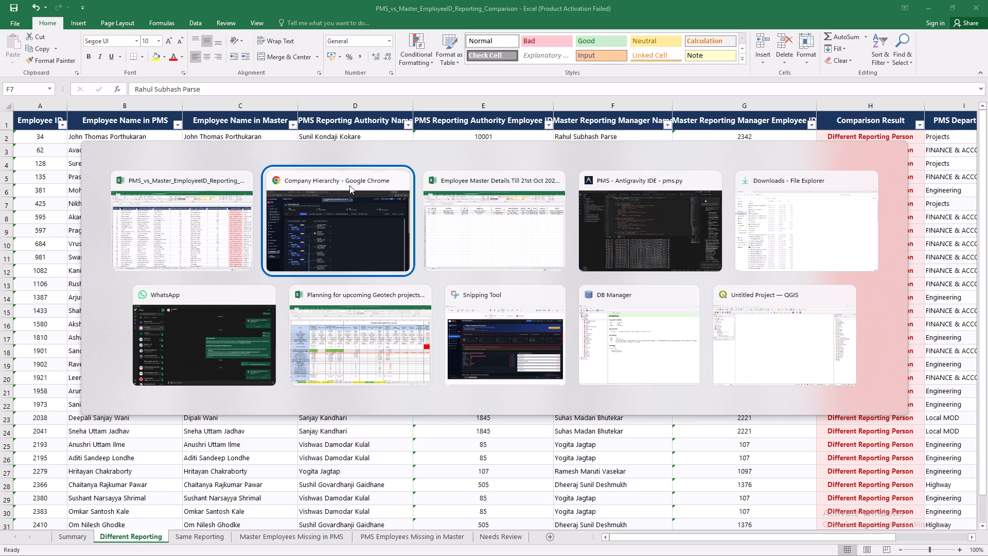
click(155, 163)
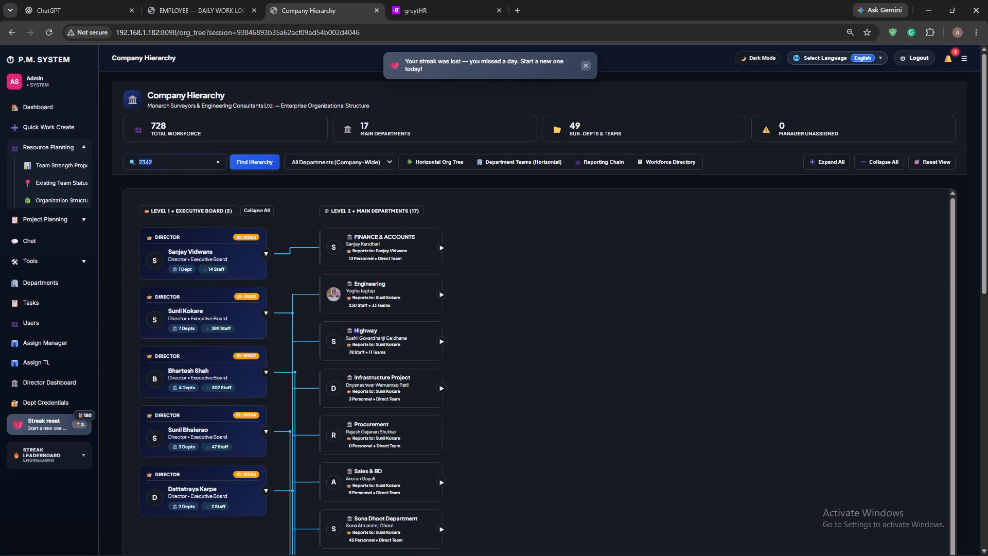
key(BackSpace)
text(nikhil)
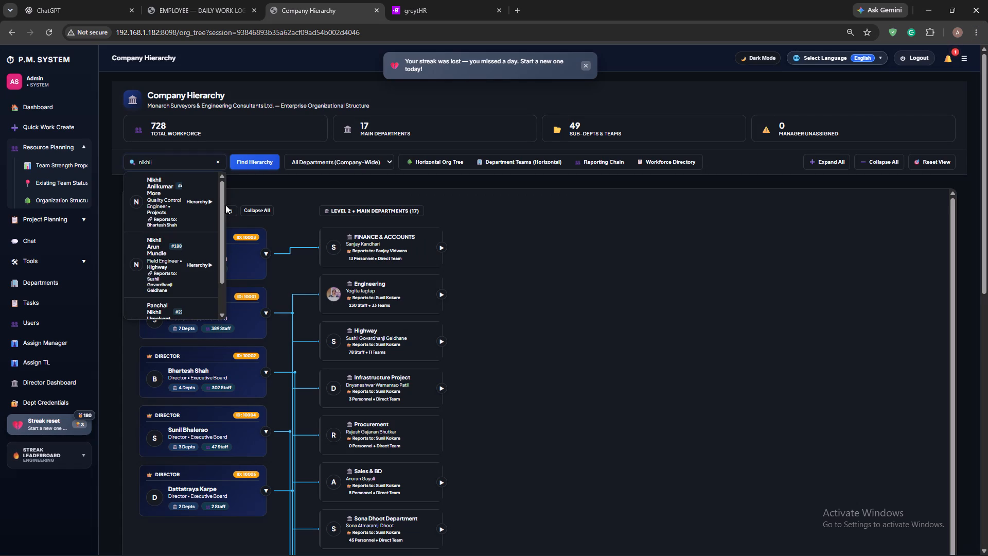
click(192, 220)
Examine the highlighted quality control engineer's place in the Projects hierarchy, view their employment and reporting details, and close them.
scroll(362, 331, up, 3)
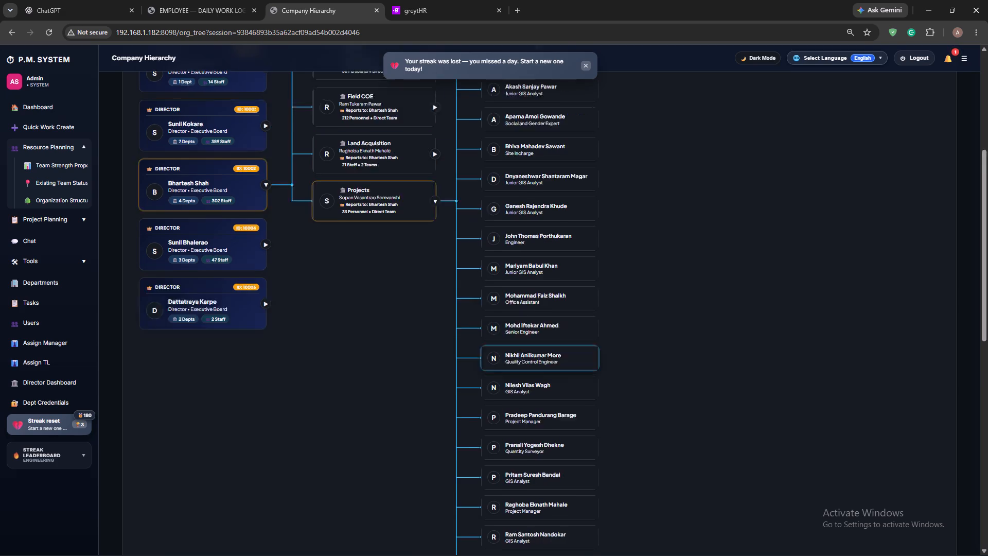
scroll(544, 396, down, 1)
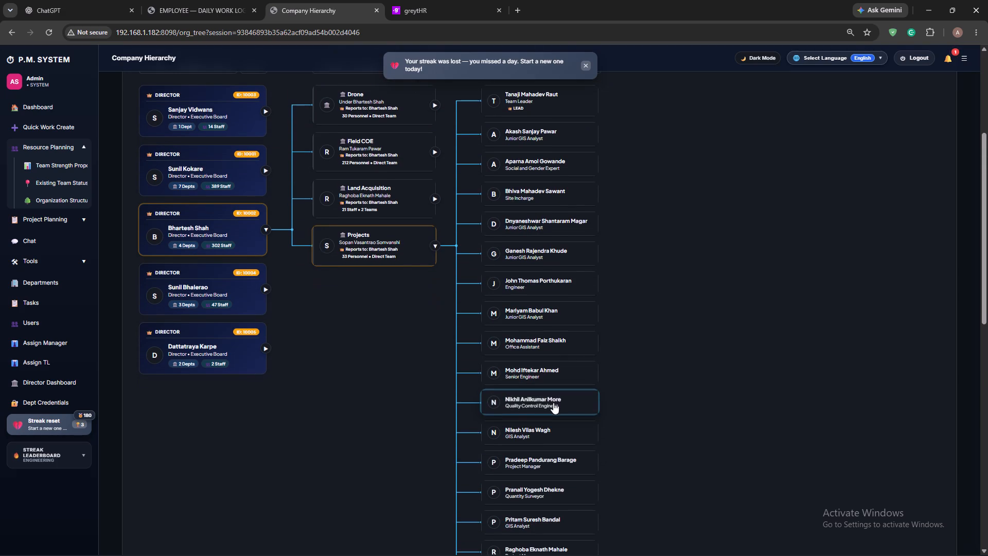
scroll(400, 392, up, 1)
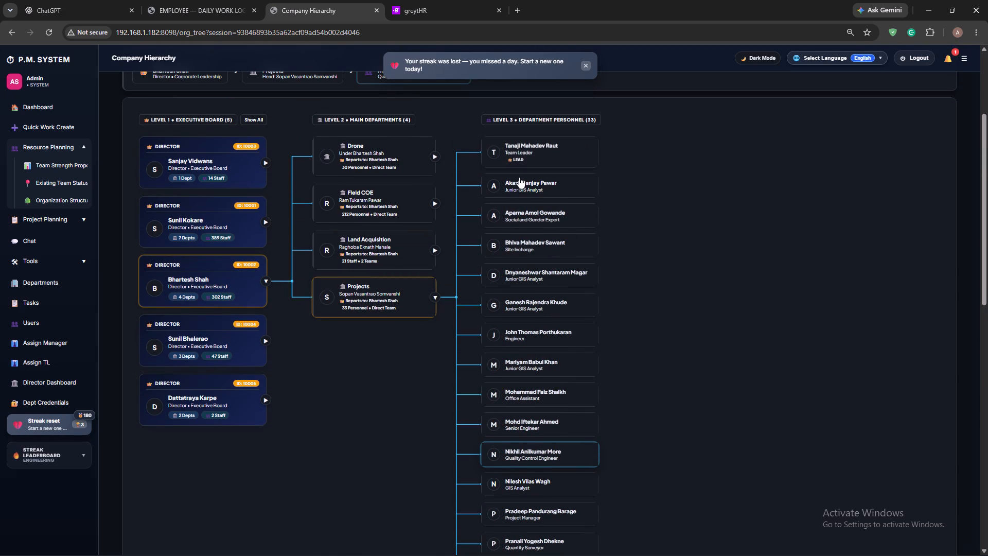
click(542, 450)
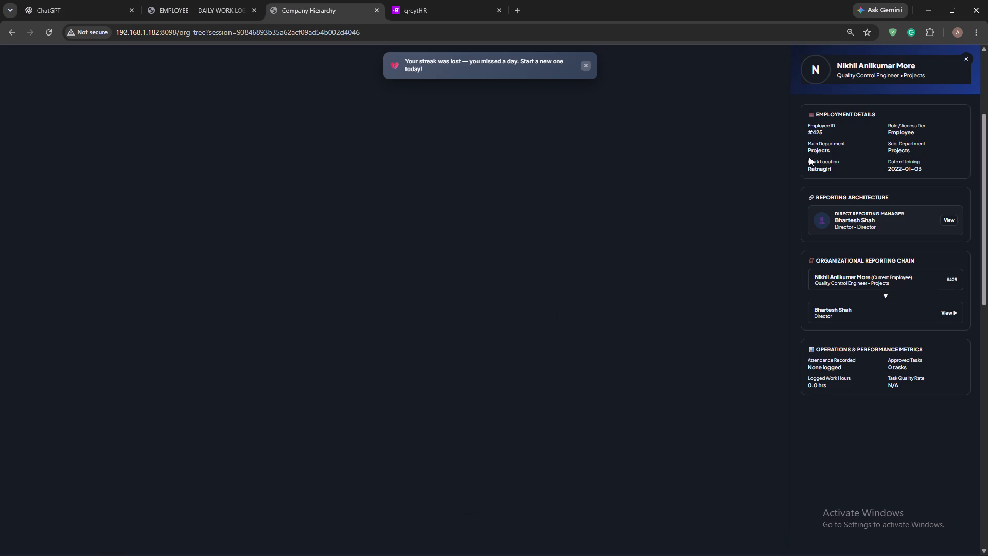
click(963, 58)
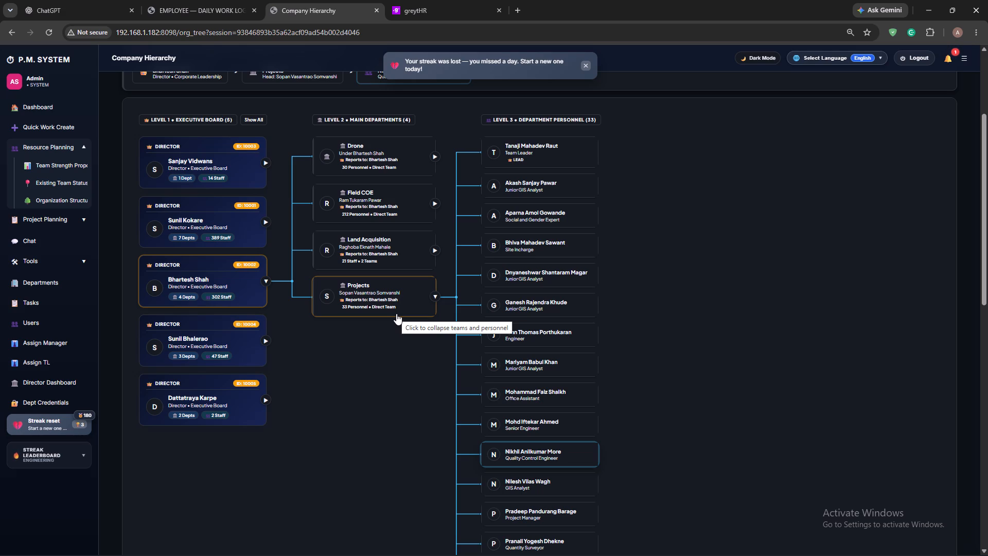
key(Right)
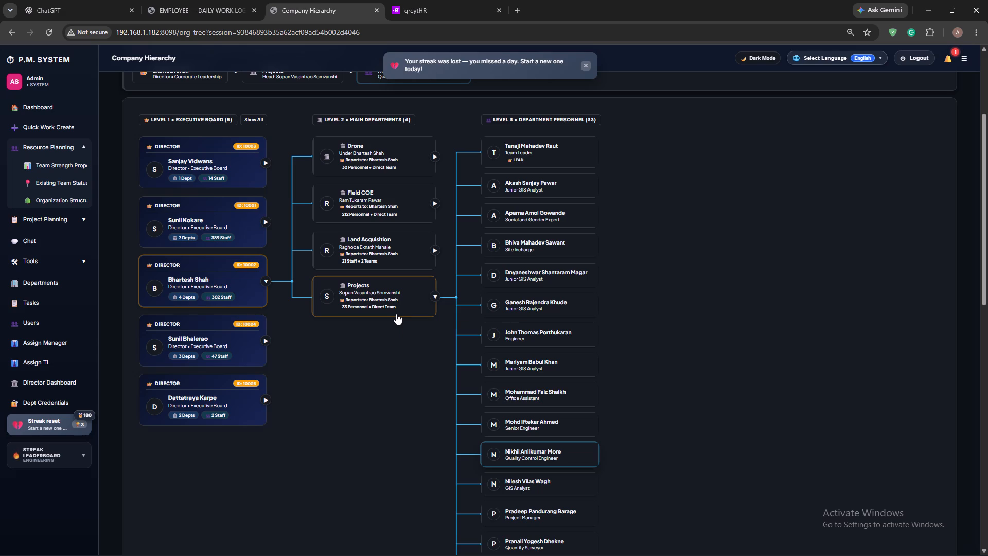
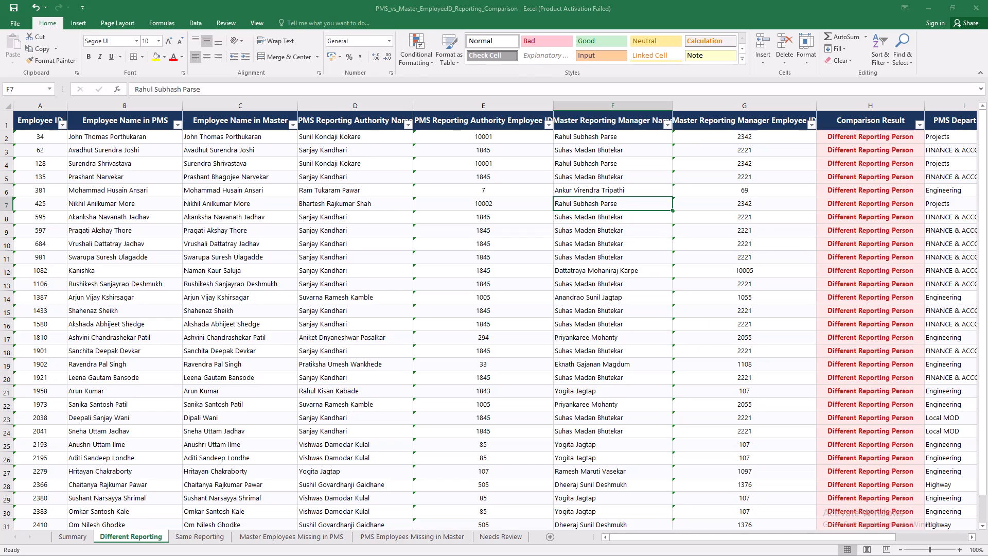
key(alt+Tab)
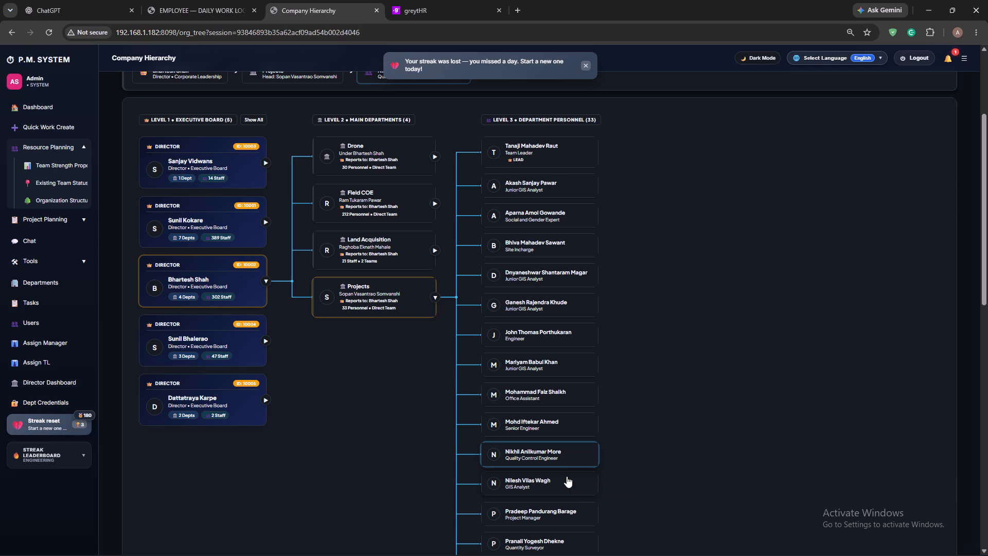
key(alt+Tab)
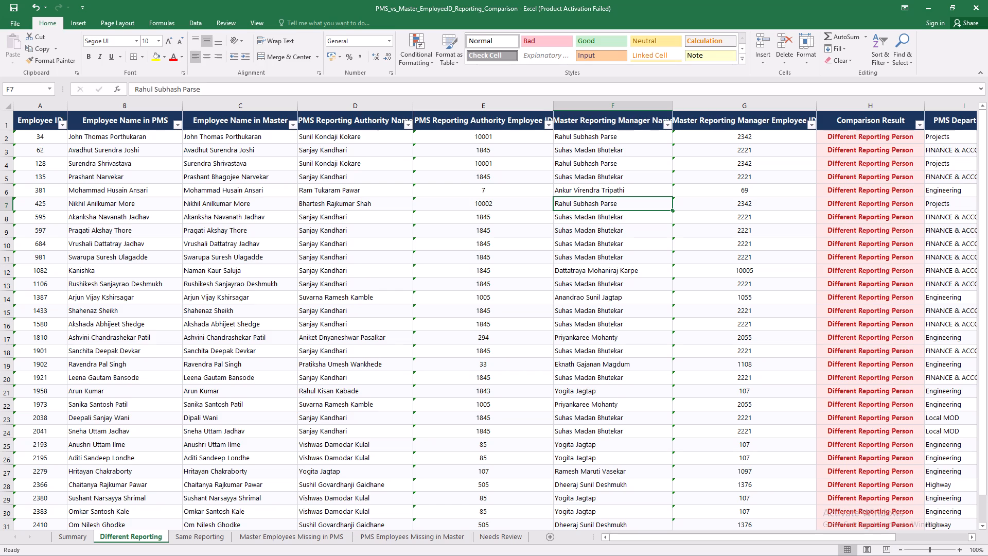
scroll(346, 233, down, 1)
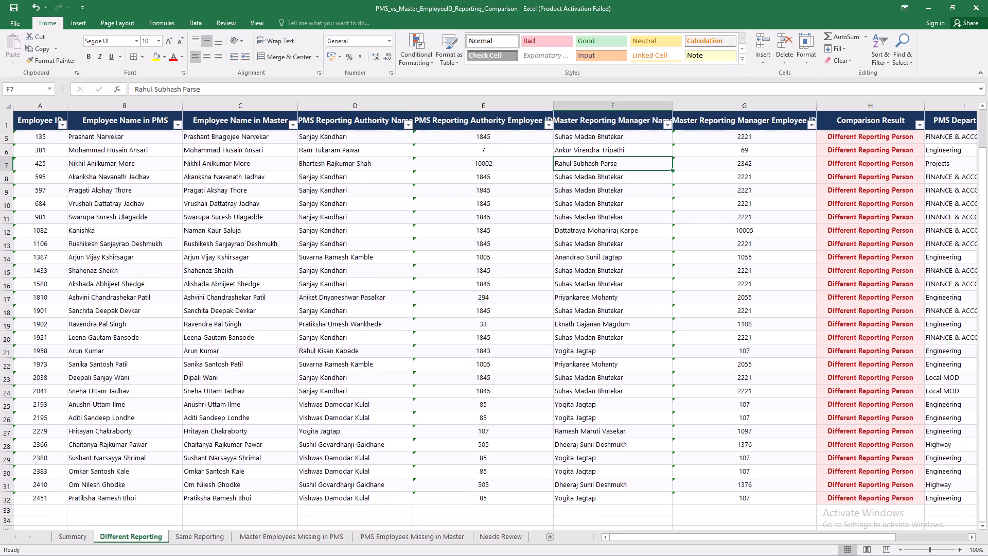
scroll(347, 269, up, 2)
scroll(264, 404, down, 1)
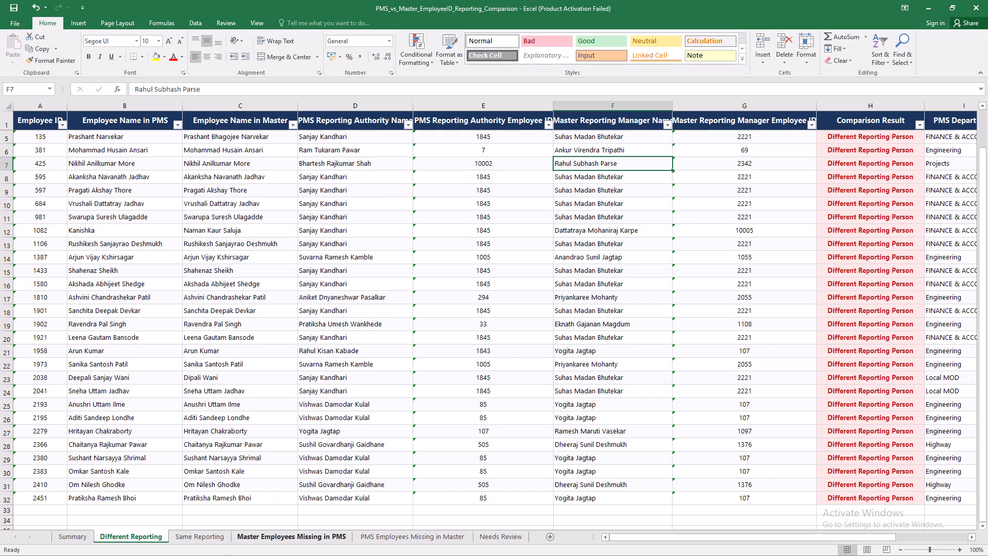
click(61, 531)
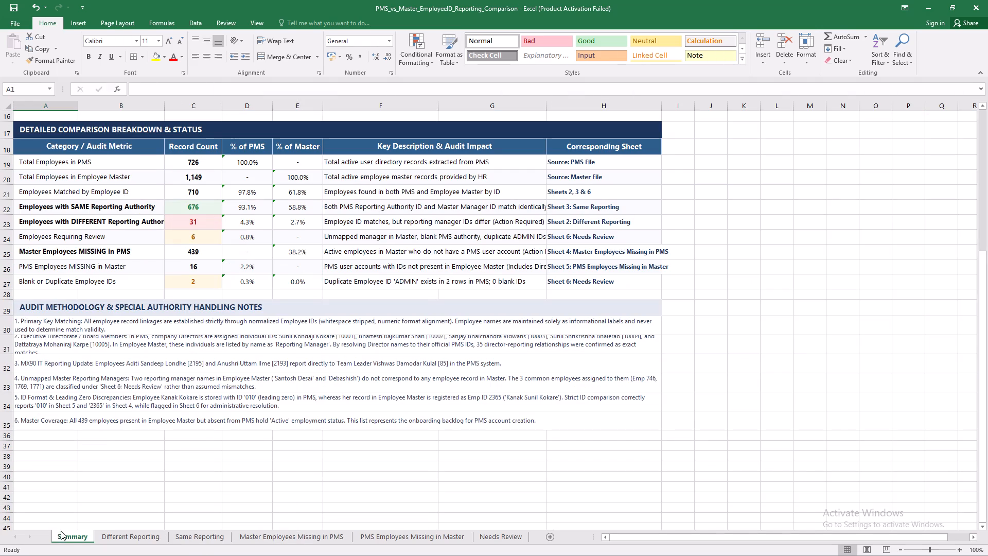
click(296, 531)
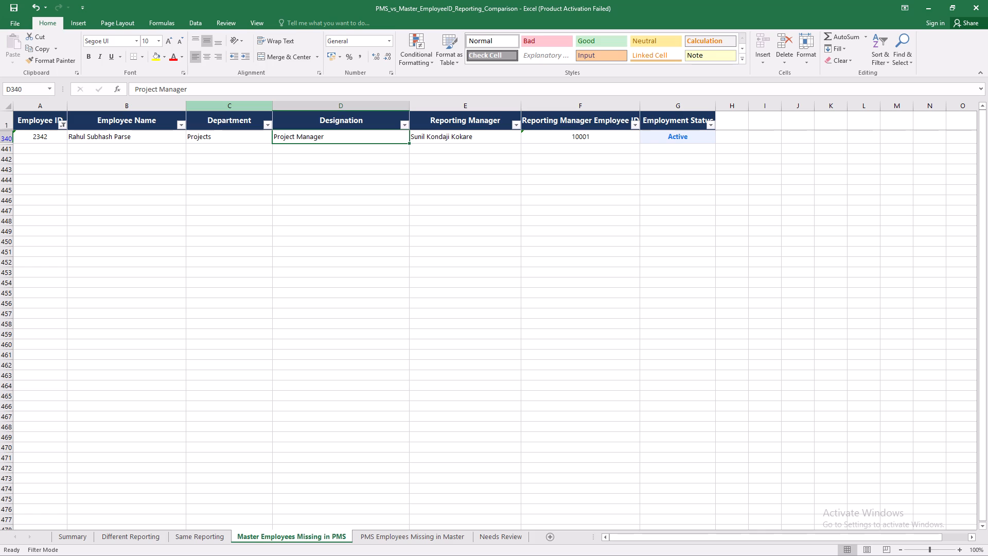
Switch back to Chrome and examine the full Projects department personnel list under its director on the Company Hierarchy page.
key(alt+Tab)
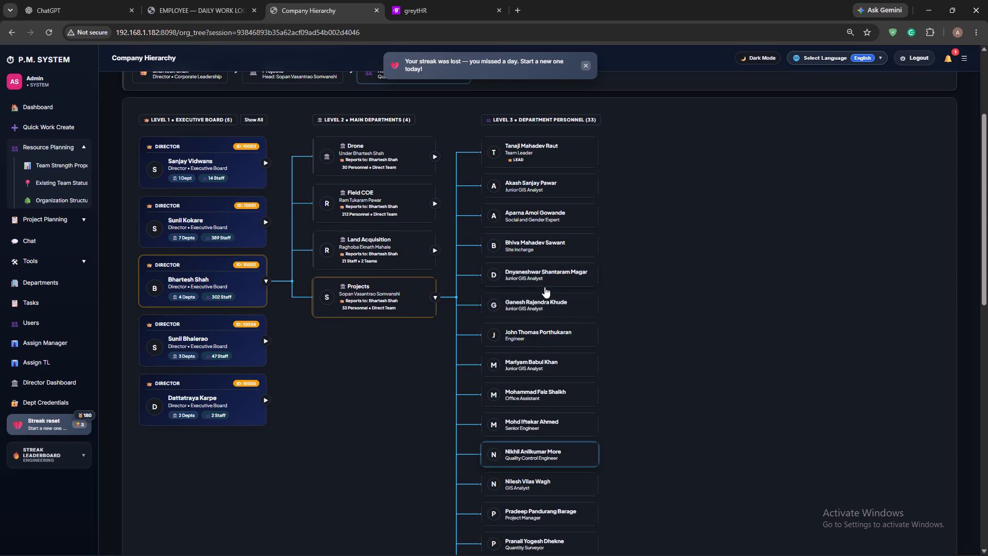
scroll(622, 309, down, 1)
scroll(541, 444, down, 3)
scroll(542, 438, up, 3)
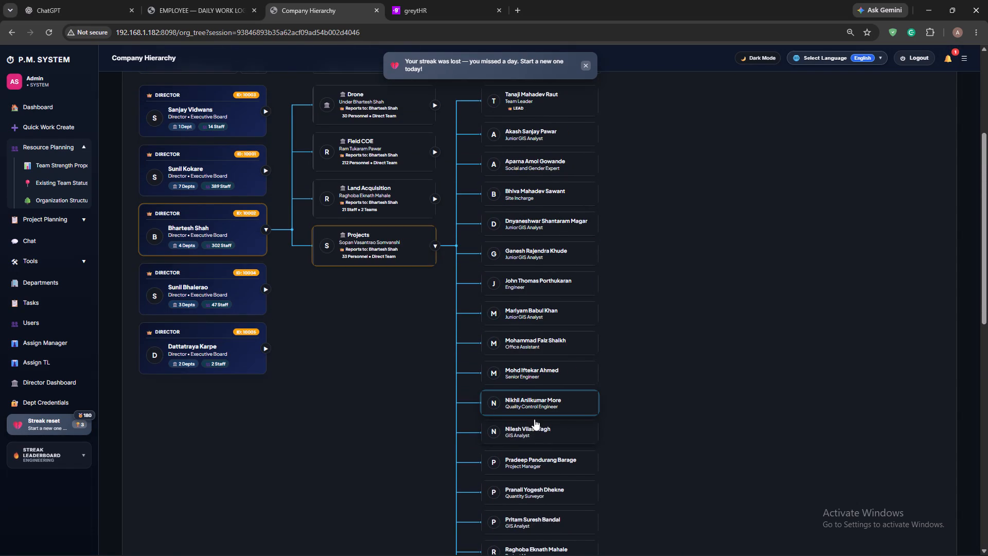
scroll(527, 354, up, 2)
scroll(524, 331, down, 2)
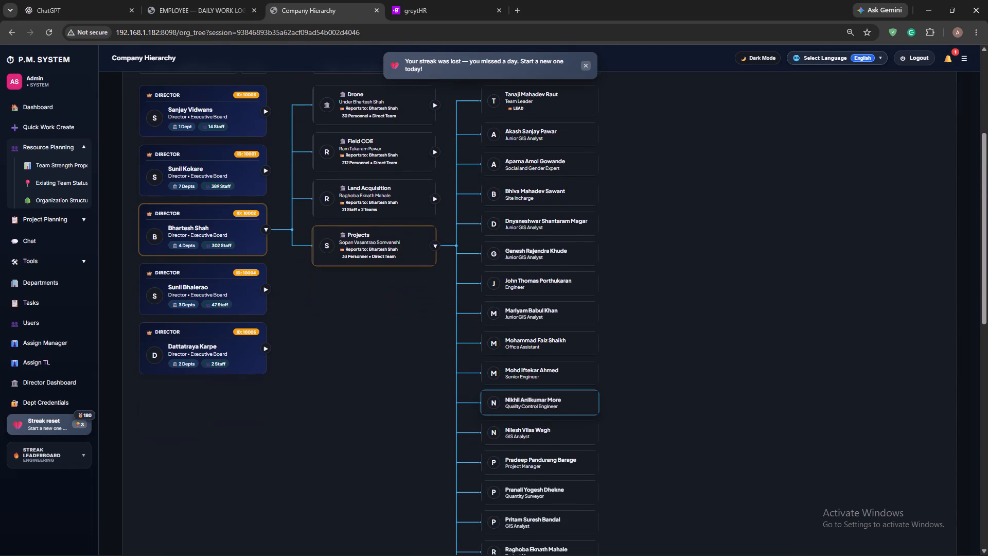
scroll(563, 475, down, 2)
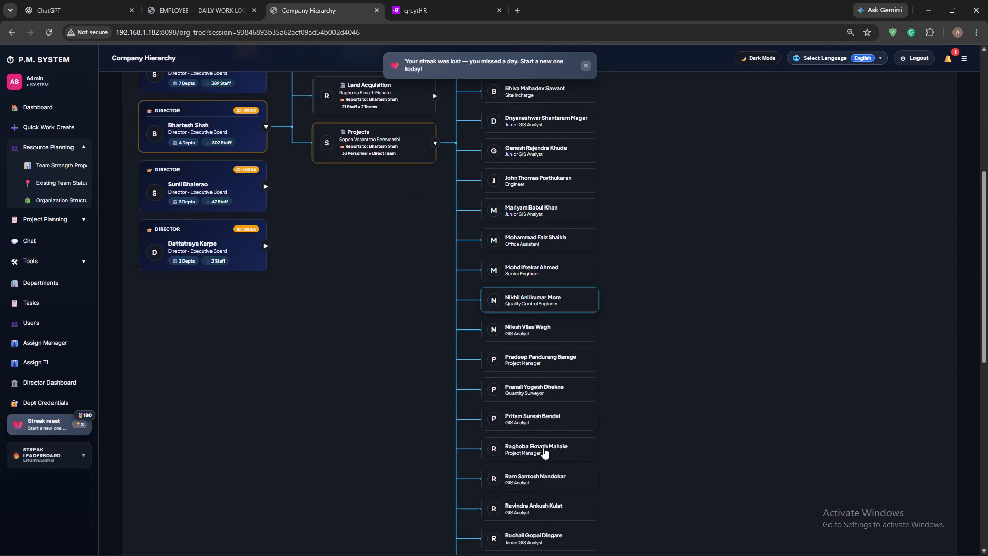
scroll(543, 448, down, 2)
scroll(543, 448, up, 2)
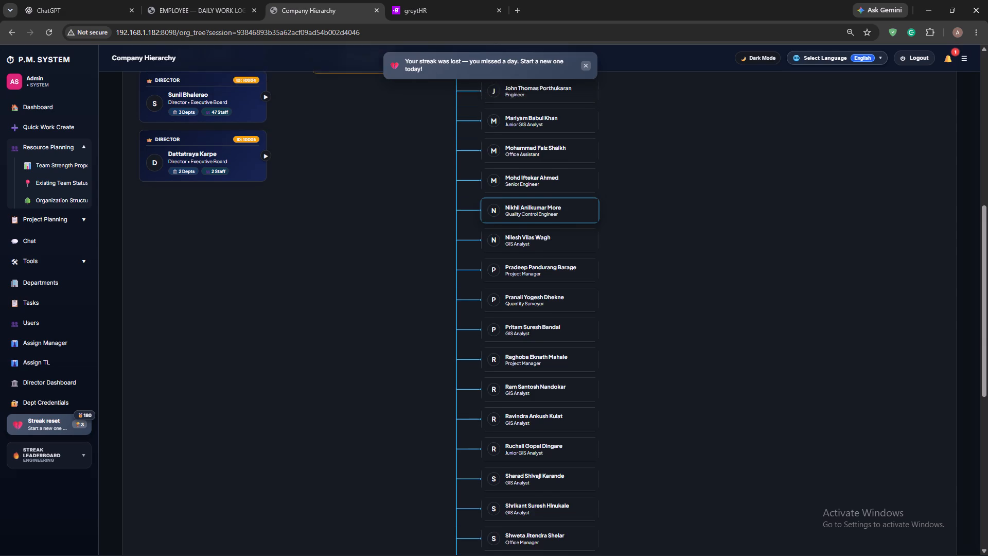
scroll(543, 448, up, 5)
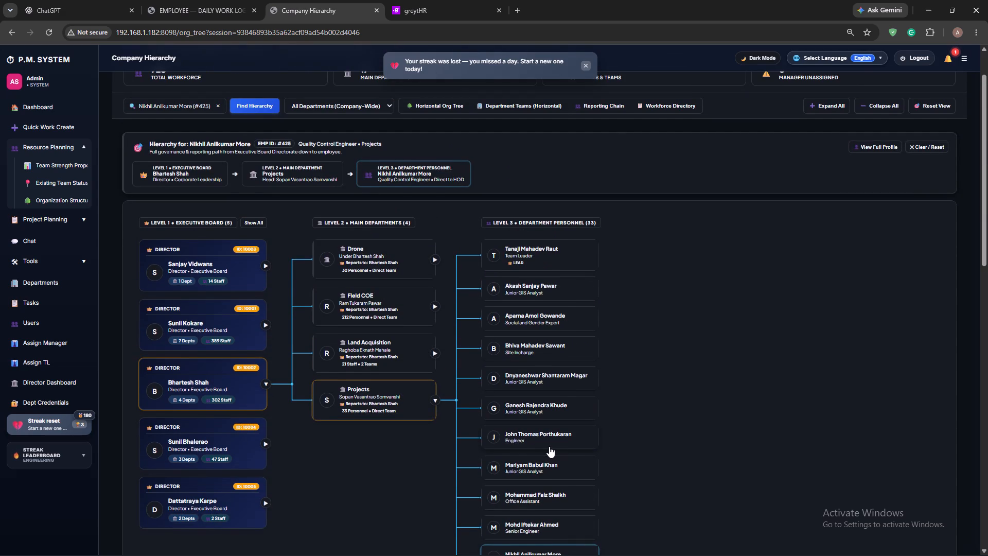
scroll(549, 446, down, 10)
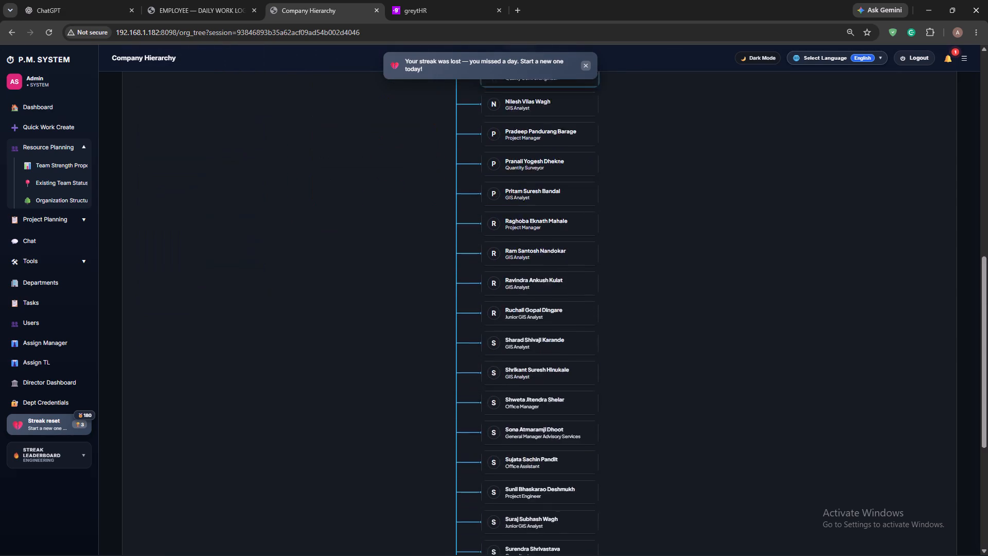
scroll(542, 411, down, 8)
scroll(548, 445, up, 2)
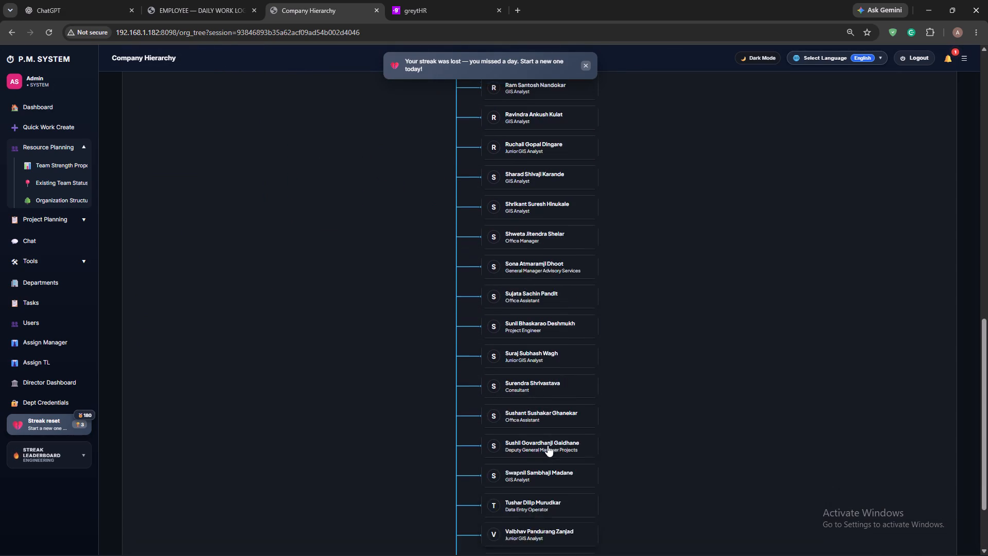
scroll(548, 445, up, 7)
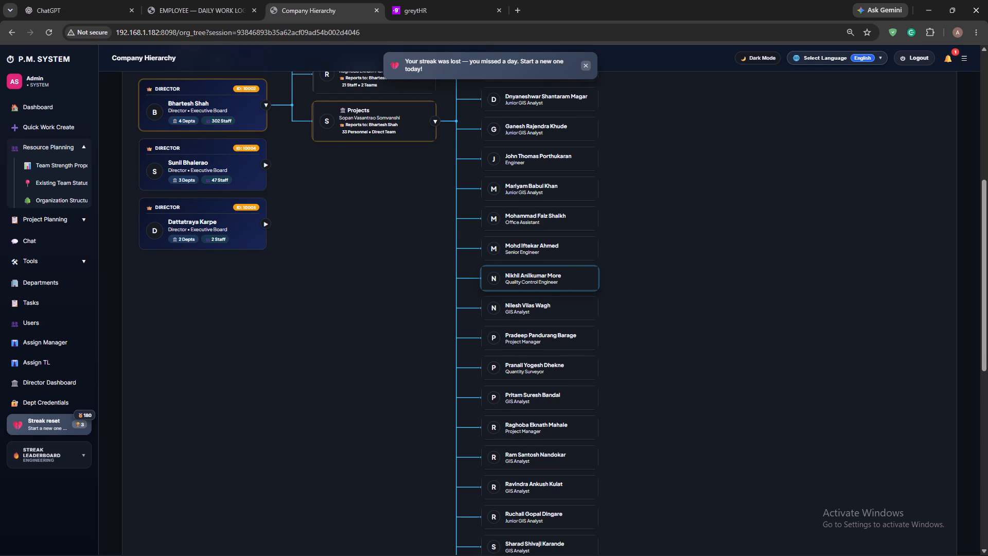
scroll(551, 440, up, 2)
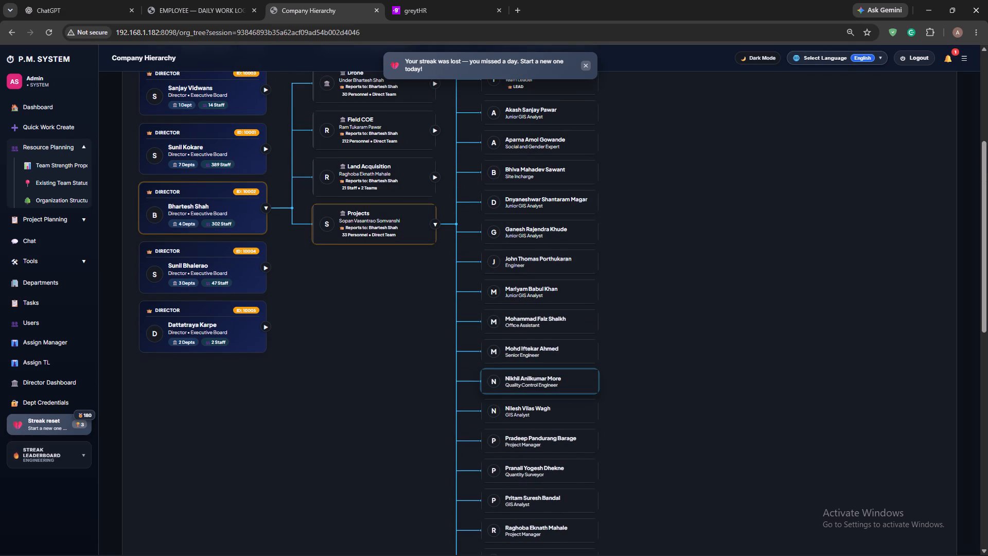
scroll(521, 307, up, 2)
scroll(521, 308, down, 1)
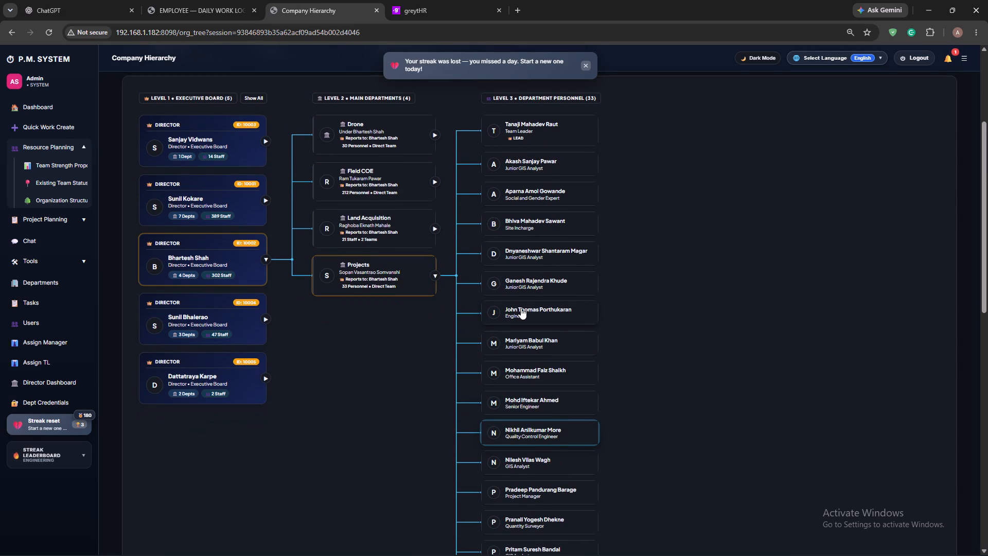
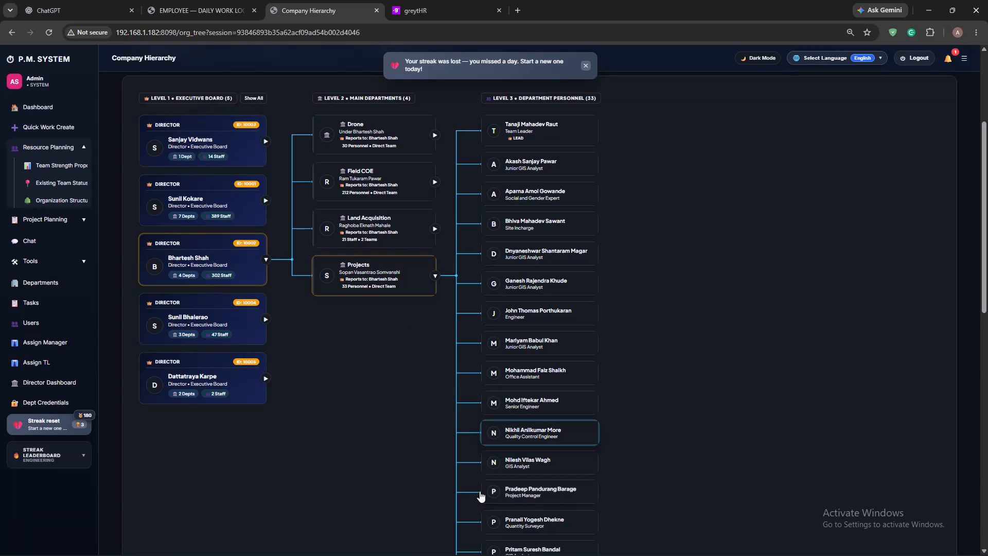
Switch to File Explorer and open the DATA SOURCES folder inside Devloper > PMS on the S: network drive.
click(463, 539)
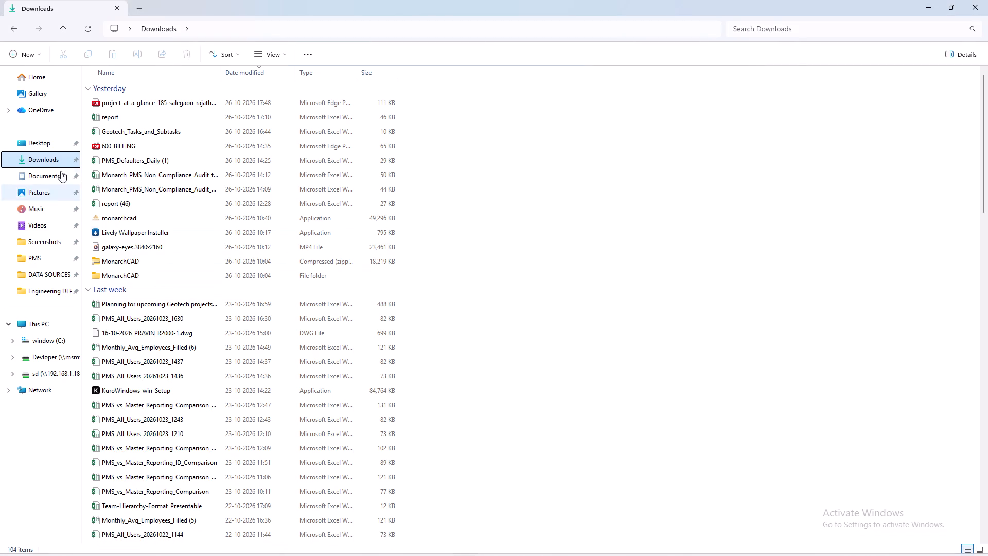
click(43, 370)
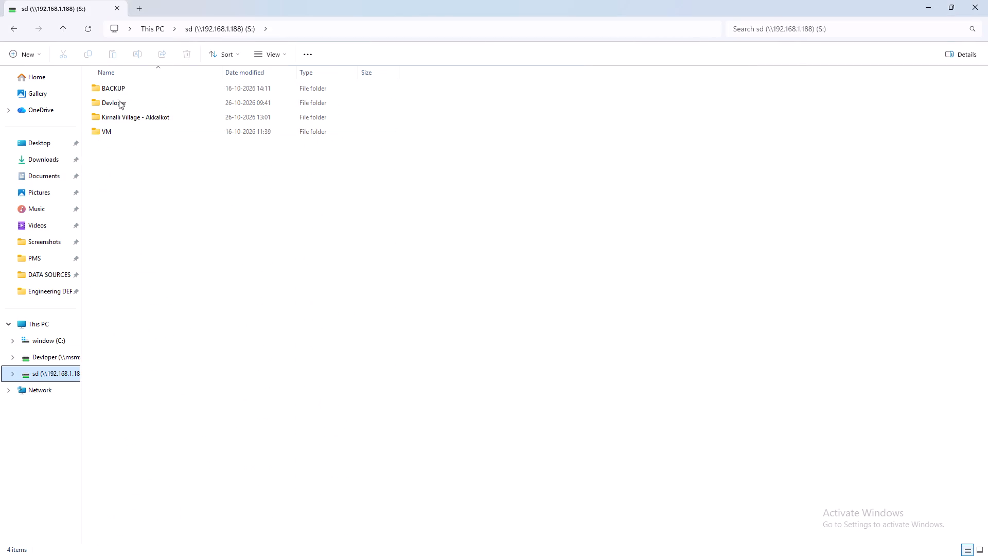
double_click(123, 96)
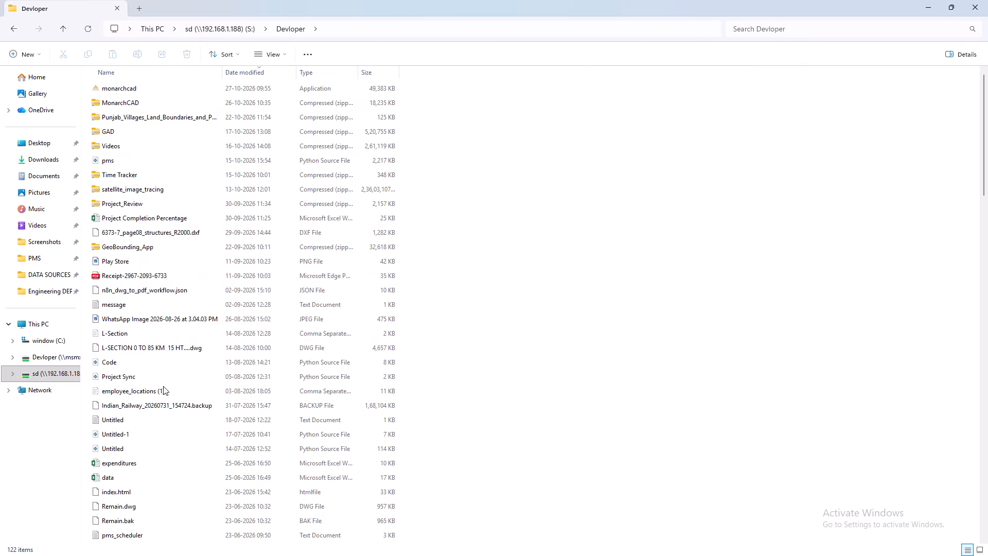
scroll(107, 380, down, 3)
scroll(120, 380, up, 2)
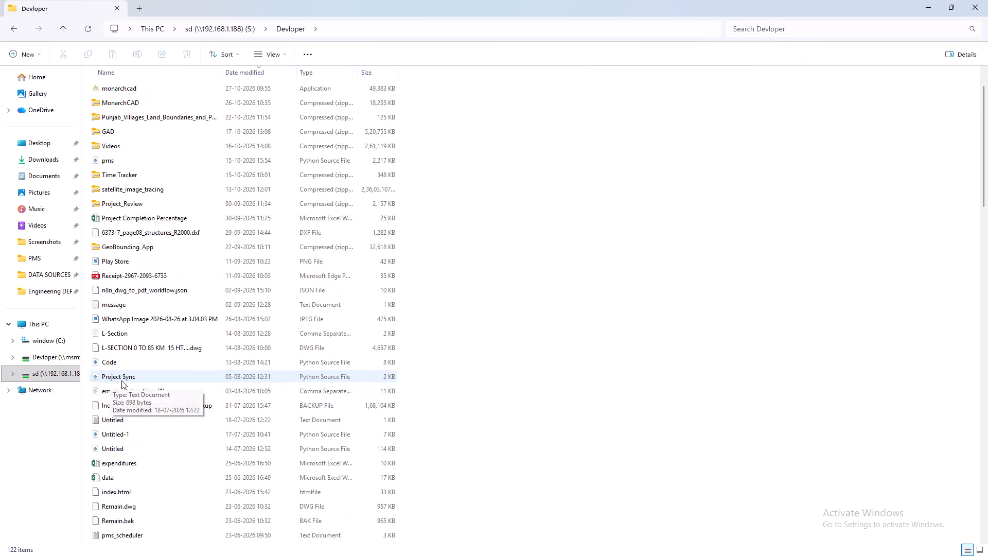
scroll(121, 380, up, 5)
click(249, 69)
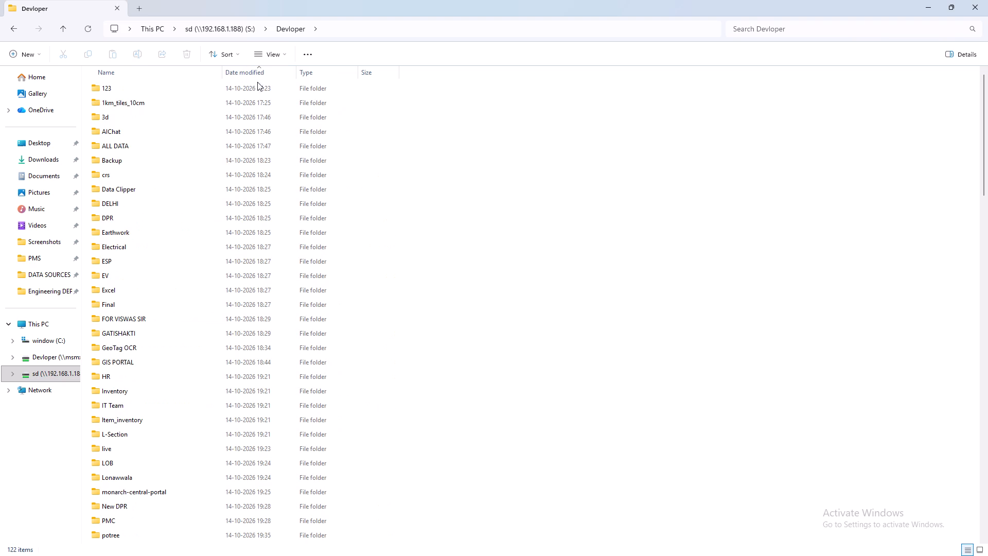
scroll(159, 277, down, 2)
scroll(173, 318, down, 2)
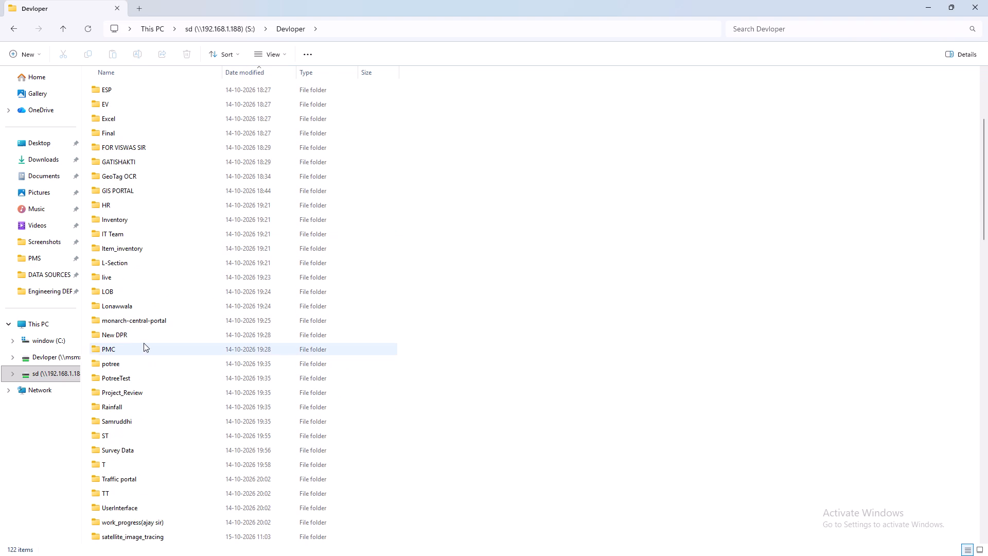
scroll(139, 345, down, 1)
scroll(140, 421, down, 3)
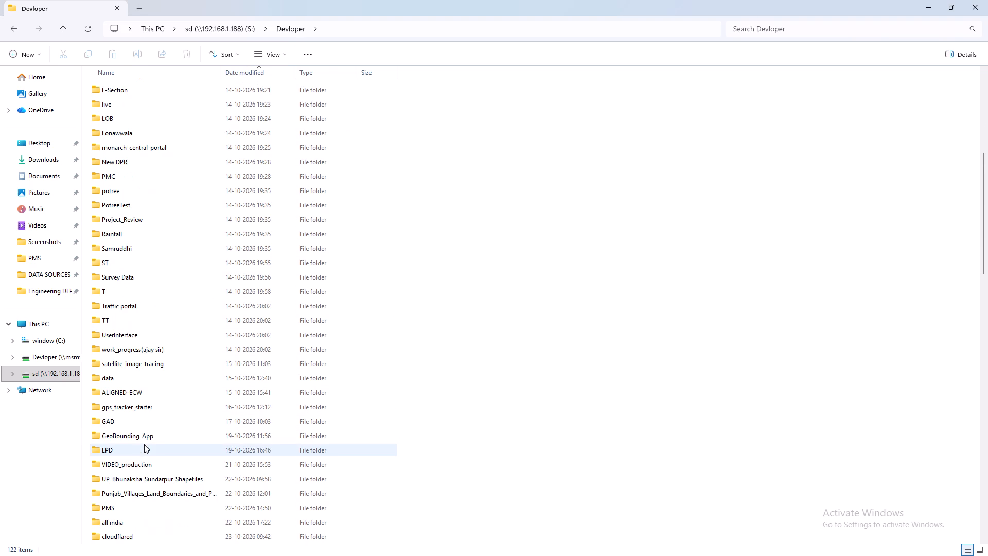
scroll(130, 458, down, 1)
double_click(126, 467)
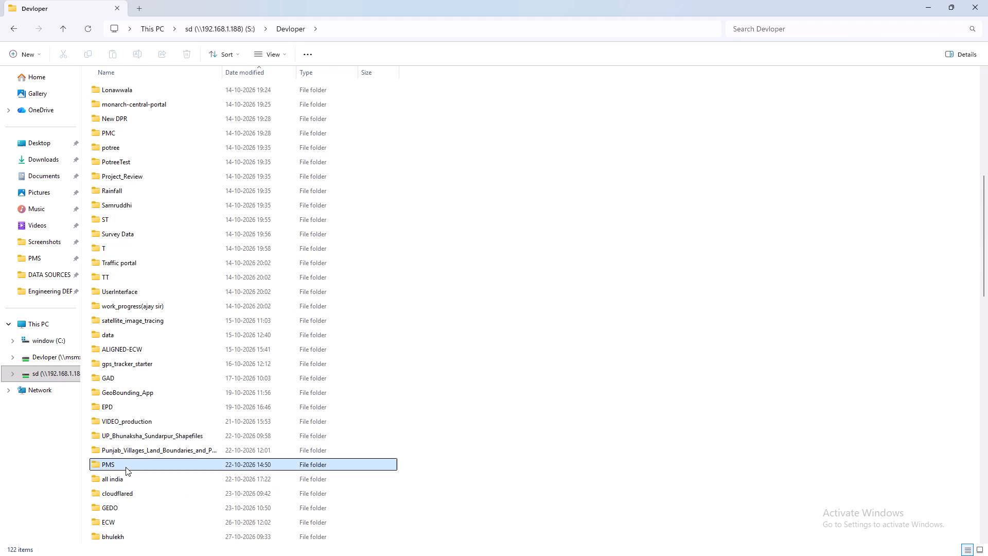
double_click(117, 108)
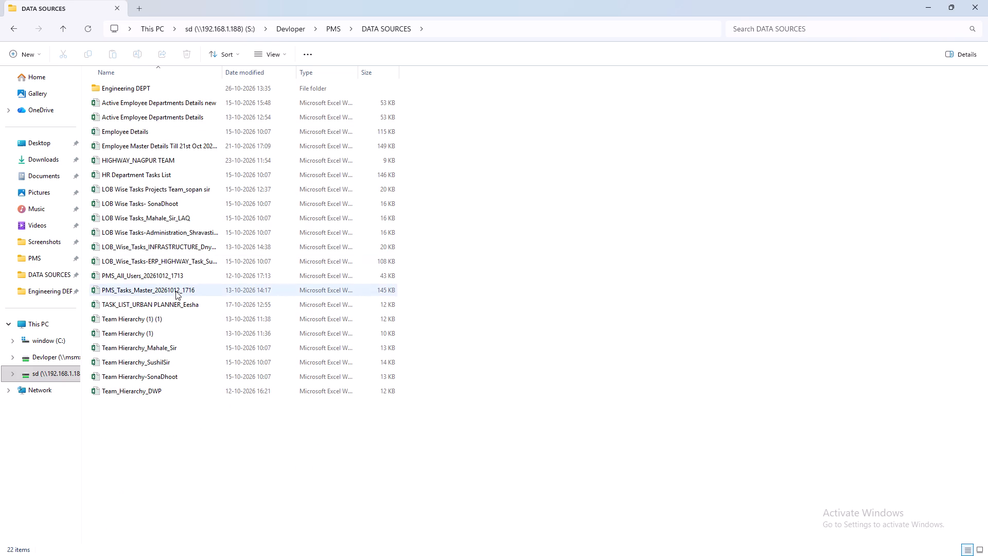
Open the Team Hierarchy (1) workbook, examine its general manager, team lead and team members, and minimize it.
double_click(139, 330)
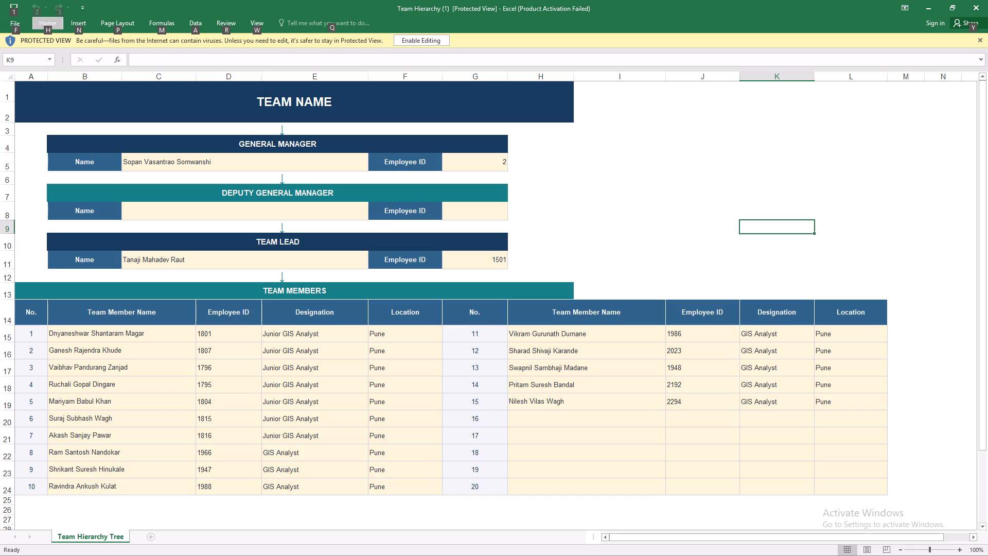
click(699, 168)
click(931, 6)
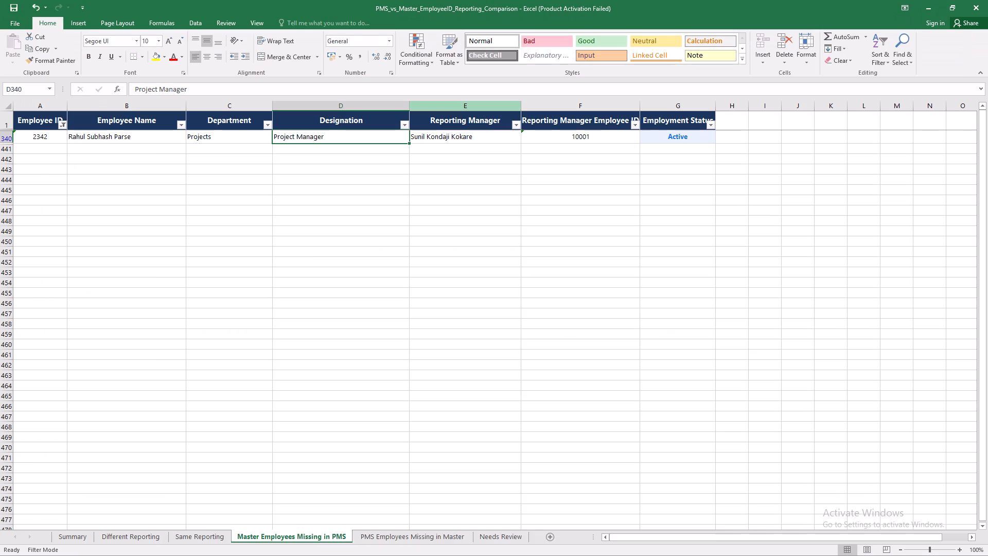
Open the Team Hierarchy (1) (1) workbook from DATA SOURCES, examine its full team member list, and return to File Explorer.
key(alt+Tab)
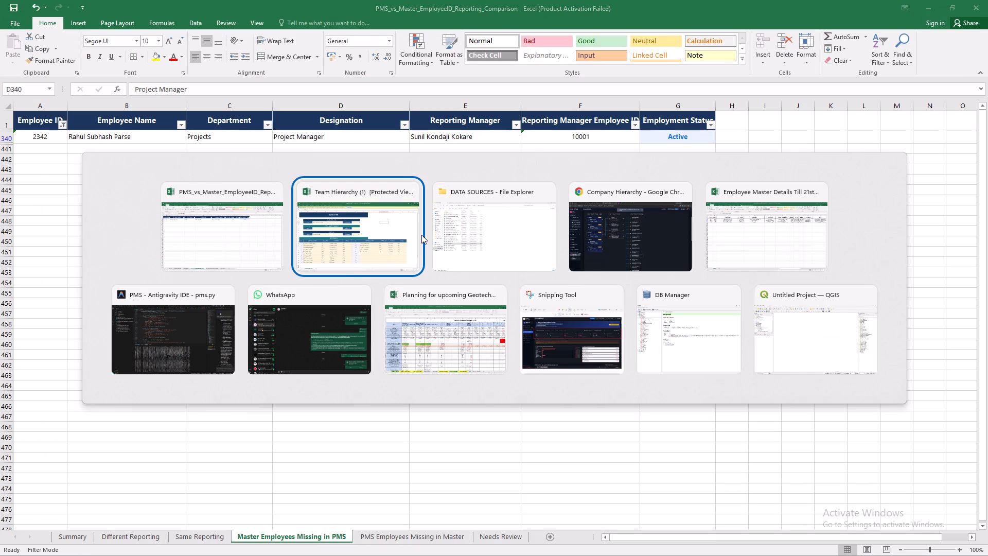
key(alt+Tab)
click(132, 312)
double_click(131, 315)
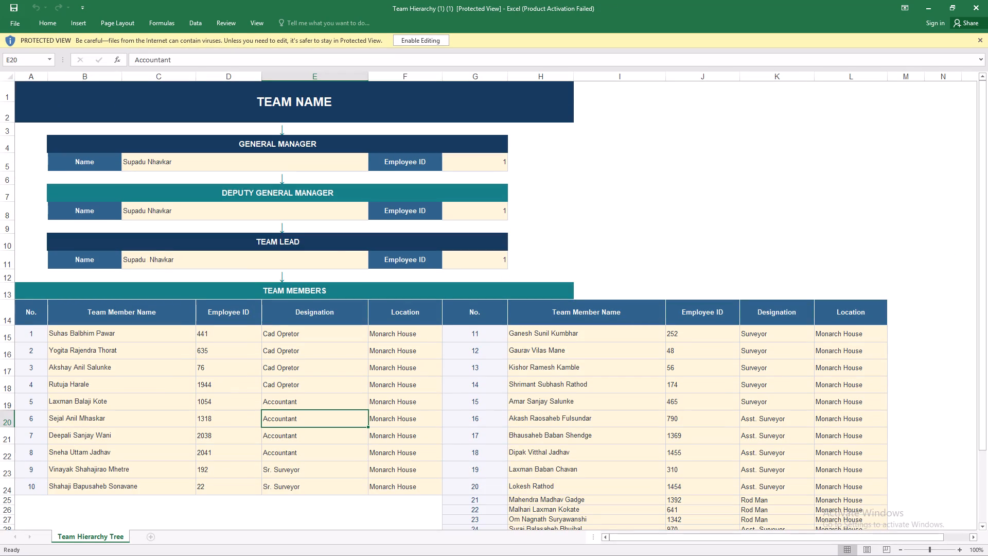
scroll(585, 378, down, 2)
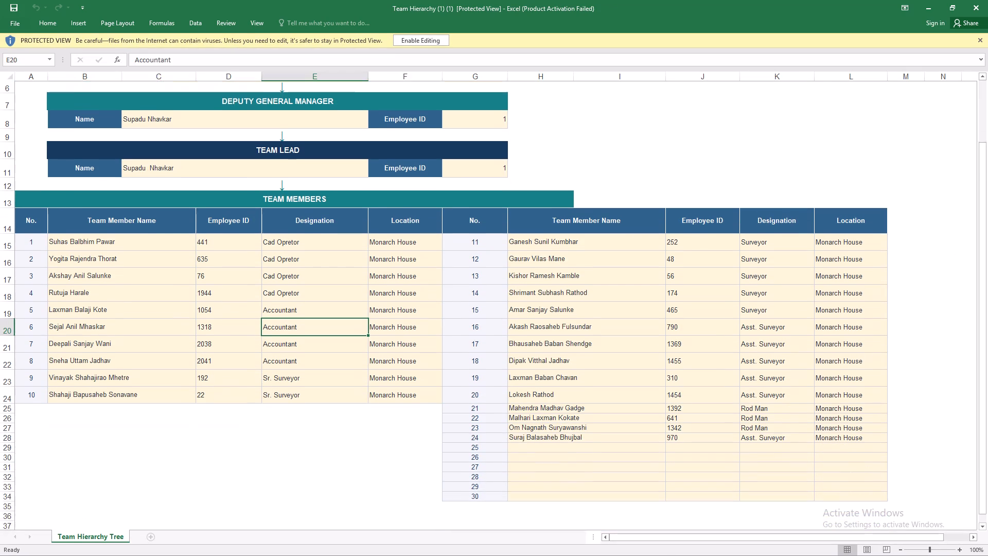
scroll(587, 380, down, 1)
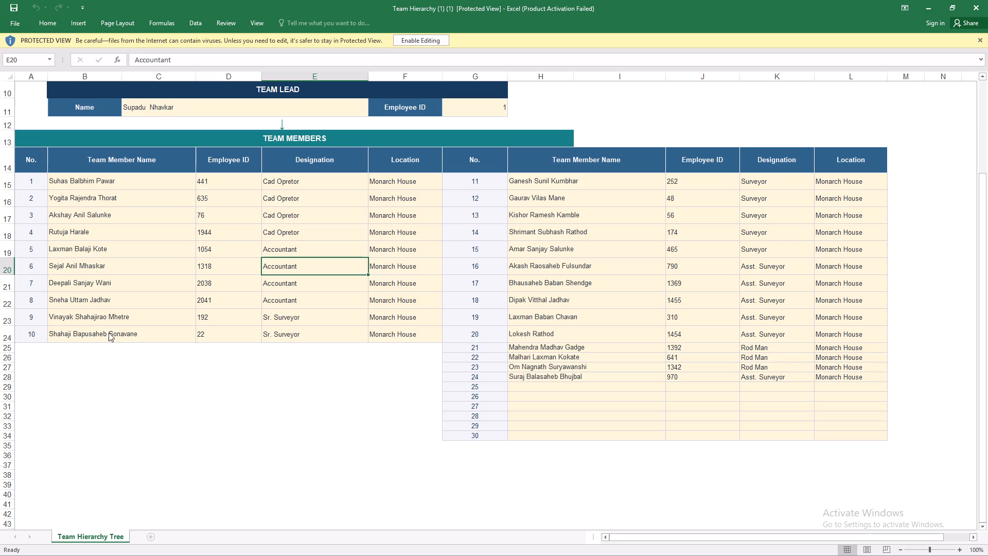
key(alt+Tab)
key(alt+Tab)
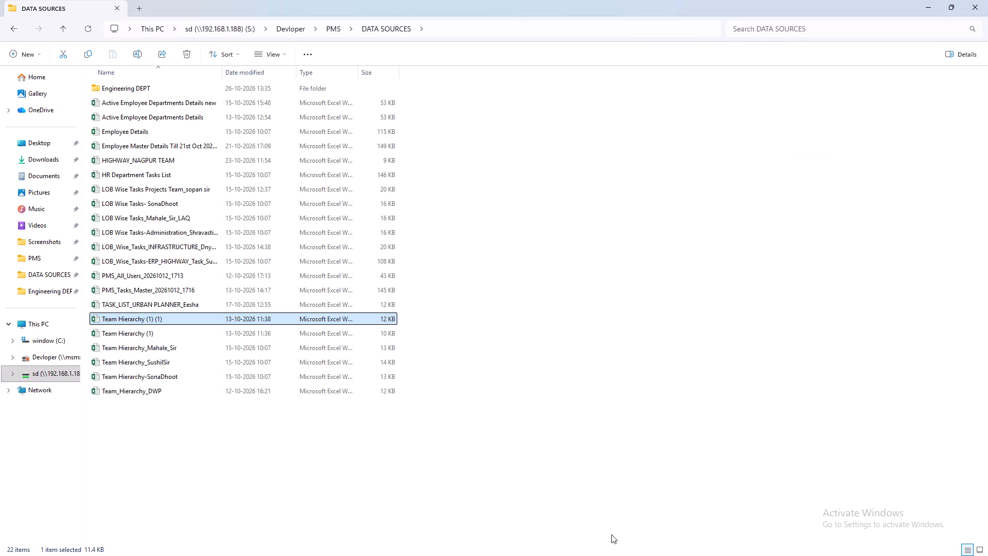
Open the local PMS folder on the C: drive and look through its workbooks for a relevant employee file.
click(25, 254)
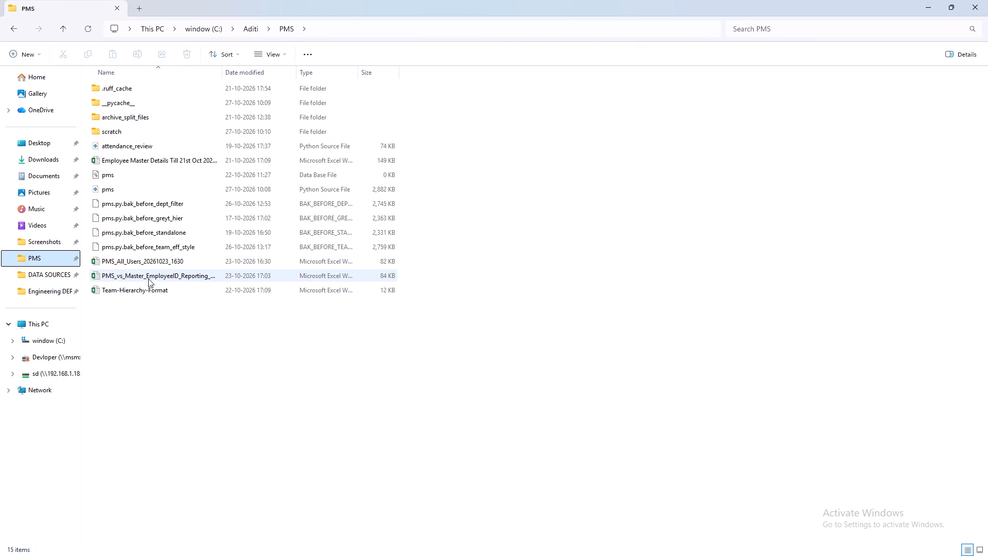
click(147, 263)
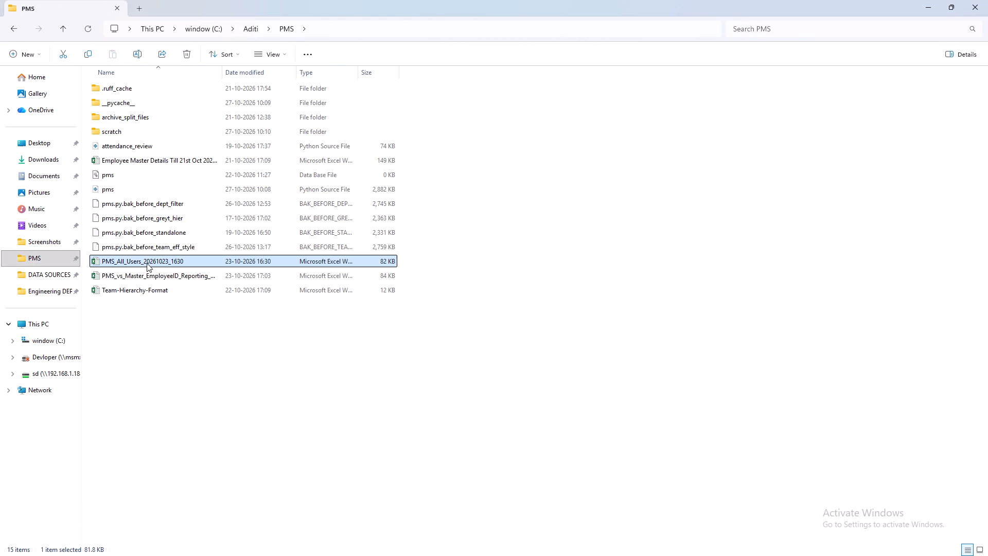
click(139, 323)
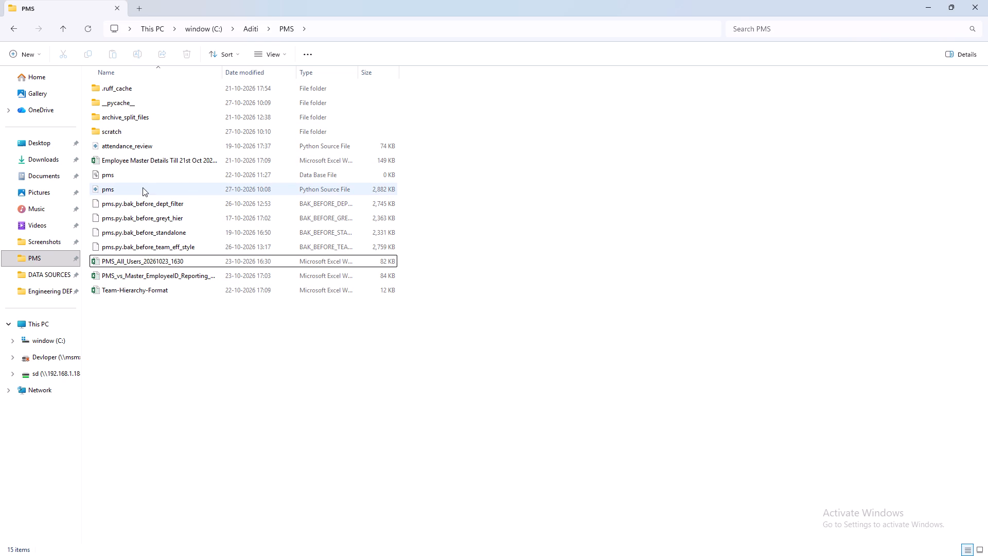
click(200, 379)
Switch back to the Team Hierarchy (1) (1) workbook and close it.
key(alt+Tab)
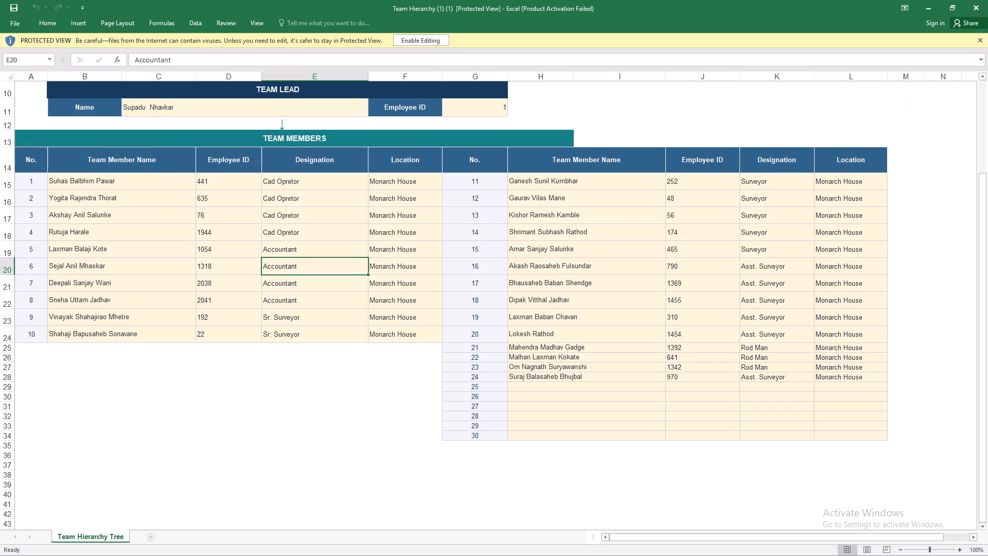
click(979, 2)
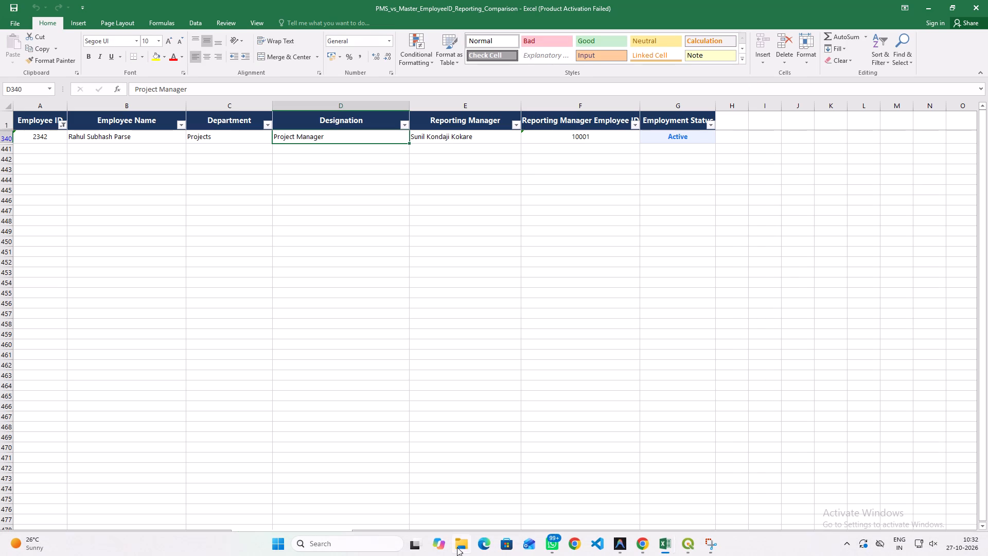
Return to the DATA SOURCES folder, open the HIGHWAY_NAGPUR TEAM workbook, review its team lists and close it.
click(461, 503)
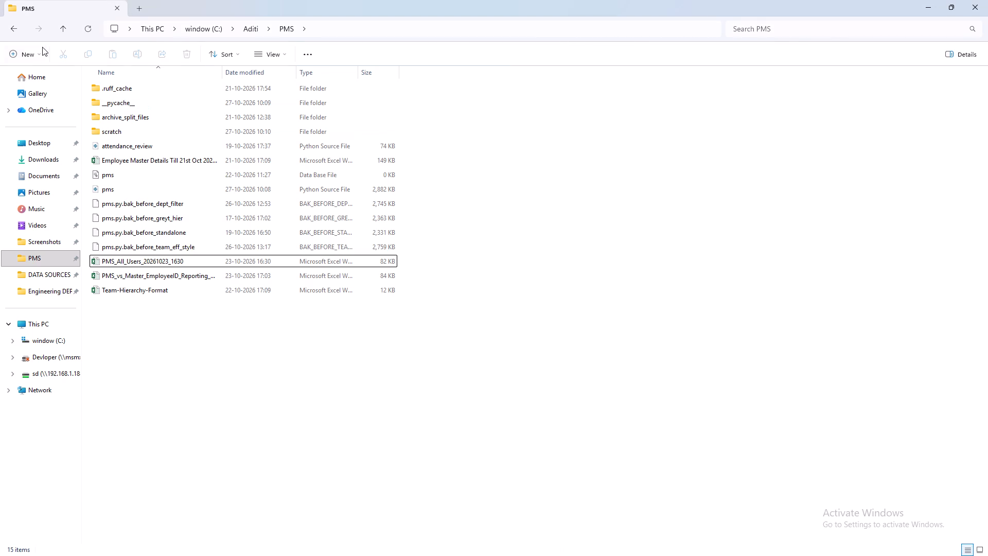
click(10, 31)
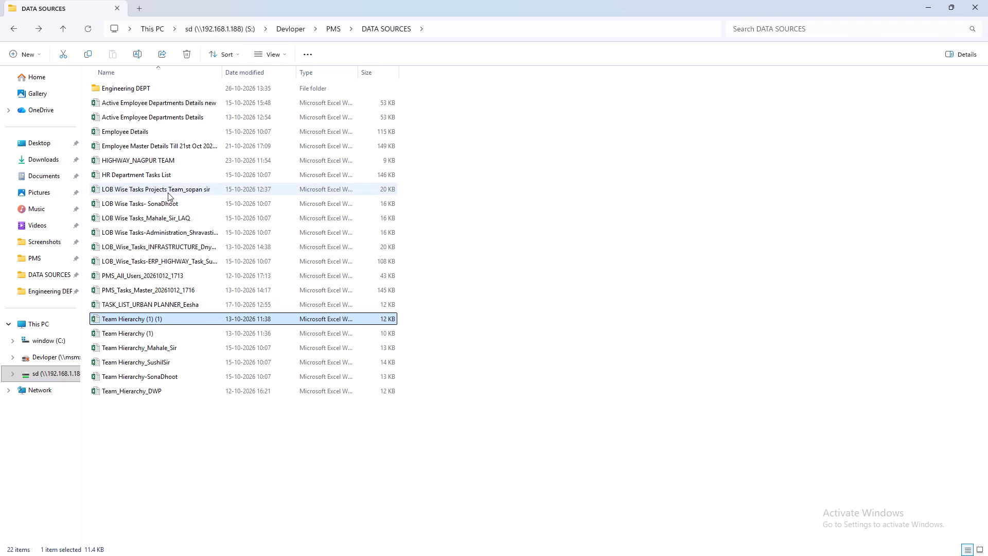
double_click(140, 163)
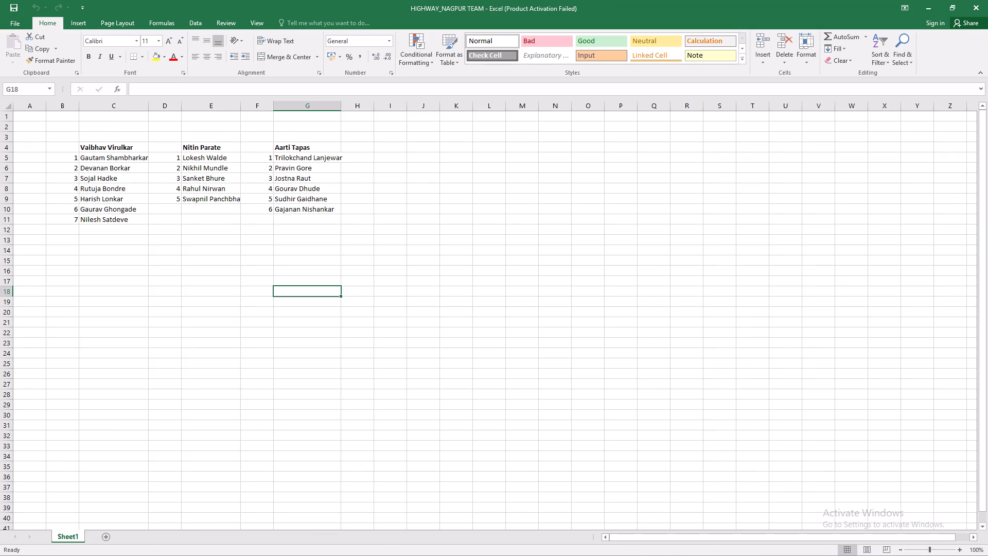
click(976, 11)
click(975, 11)
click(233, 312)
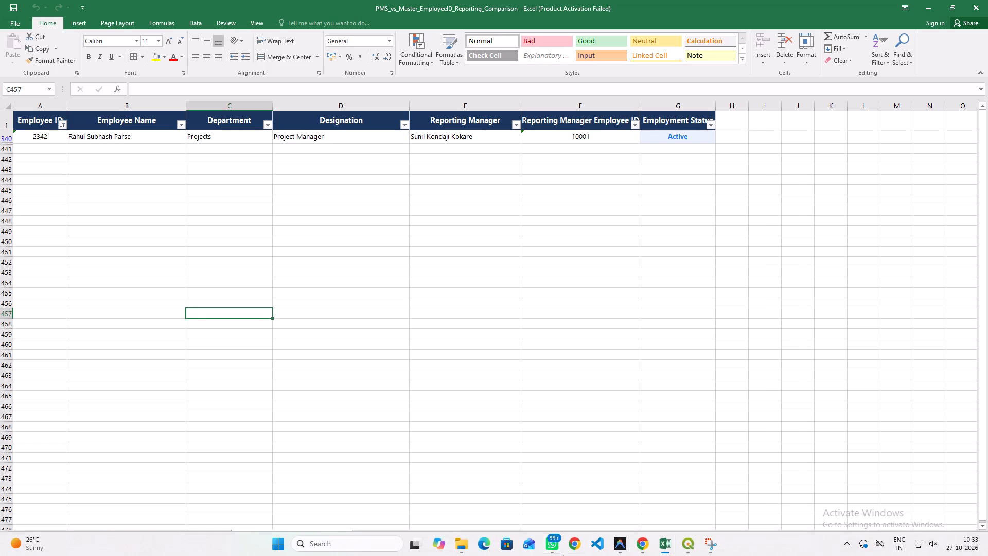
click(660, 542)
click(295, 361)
Open the Employee Master Details Till 21st Oct workbook from the DATA SOURCES folder and enable editing.
click(458, 544)
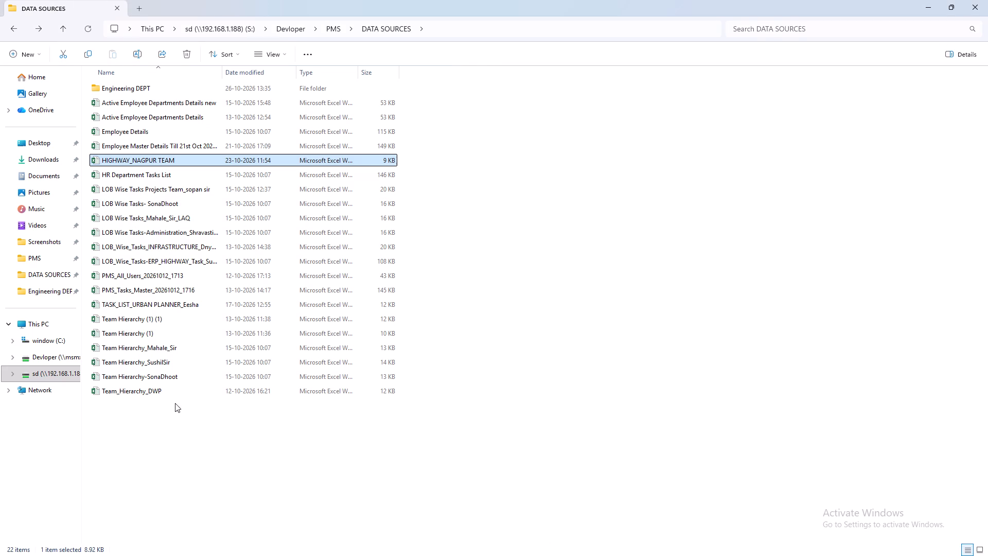
double_click(157, 147)
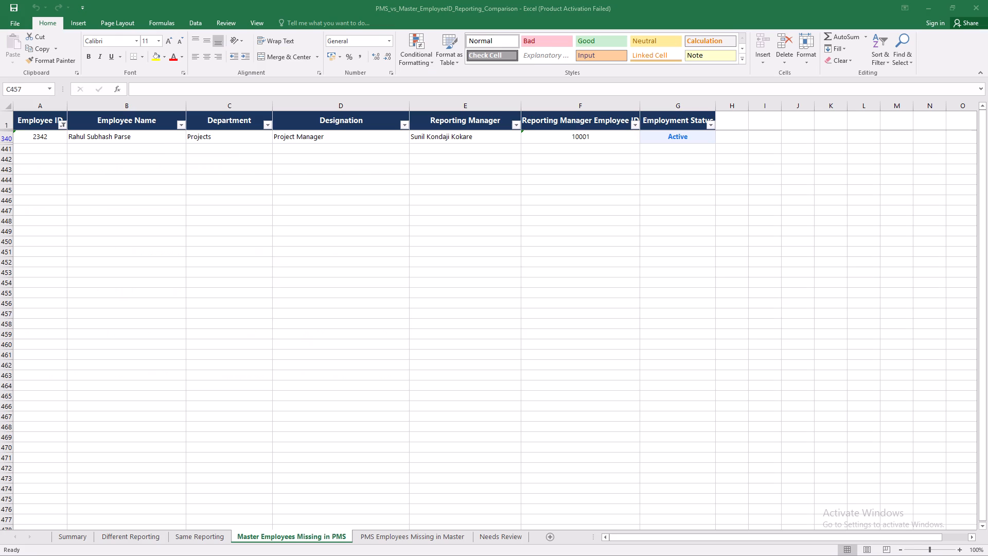
click(474, 308)
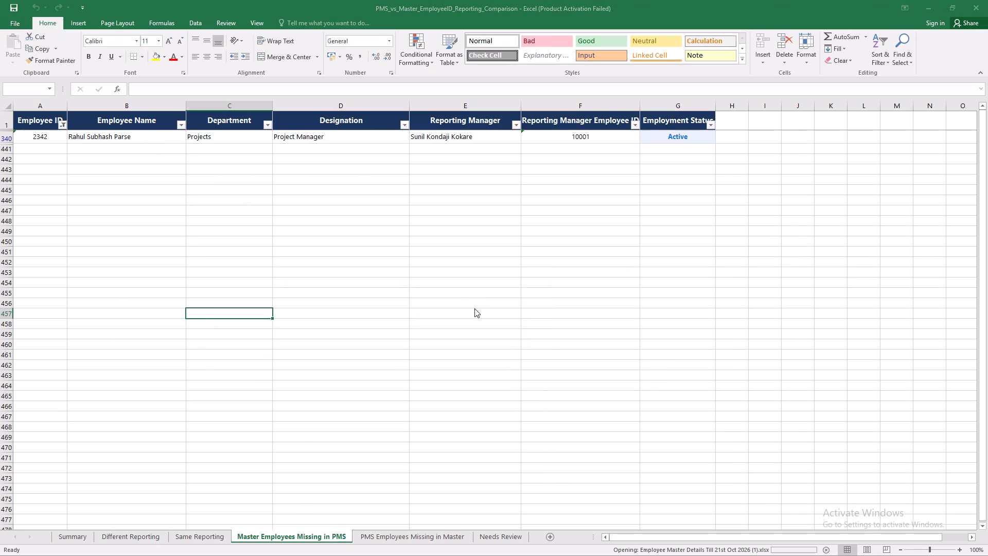
click(416, 36)
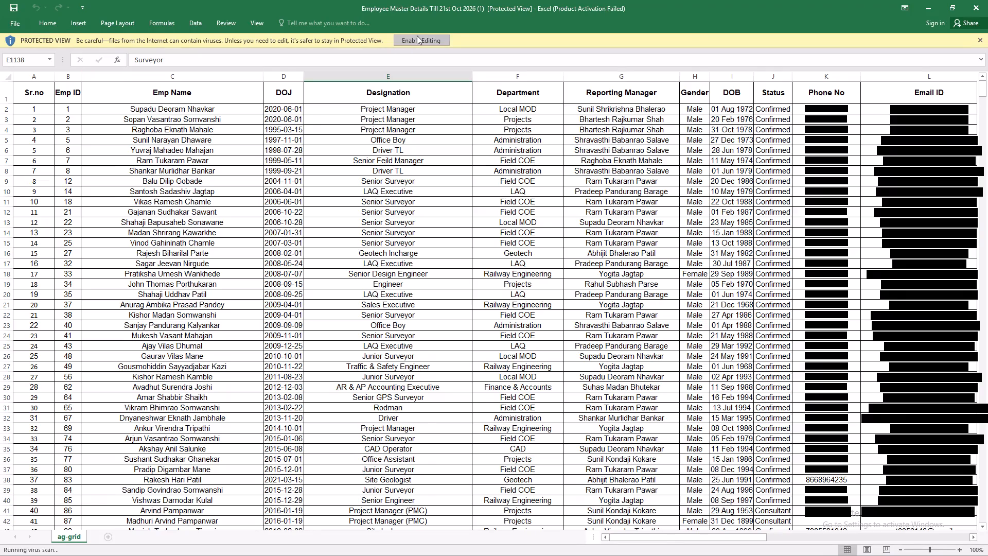
Search the employee master sheet for "nikhil" to locate the employee's record and reporting manager.
key(ctrl+f)
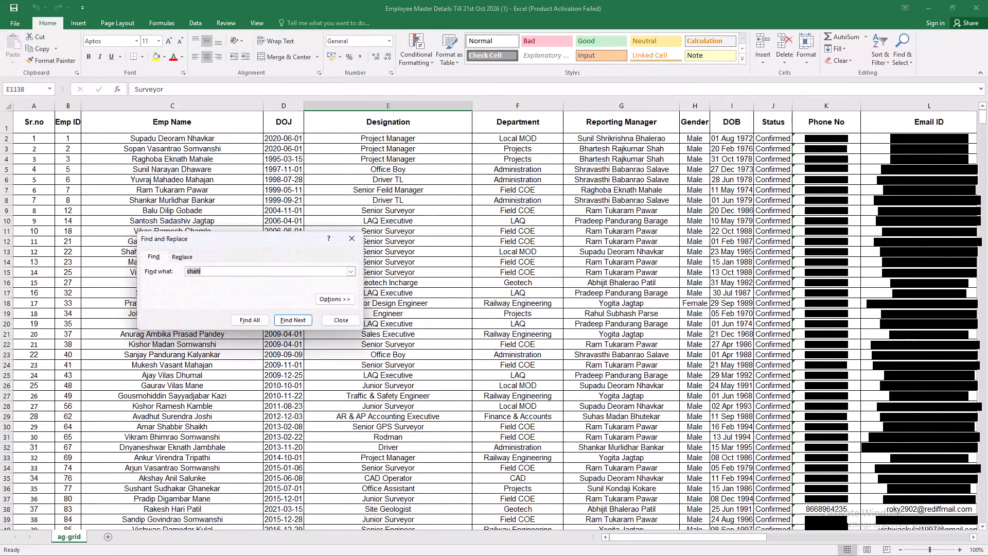
key(BackSpace)
text(nikhil)
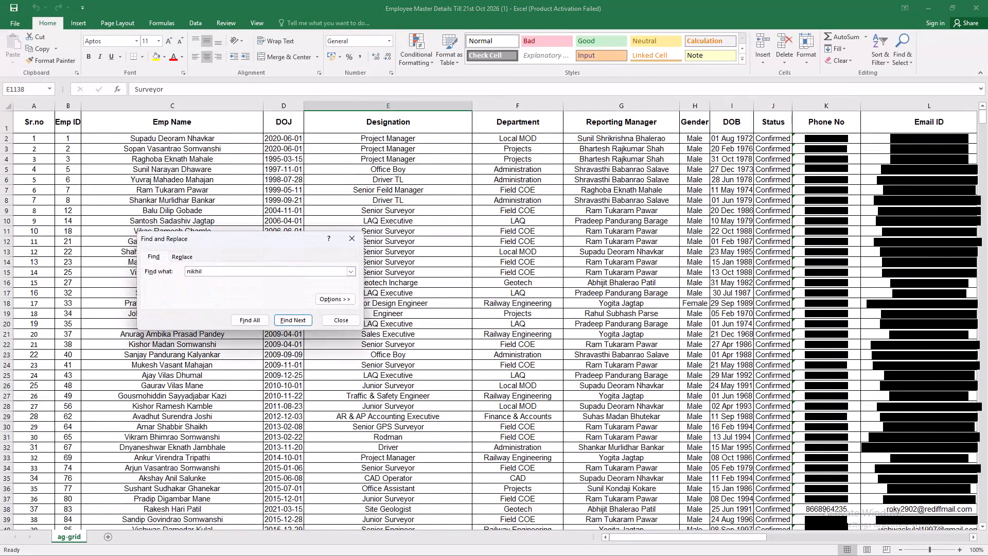
click(292, 316)
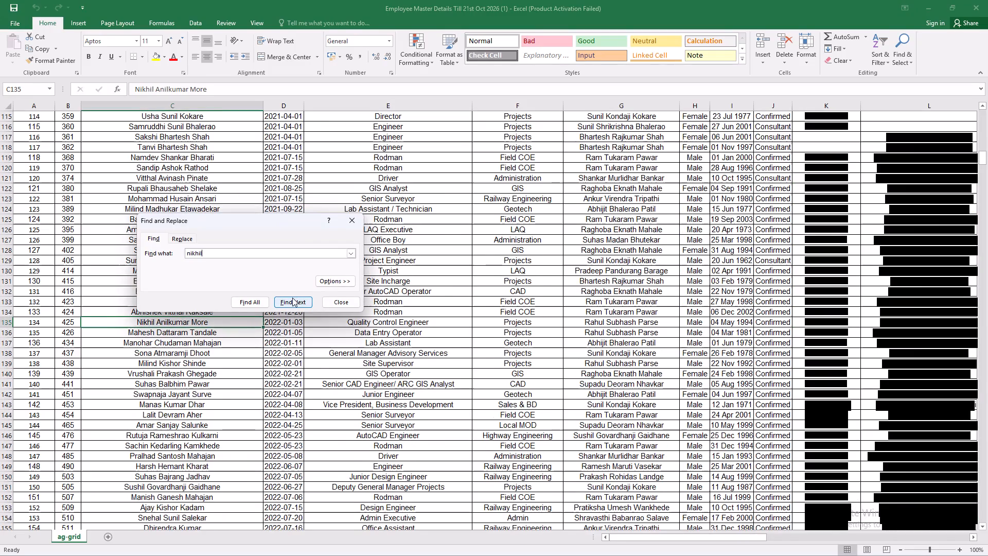
drag(272, 225, 312, 284)
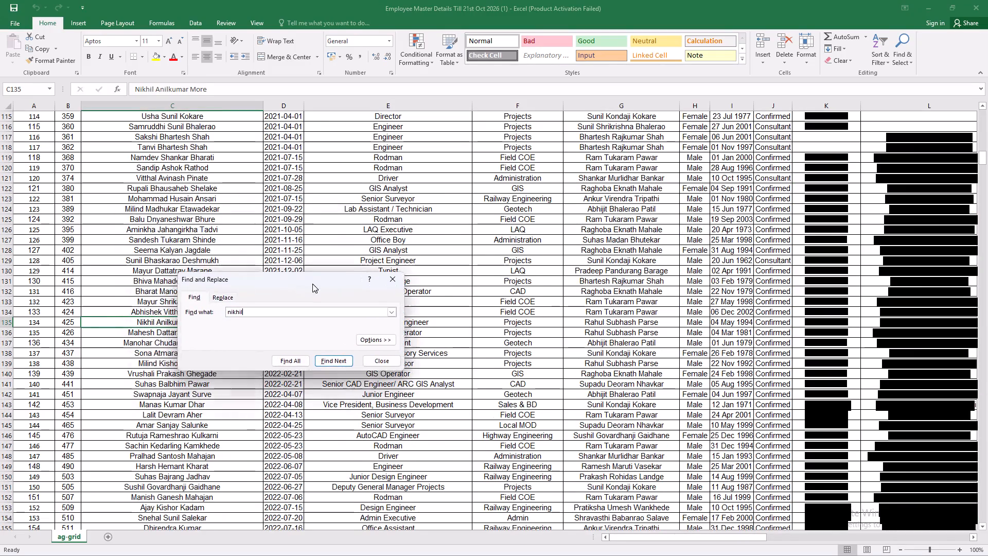
drag(312, 284, 361, 139)
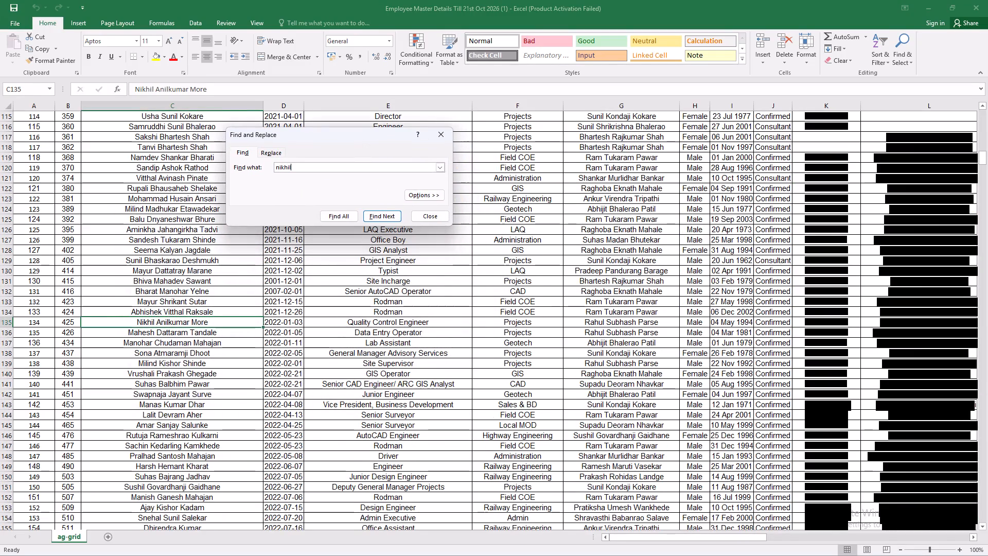
click(9, 323)
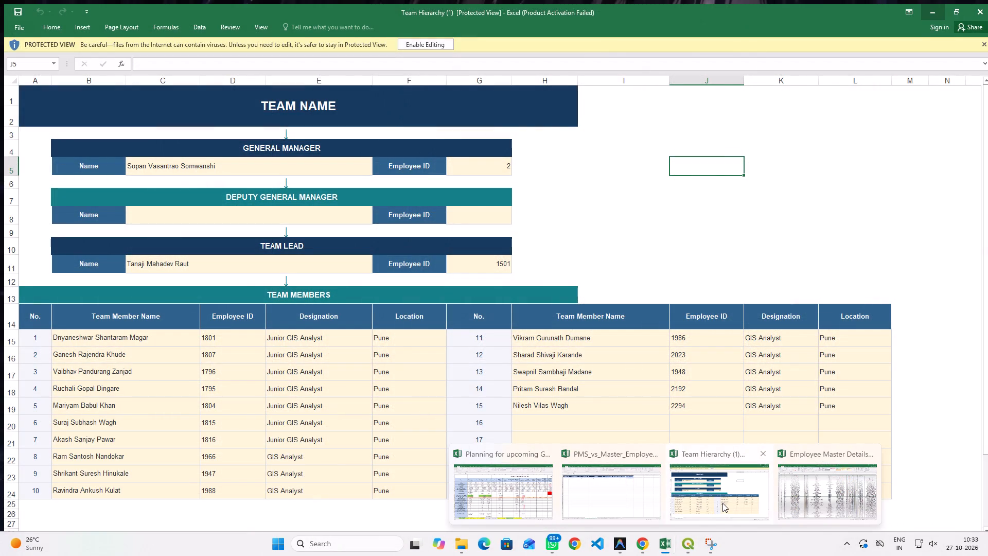
Switch to the Team Hierarchy (1) workbook and close it.
click(722, 503)
click(977, 5)
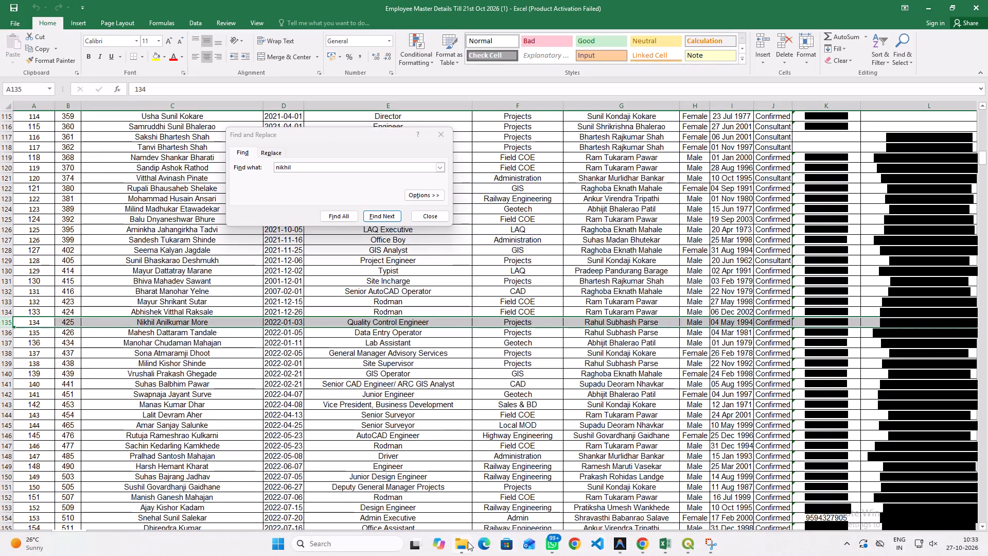
Open the Team Hierarchy_Mahale_Sir workbook from the DATA SOURCES folder and search its Job-331B sheet for "nikhil".
click(468, 542)
click(140, 440)
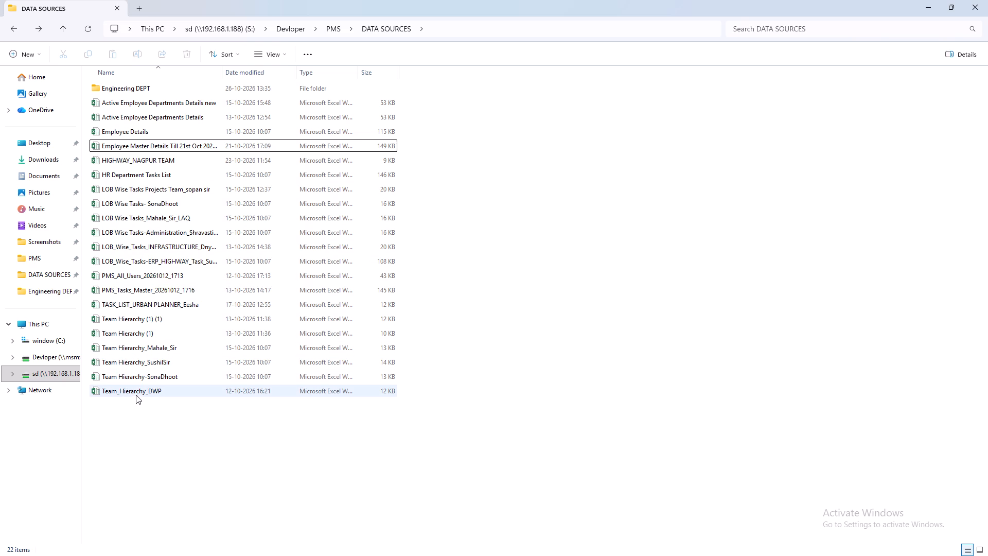
double_click(152, 349)
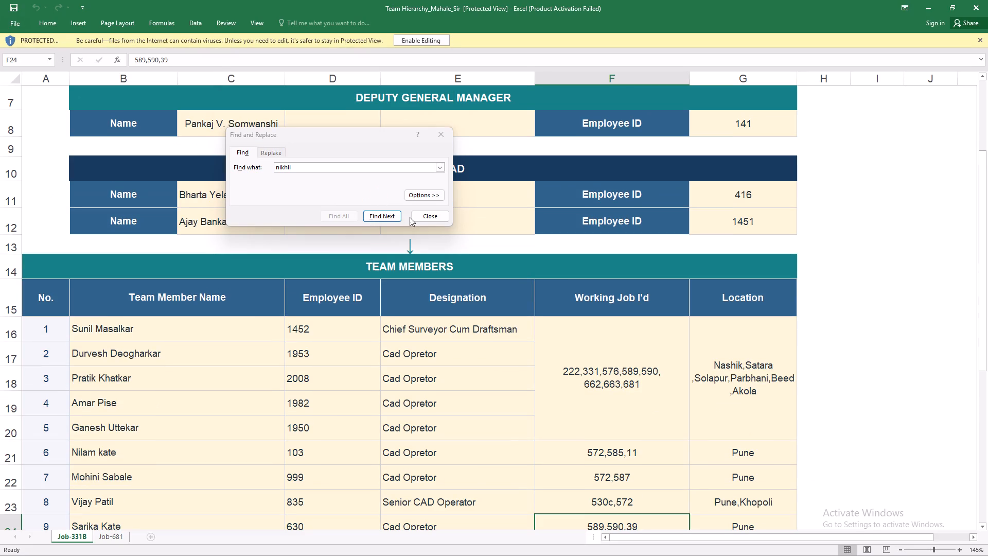
click(395, 215)
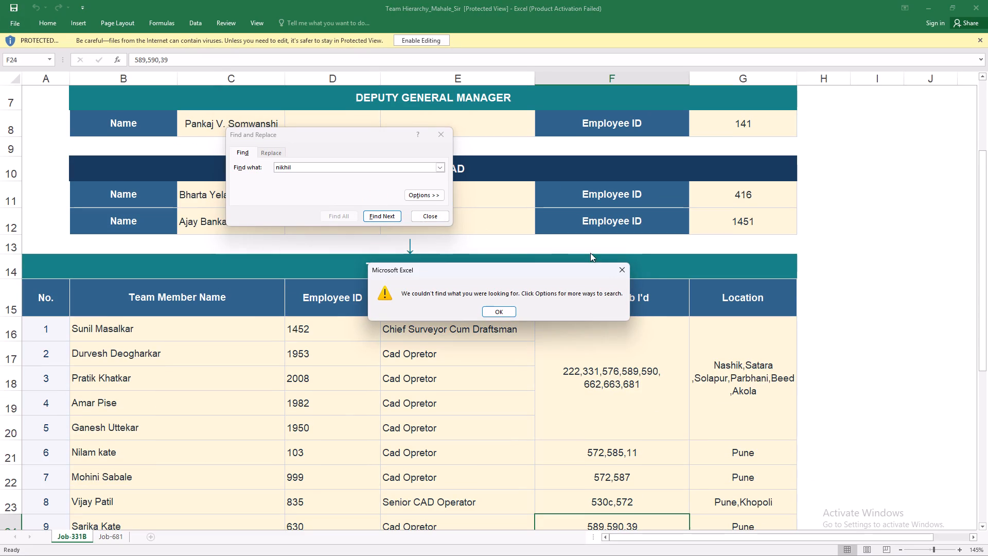
click(620, 266)
scroll(316, 346, down, 2)
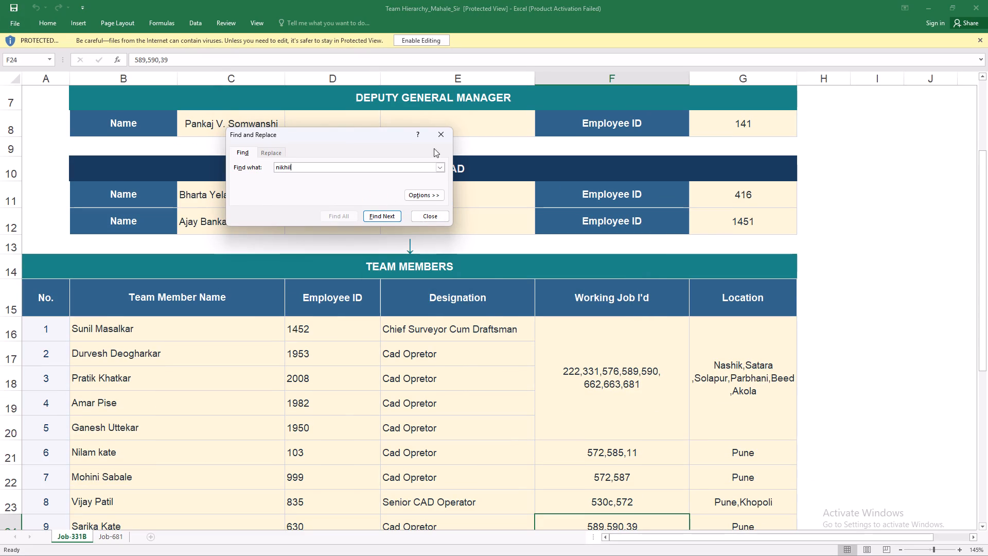
click(445, 136)
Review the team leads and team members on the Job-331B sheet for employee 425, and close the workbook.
scroll(355, 393, down, 5)
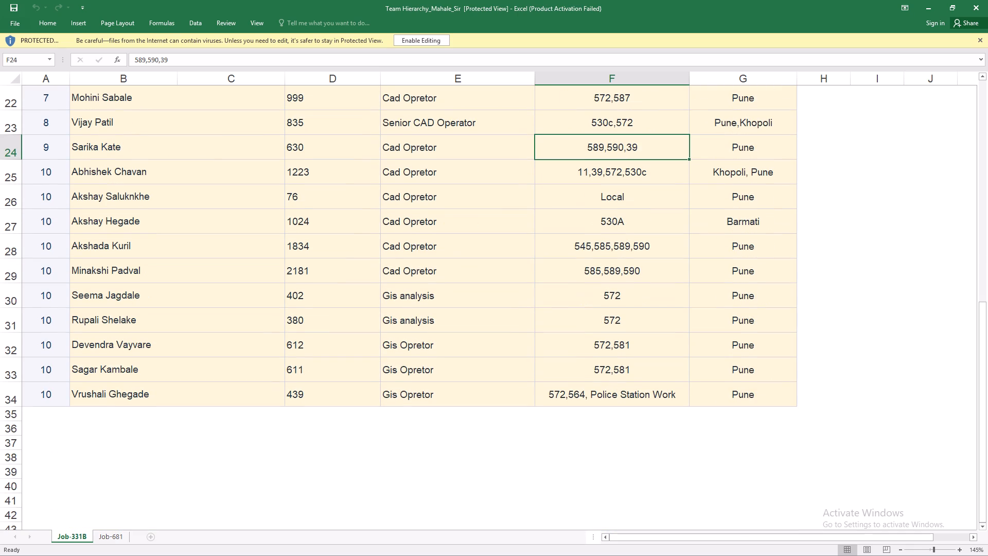
scroll(125, 370, up, 5)
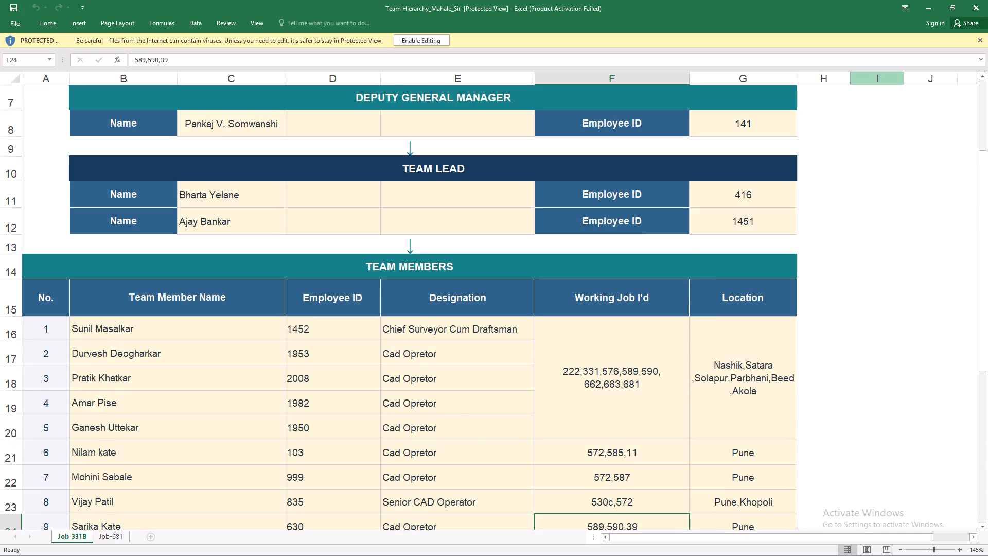
scroll(276, 270, down, 2)
scroll(288, 296, up, 1)
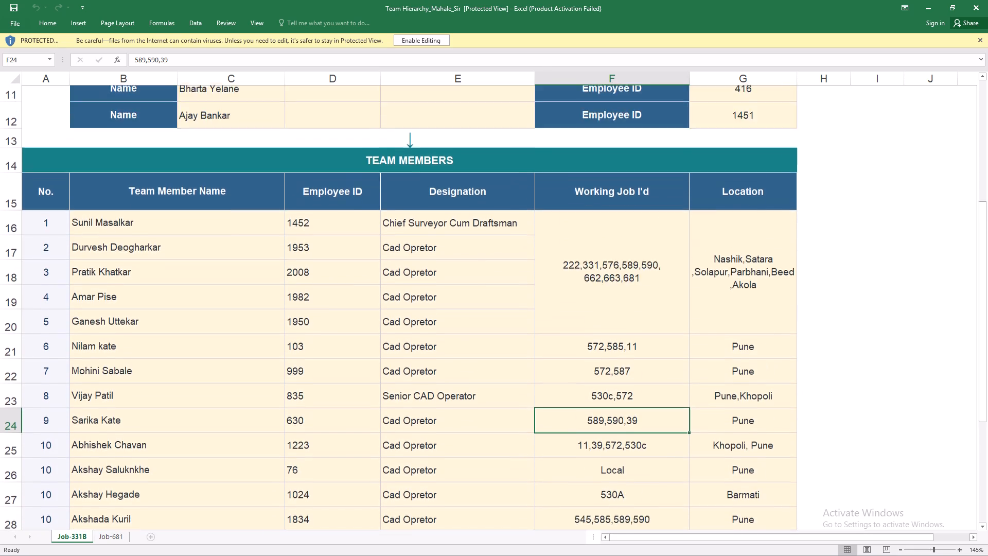
scroll(288, 296, up, 1)
scroll(268, 308, down, 2)
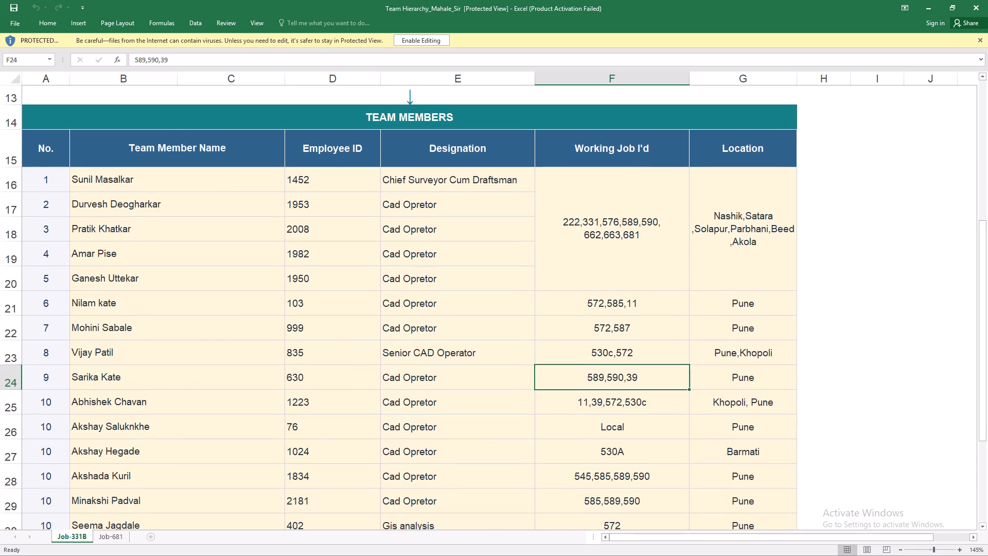
scroll(297, 318, down, 2)
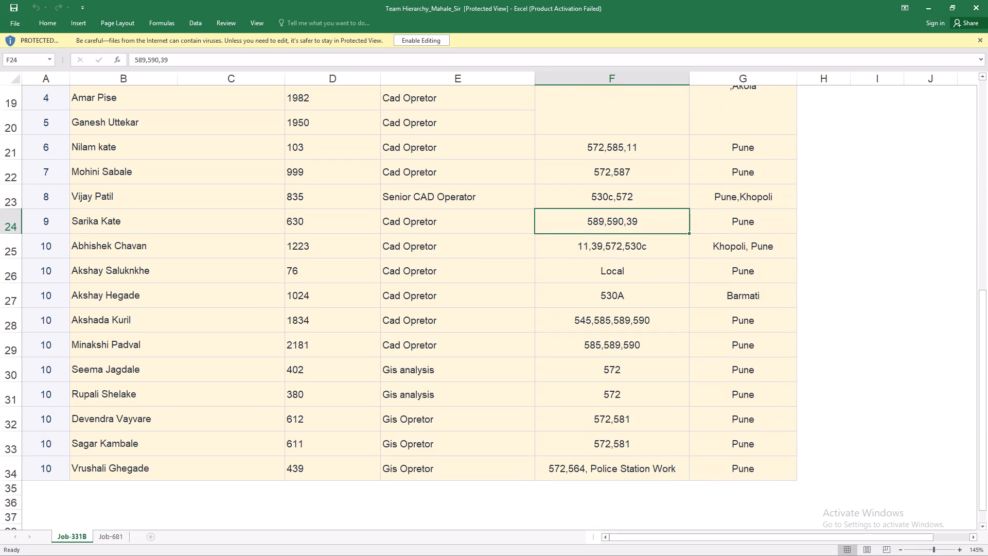
scroll(315, 276, up, 1)
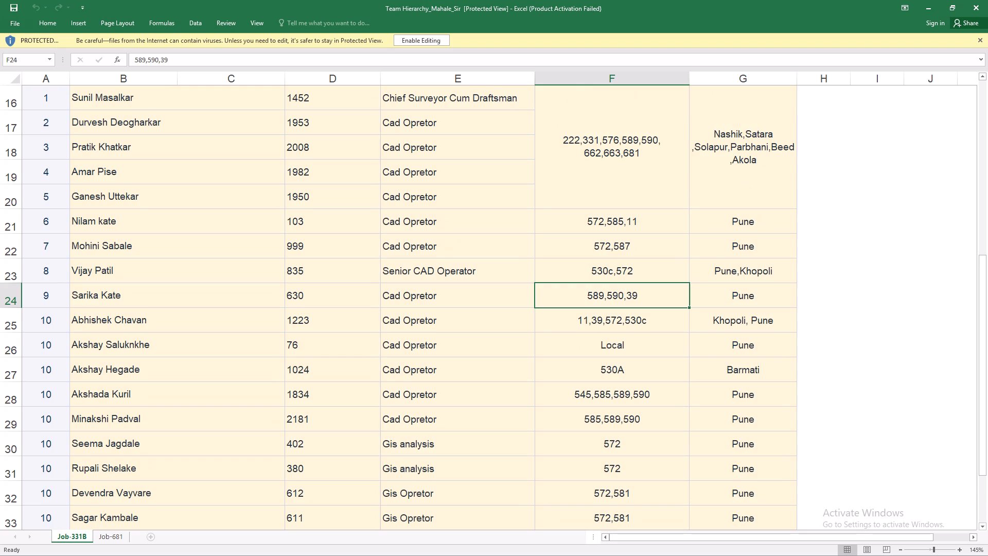
click(980, 4)
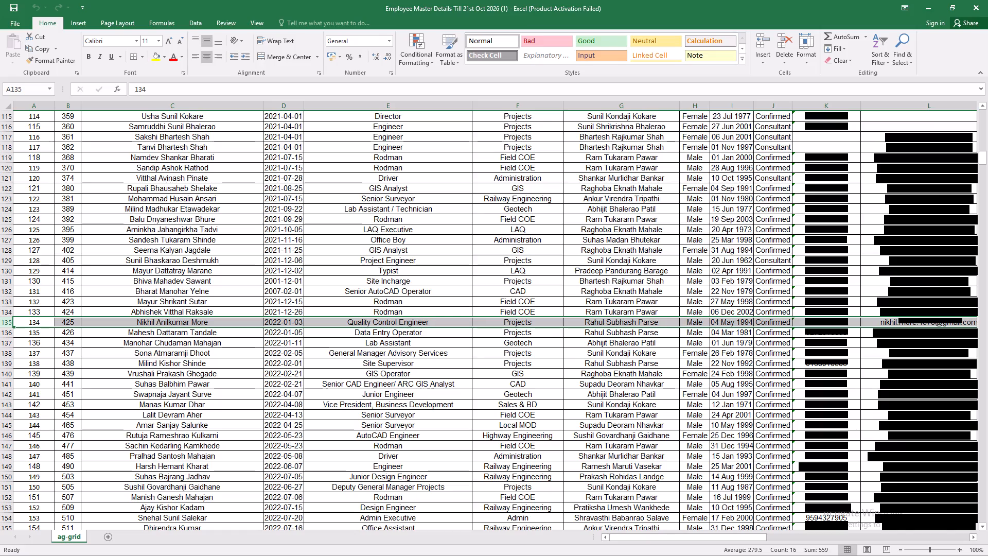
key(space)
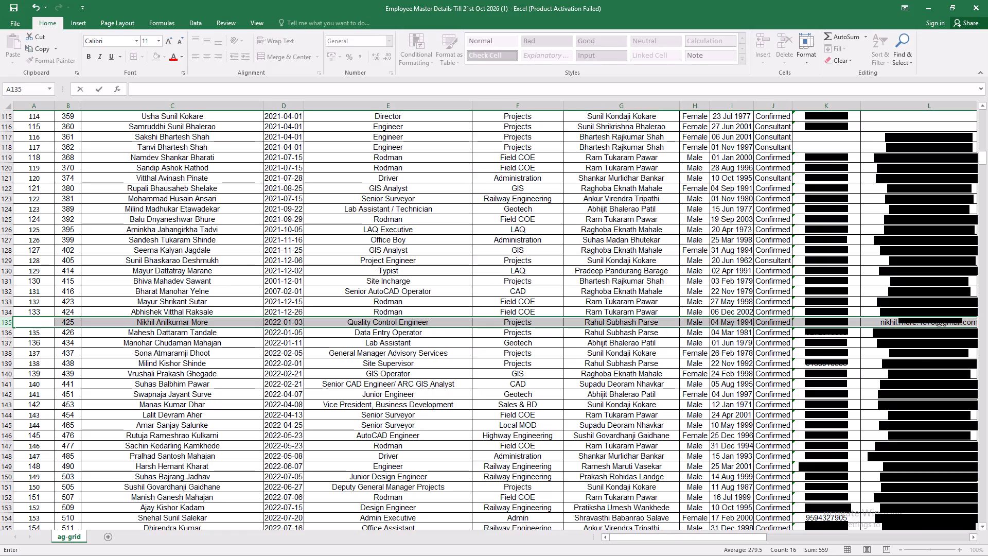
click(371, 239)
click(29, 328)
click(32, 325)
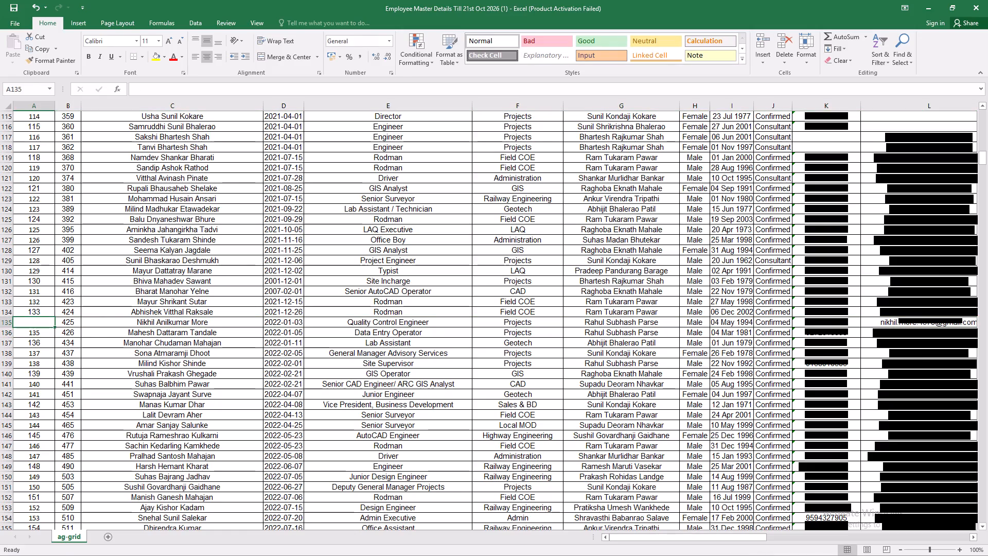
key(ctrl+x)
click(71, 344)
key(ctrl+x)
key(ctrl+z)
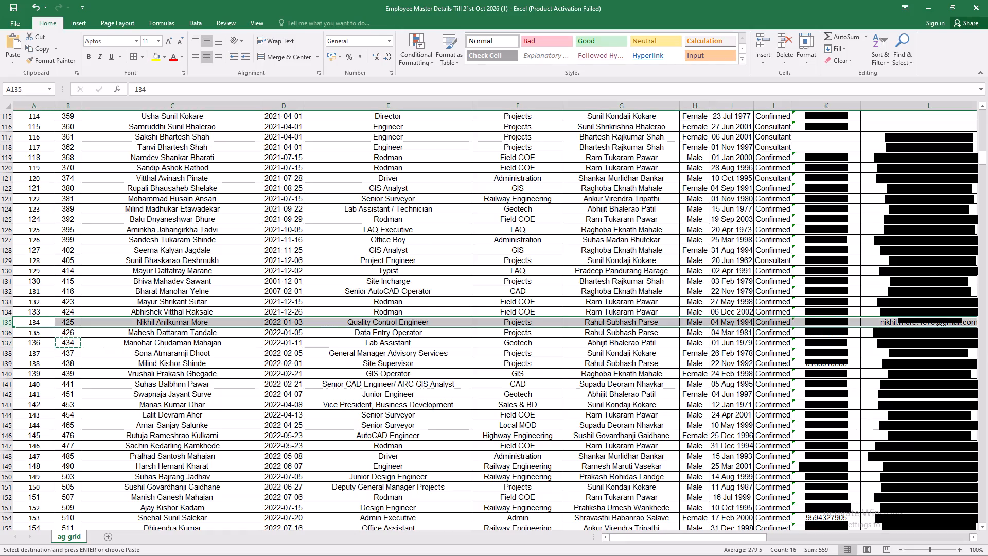
click(173, 382)
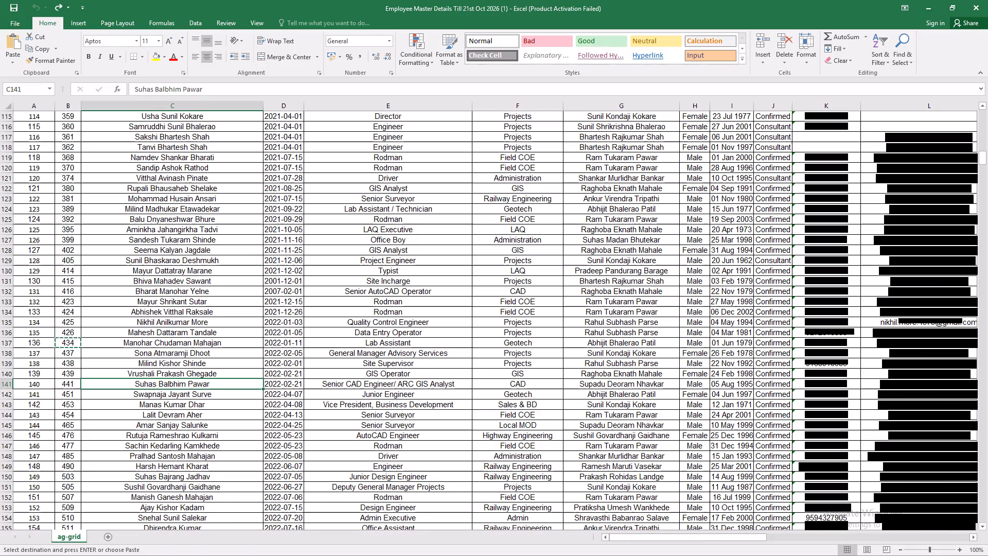
click(4, 324)
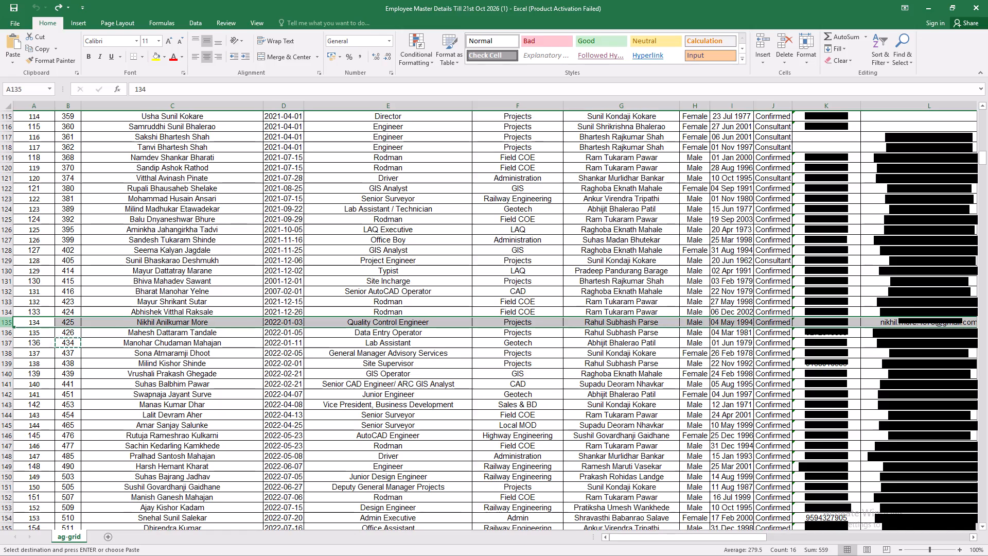
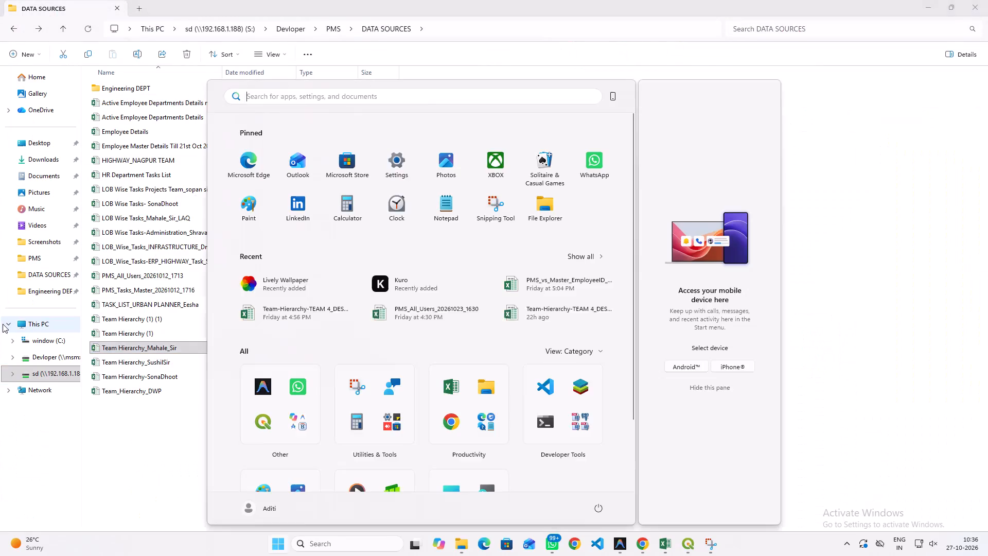
key(alt+Tab)
key(alt+Tab)
key(alt+Tab)
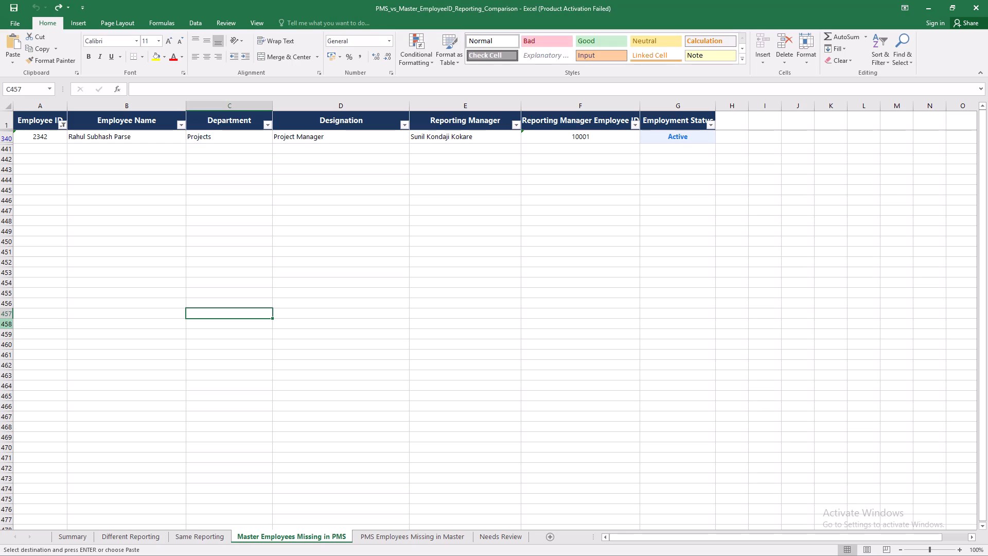
click(121, 531)
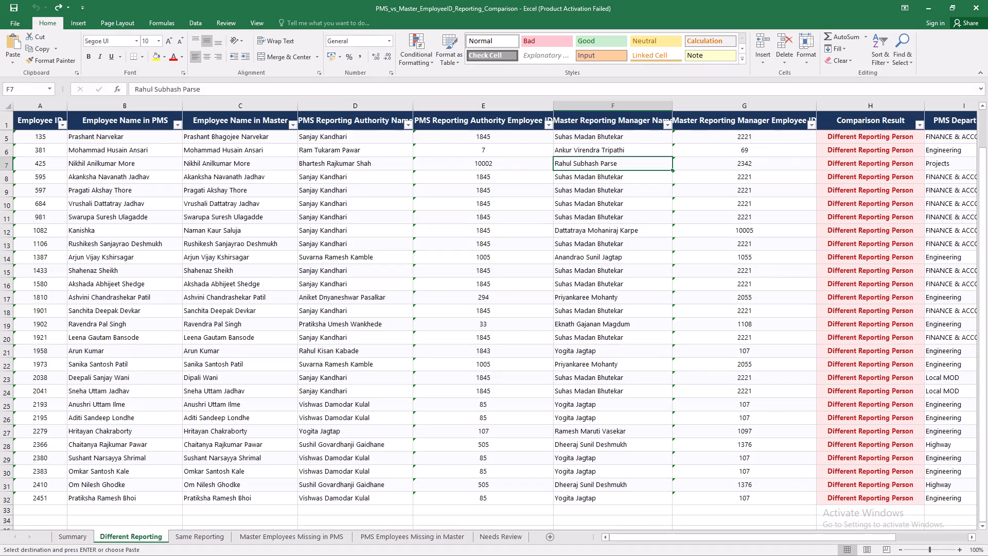
scroll(72, 266, up, 2)
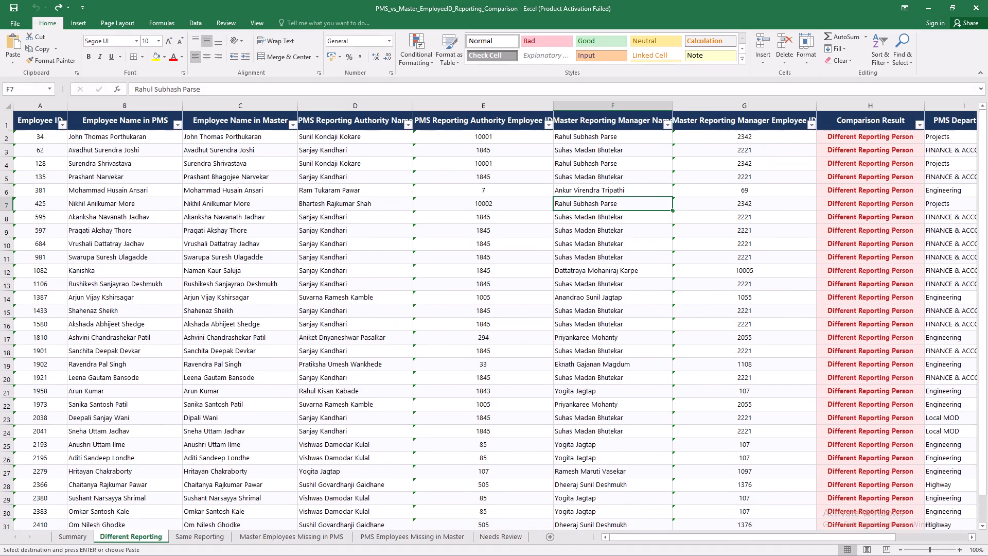
scroll(72, 266, up, 3)
click(5, 206)
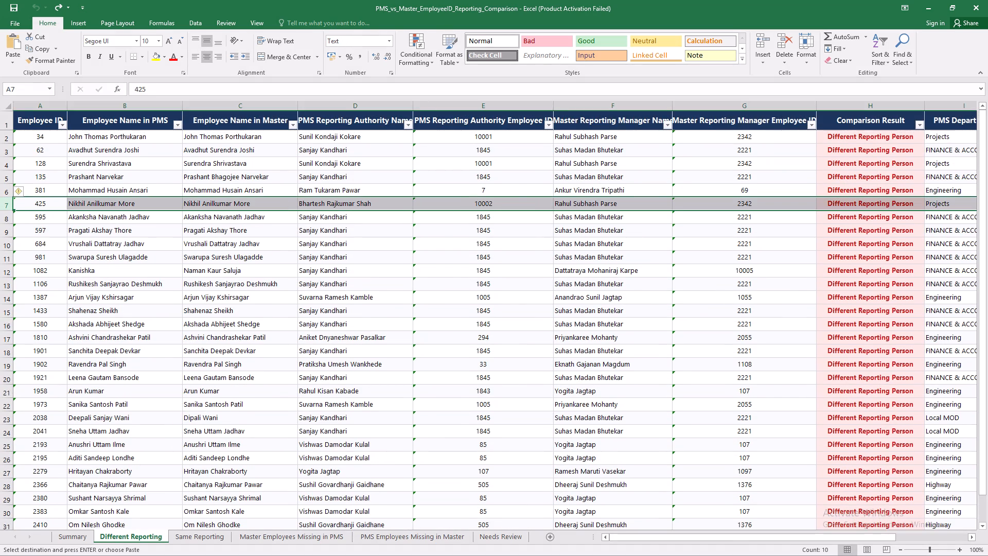
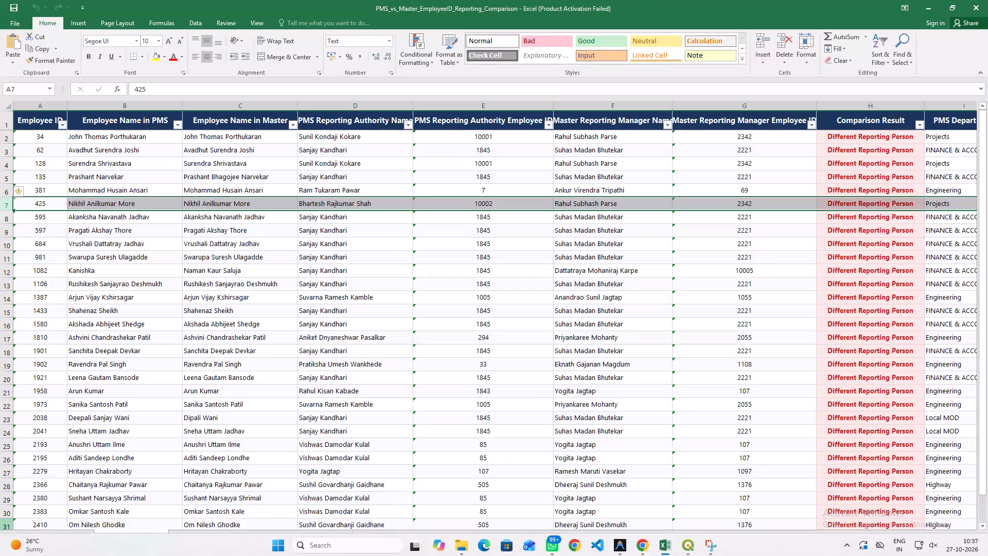
click(639, 549)
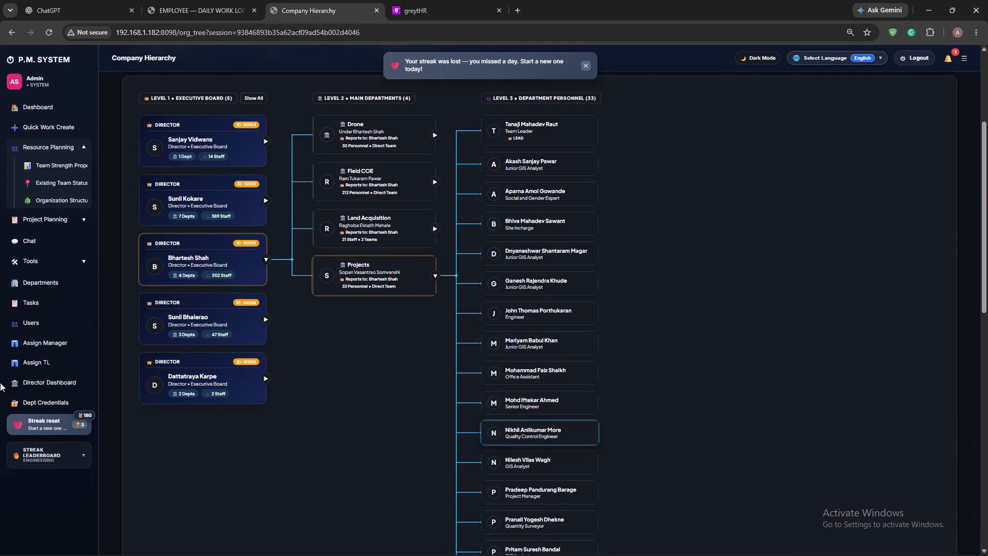
right_drag(410, 0, 534, 0)
key(alt+Tab)
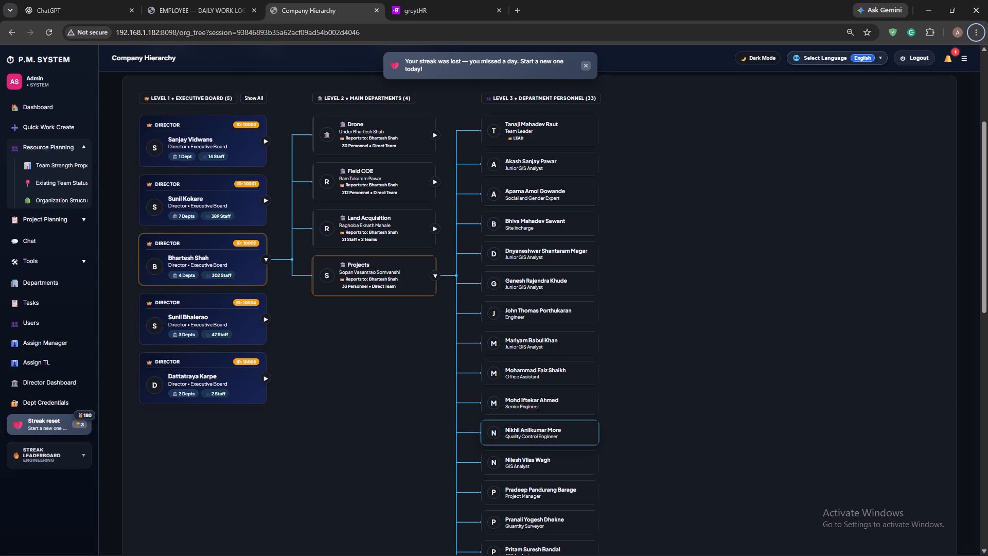
key(alt+Tab)
key(alt+Tab)
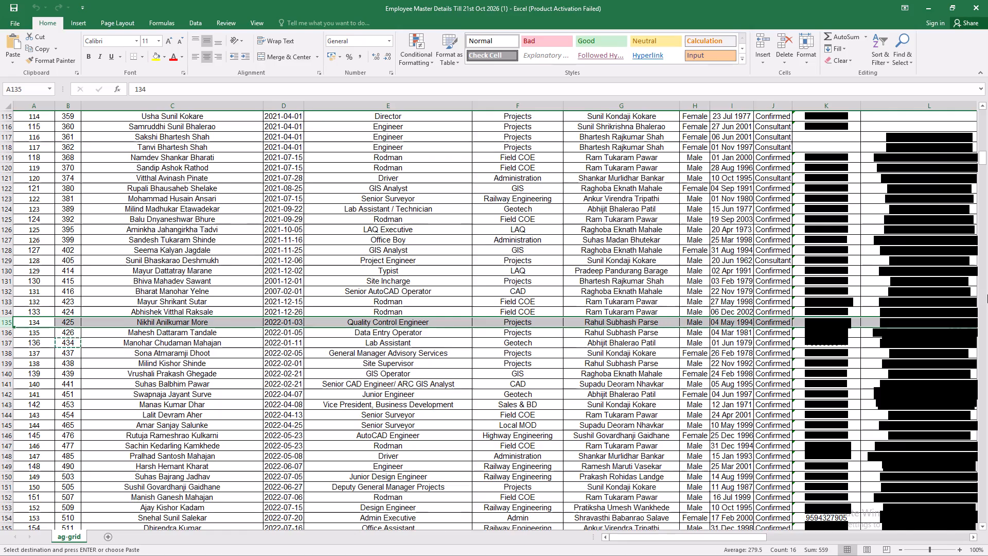
click(322, 198)
scroll(326, 197, up, 4)
scroll(327, 197, down, 2)
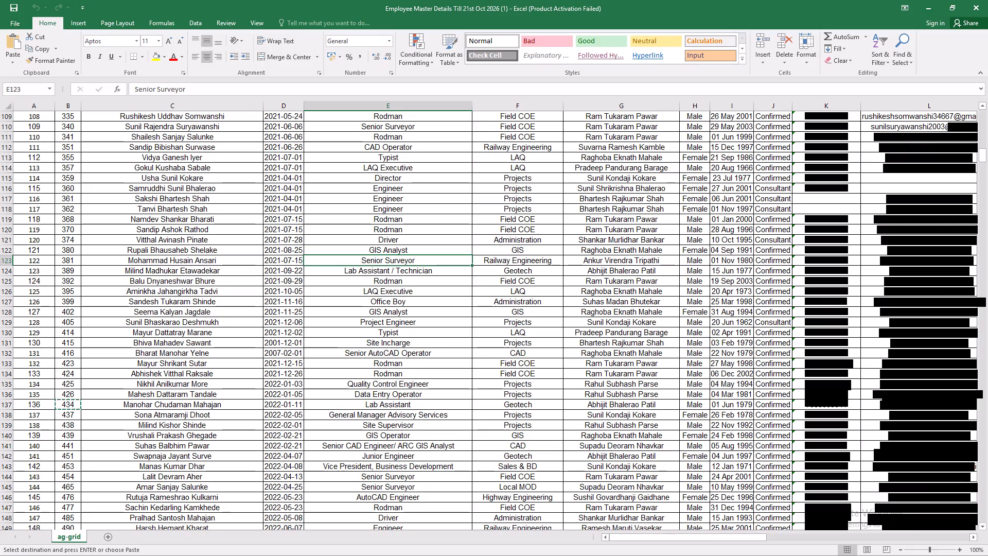
scroll(205, 142, up, 7)
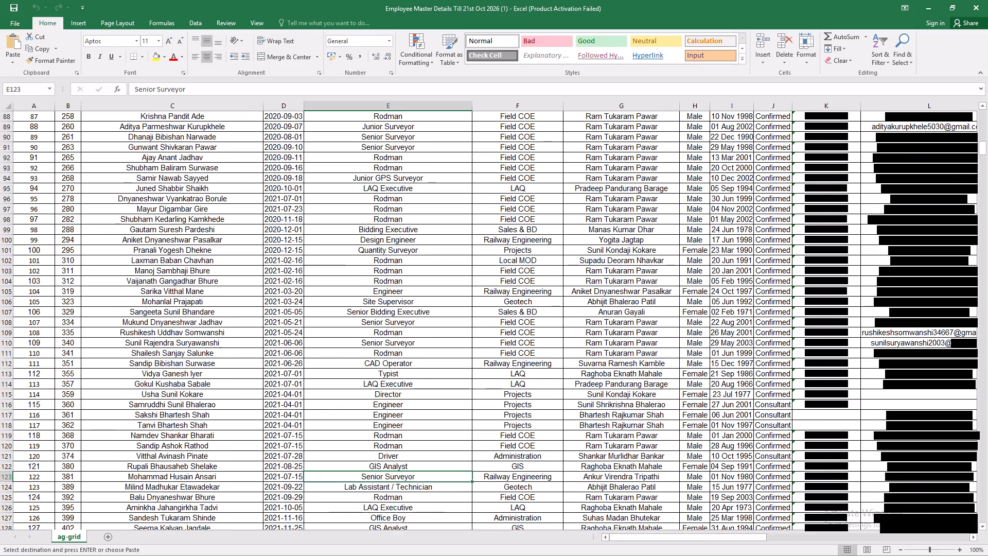
scroll(225, 205, up, 7)
scroll(241, 231, up, 20)
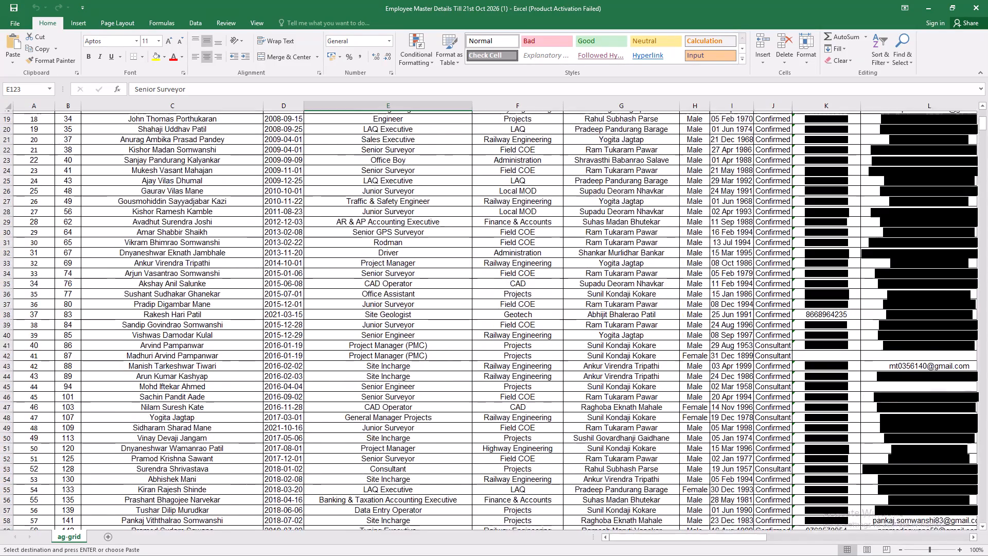
scroll(244, 230, up, 2)
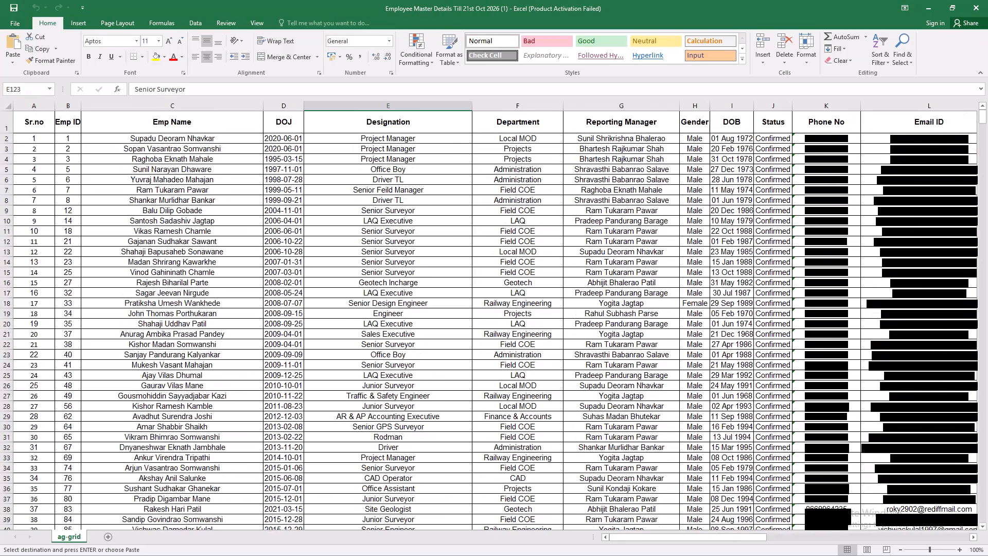
key(ctrl+f)
key(BackSpace)
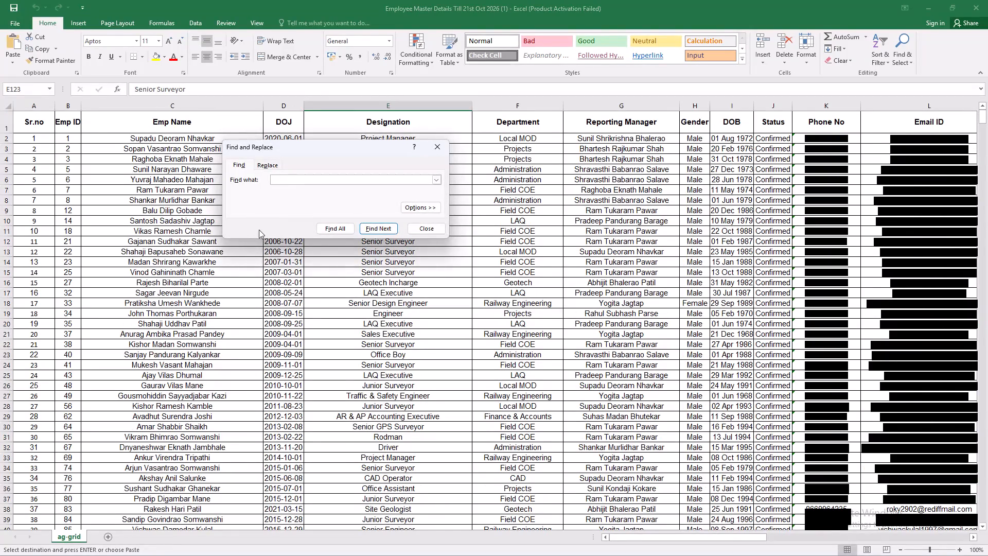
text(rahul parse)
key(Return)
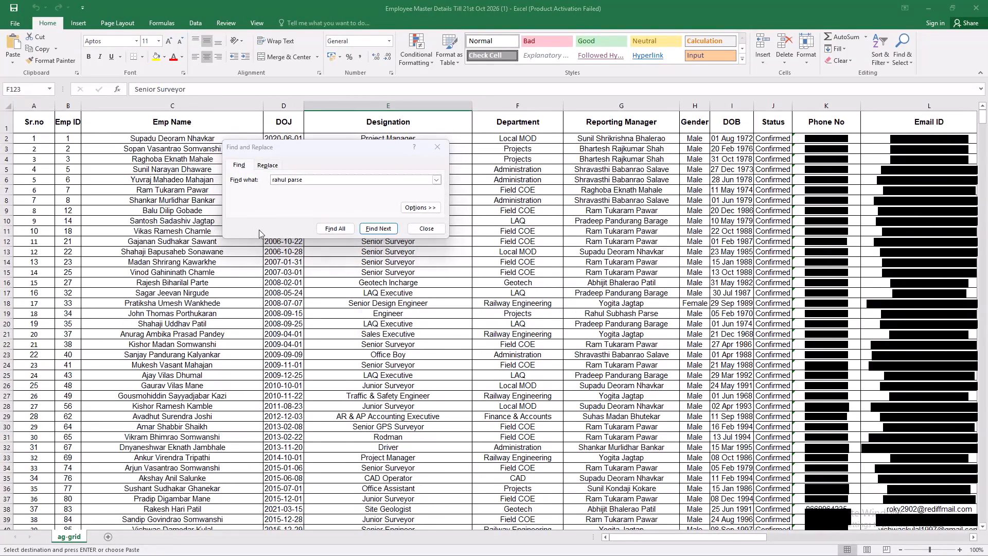
click(501, 311)
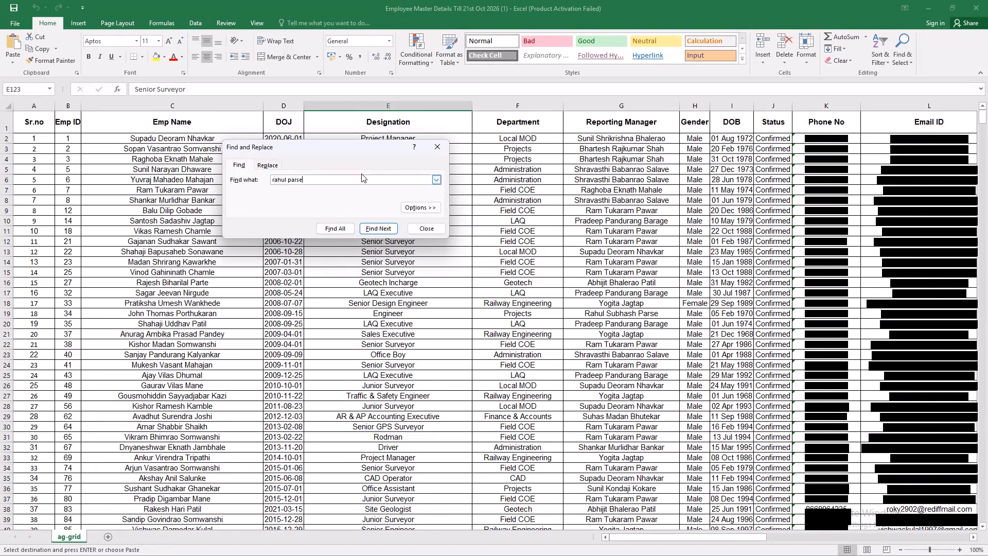
click(437, 145)
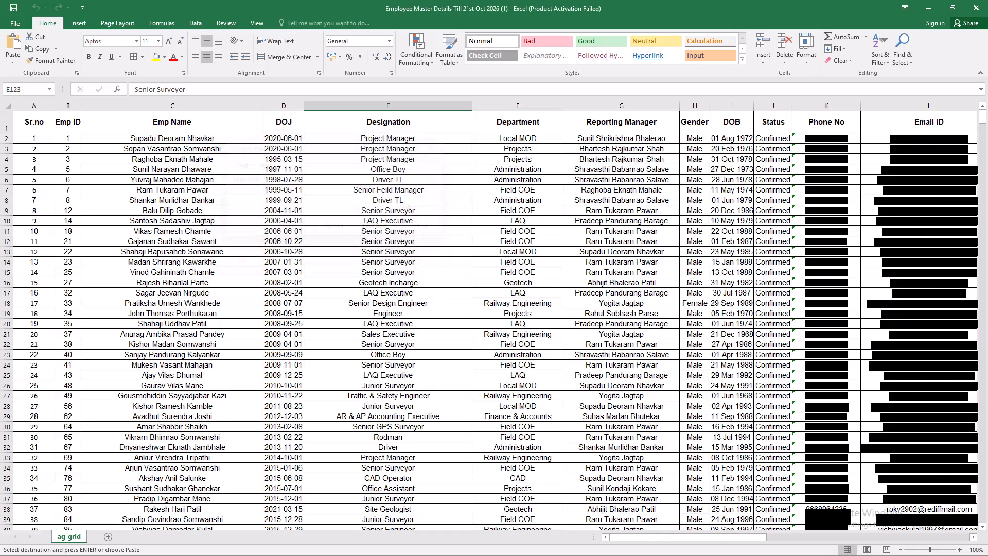
scroll(611, 387, down, 1)
scroll(199, 190, up, 4)
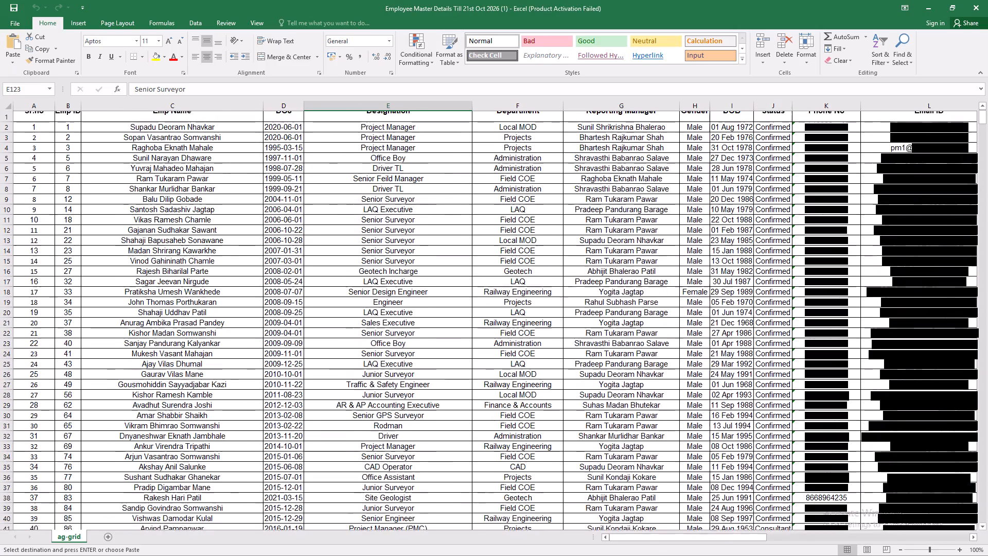
key(alt+Tab)
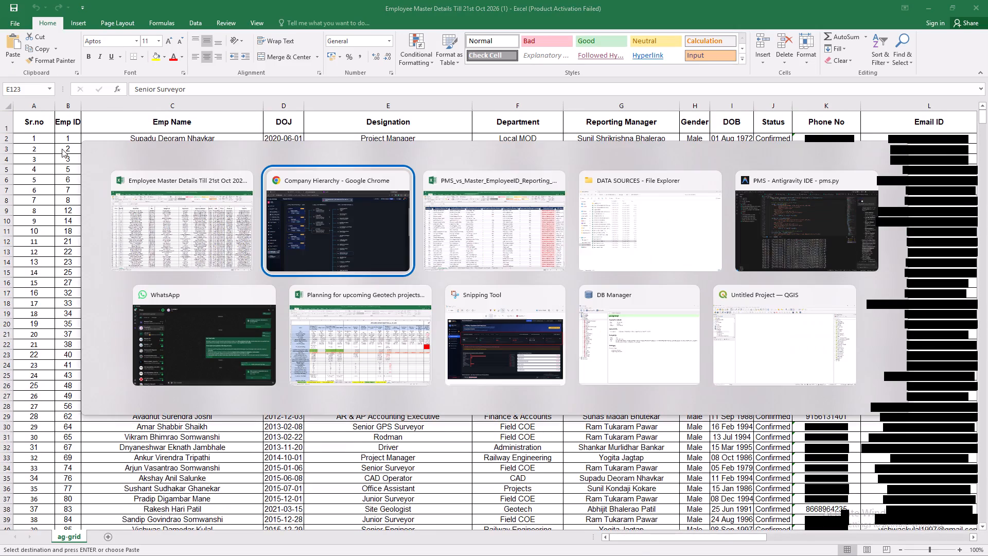
key(alt+Tab)
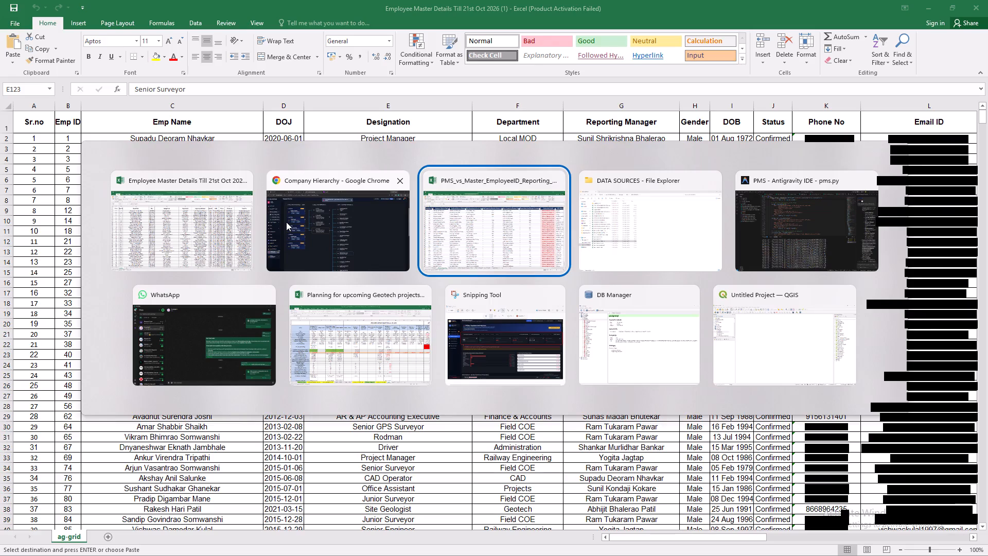
alt+click(286, 222)
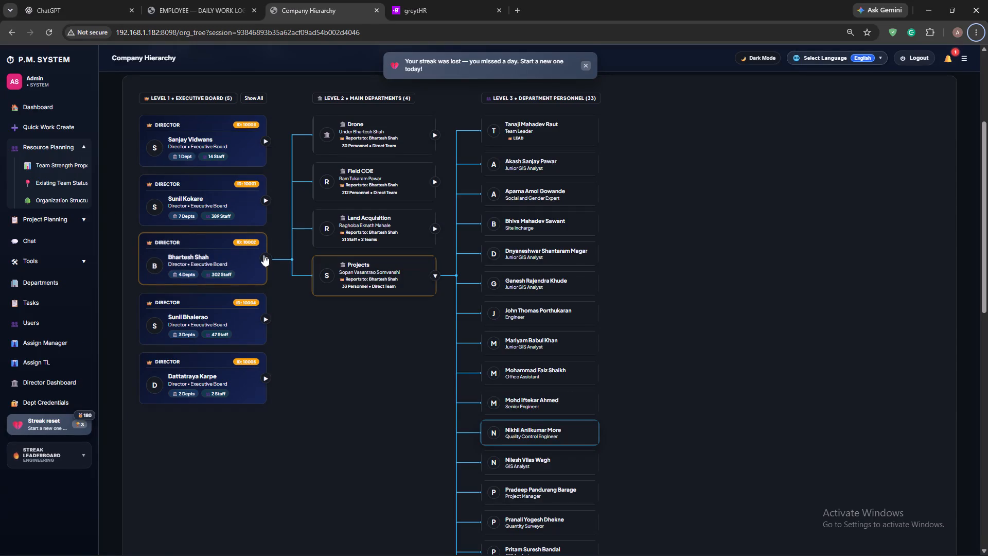
key(alt+Tab)
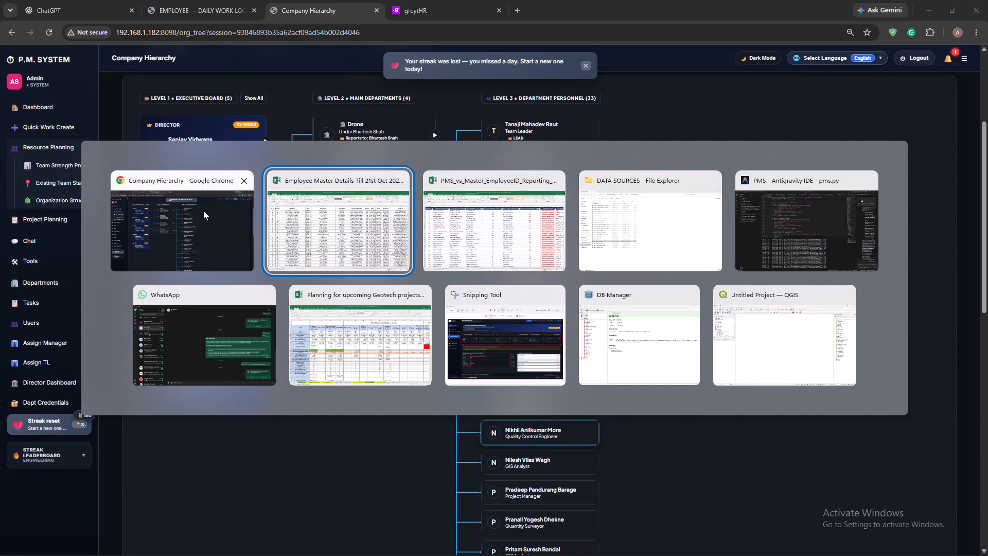
key(alt+Tab)
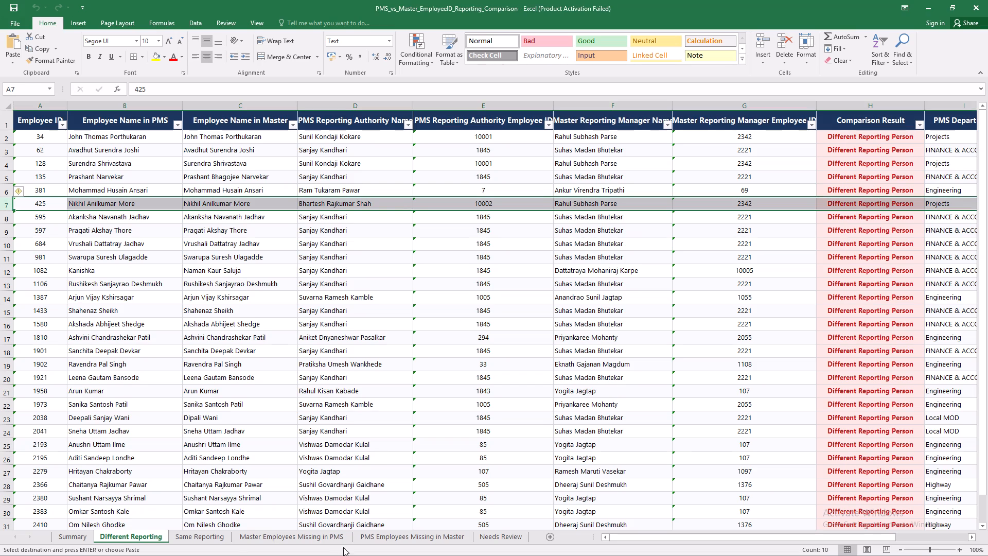
click(322, 536)
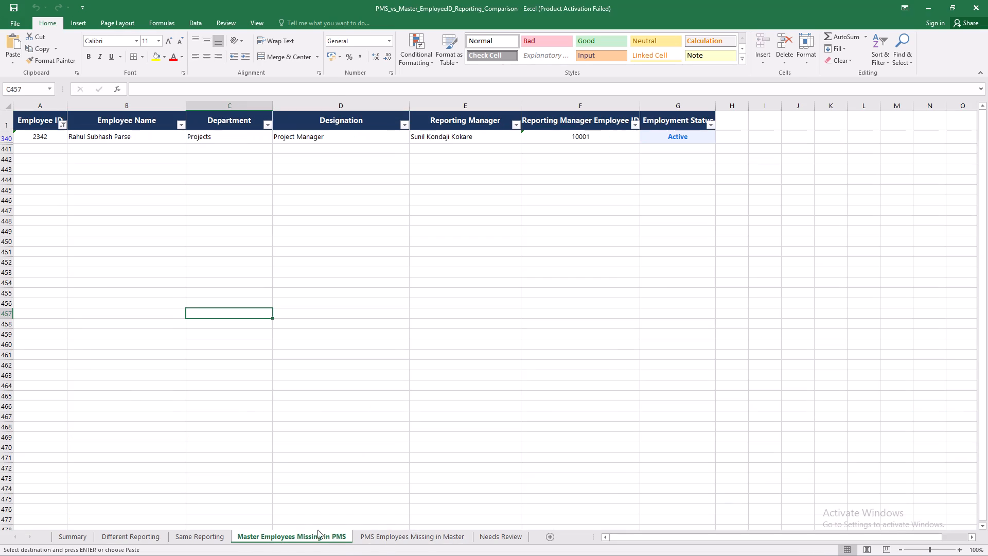
Return to the Employee Master Details workbook and add filters to its header row.
key(alt+Tab)
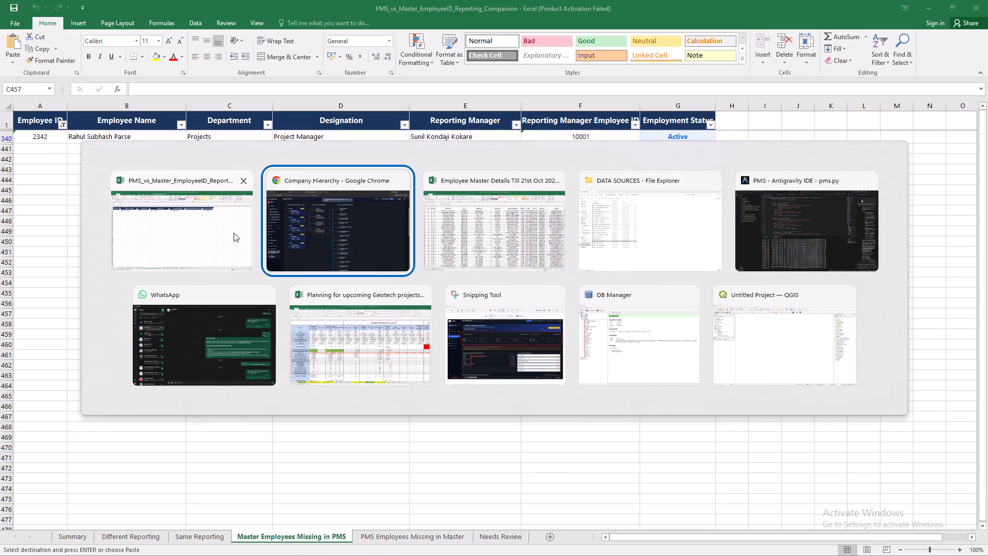
alt+click(488, 235)
click(0, 122)
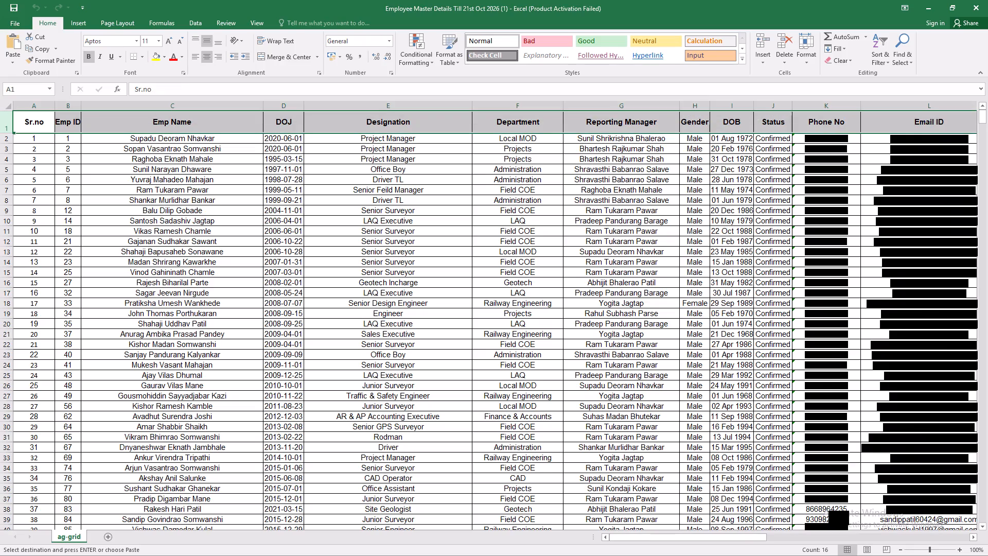
click(882, 61)
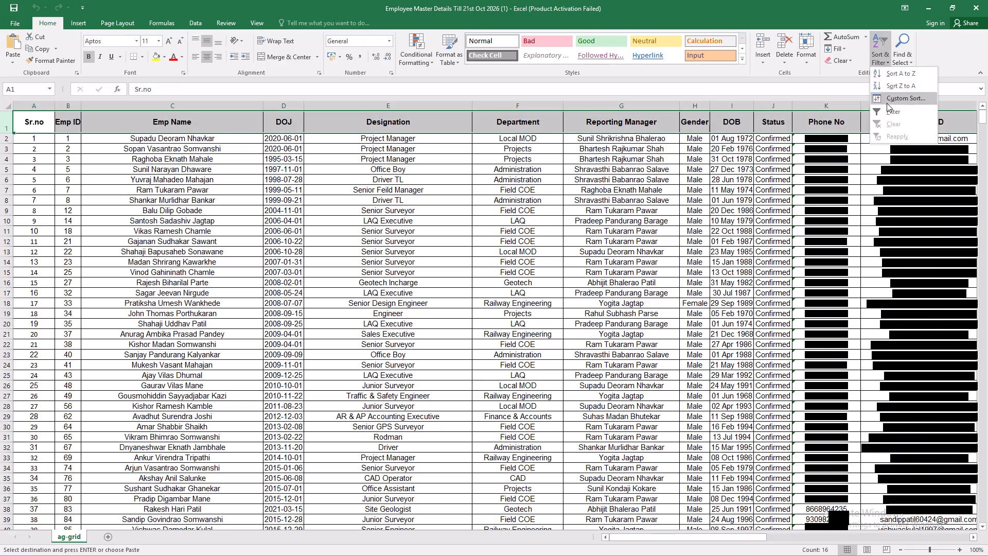
click(887, 113)
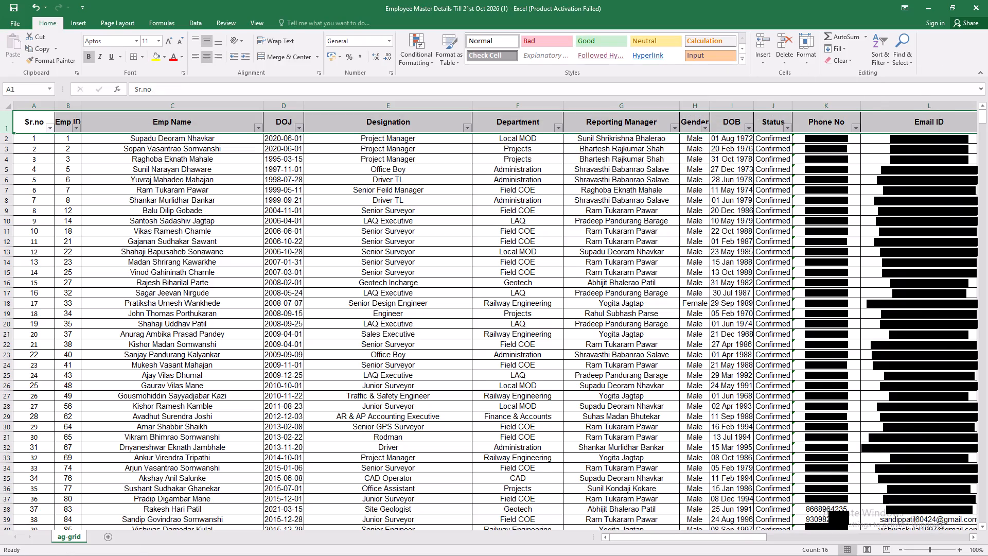
click(74, 127)
click(30, 224)
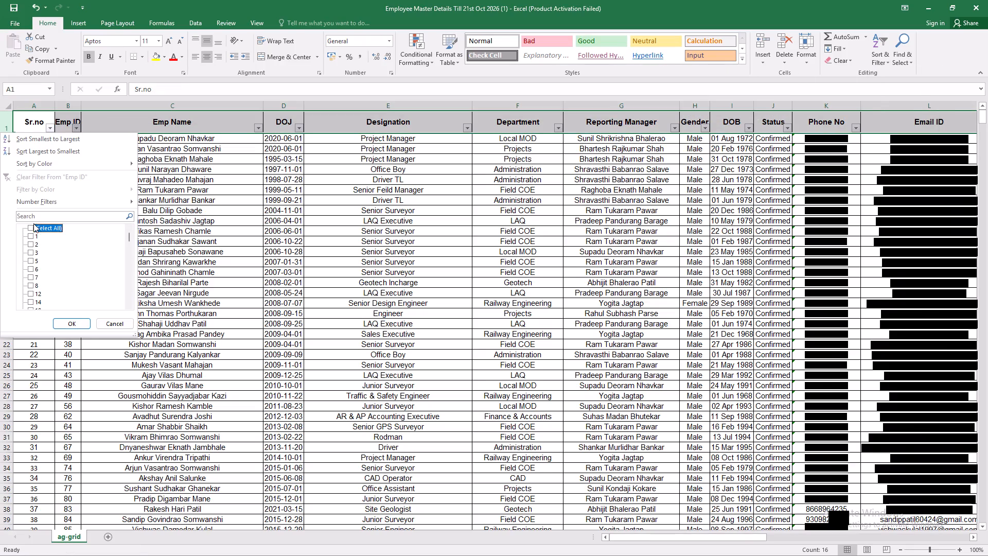
click(38, 217)
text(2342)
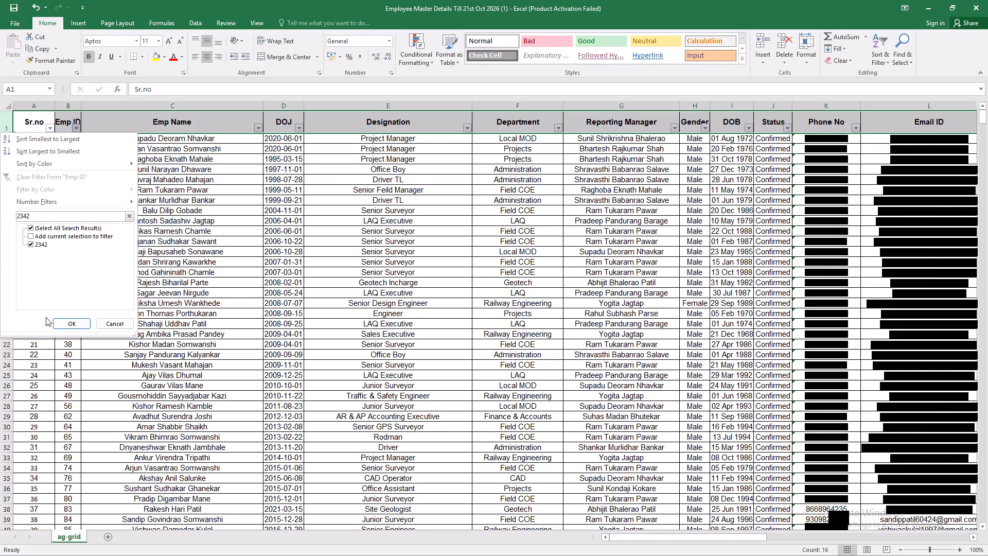
click(65, 323)
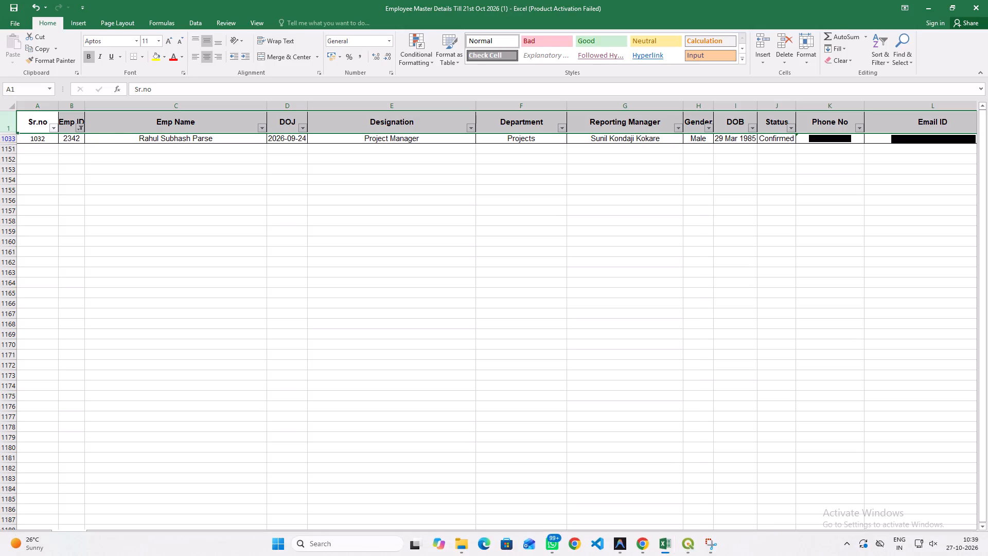
Glance at the PMS hierarchy, then reset the employee master's Emp ID filter to include all employees.
click(643, 545)
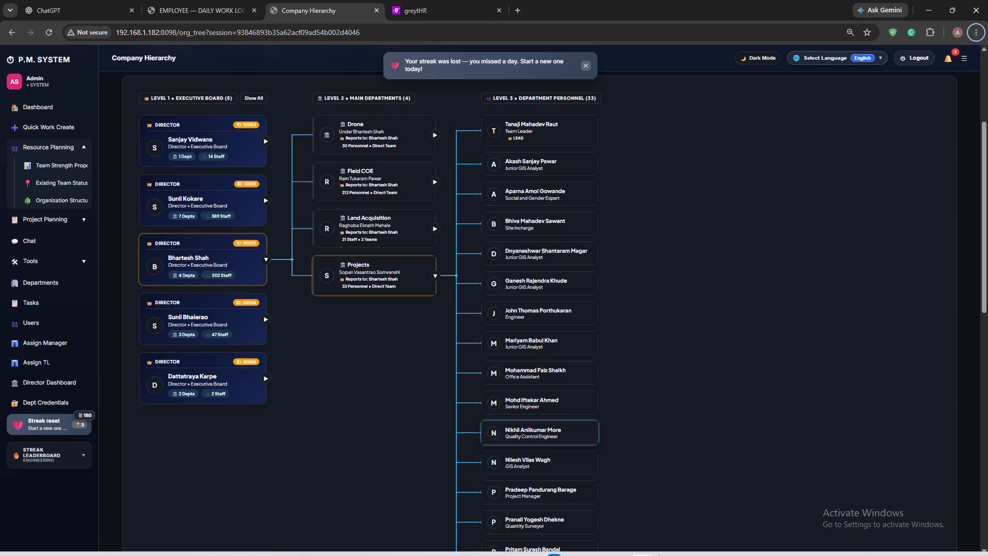
click(663, 550)
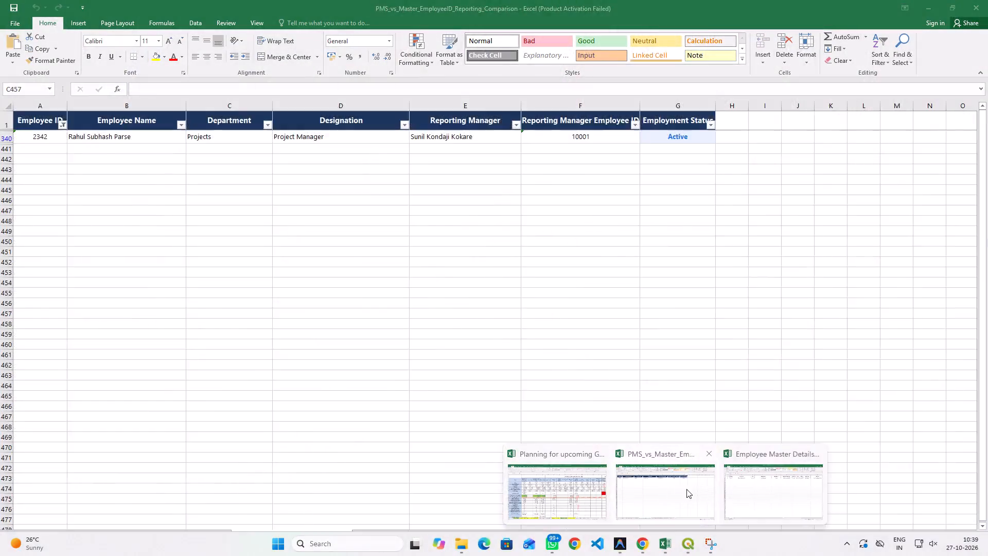
click(751, 489)
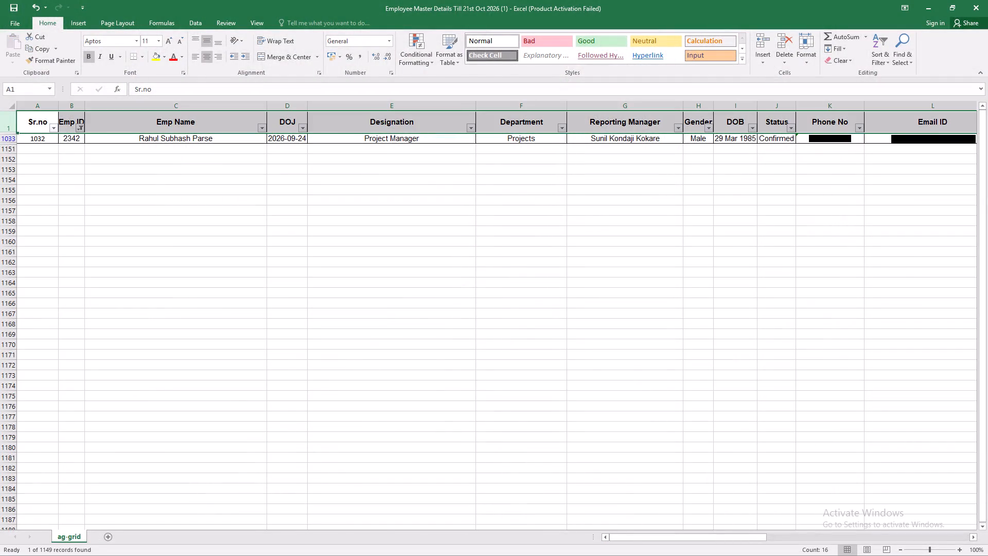
click(77, 130)
click(33, 227)
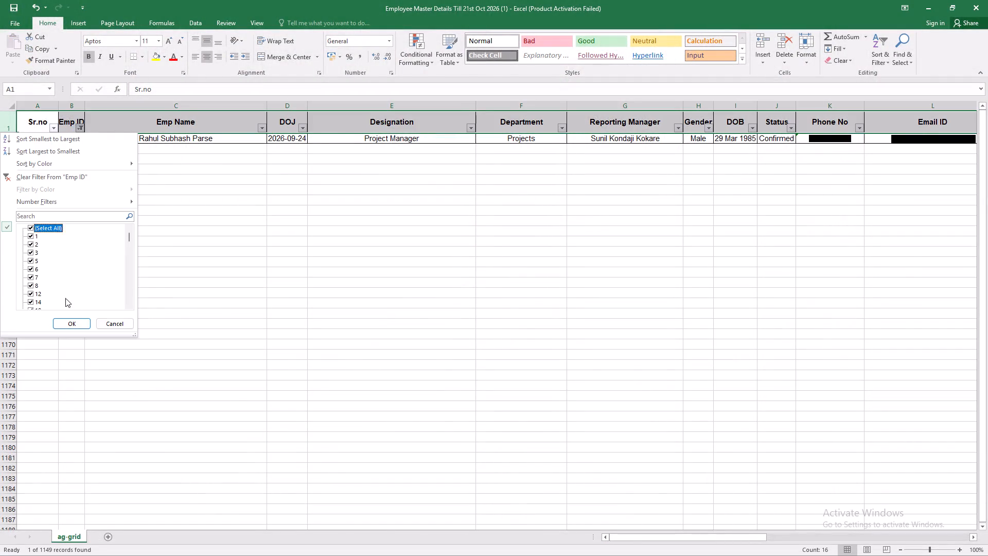
click(72, 325)
scroll(220, 270, down, 2)
scroll(102, 222, up, 4)
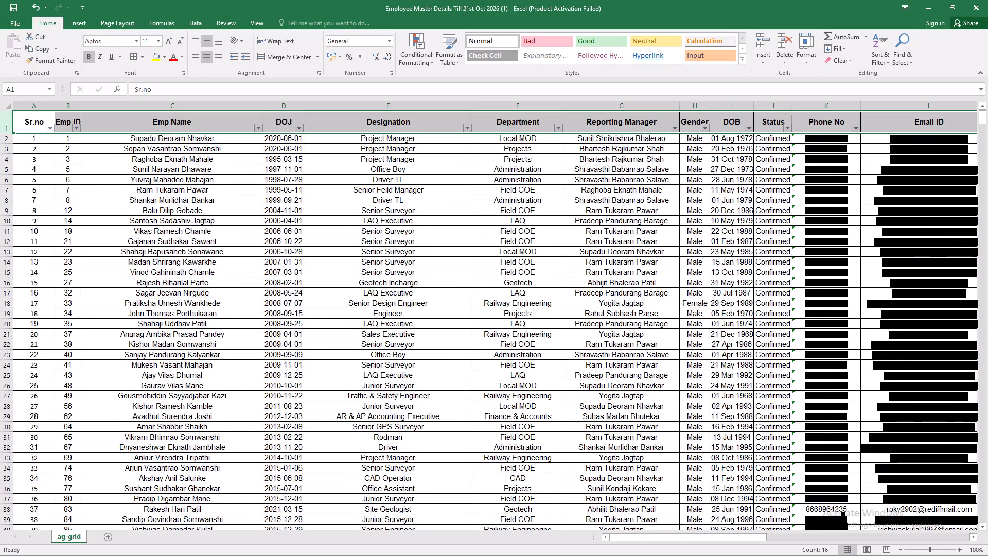
scroll(98, 215, up, 1)
Filter the employee master's Emp ID column by the search term 425, keeping all matching IDs.
click(78, 126)
click(27, 226)
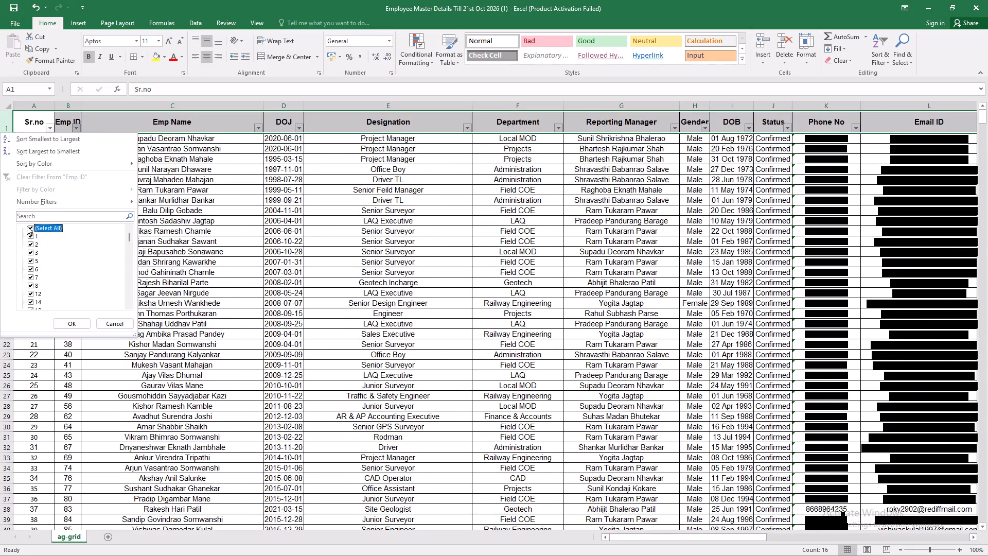
click(31, 226)
click(31, 220)
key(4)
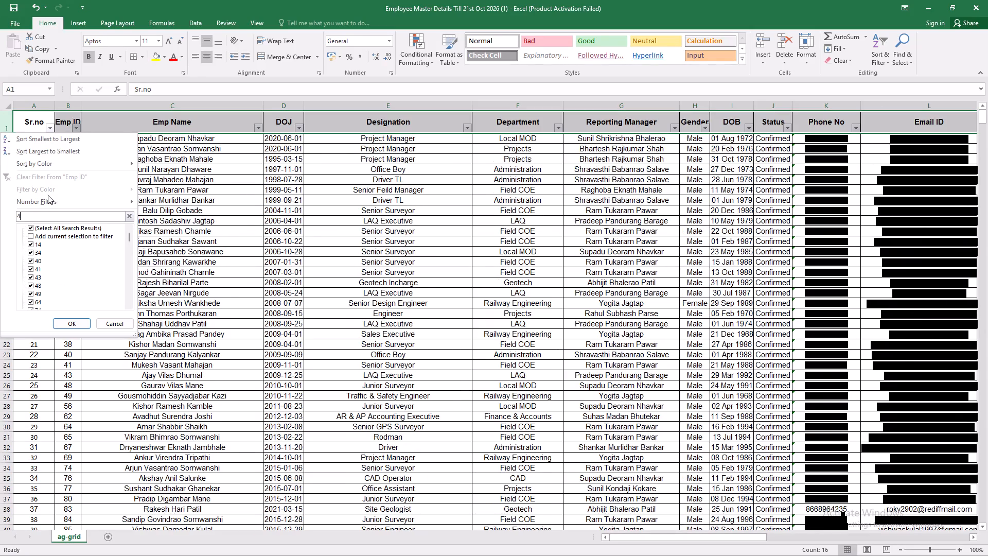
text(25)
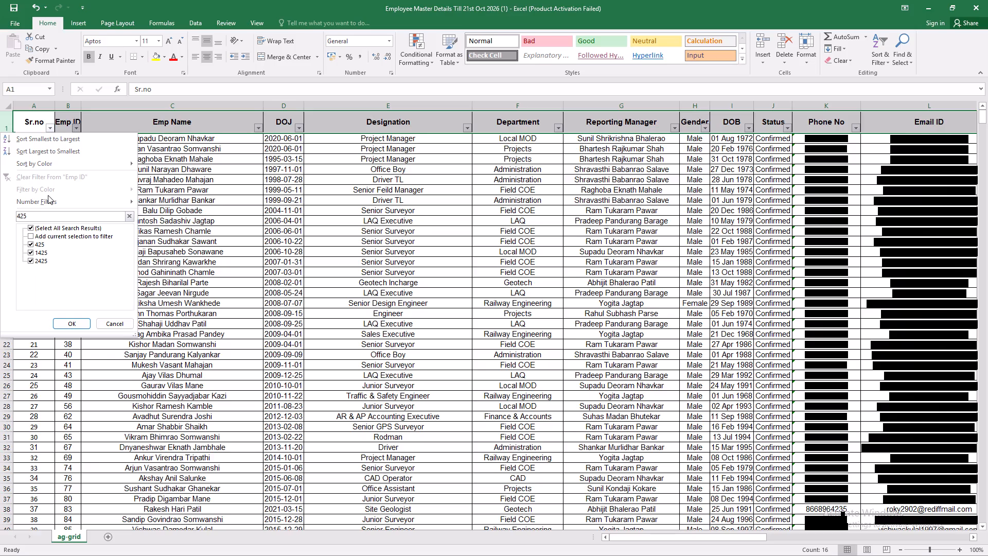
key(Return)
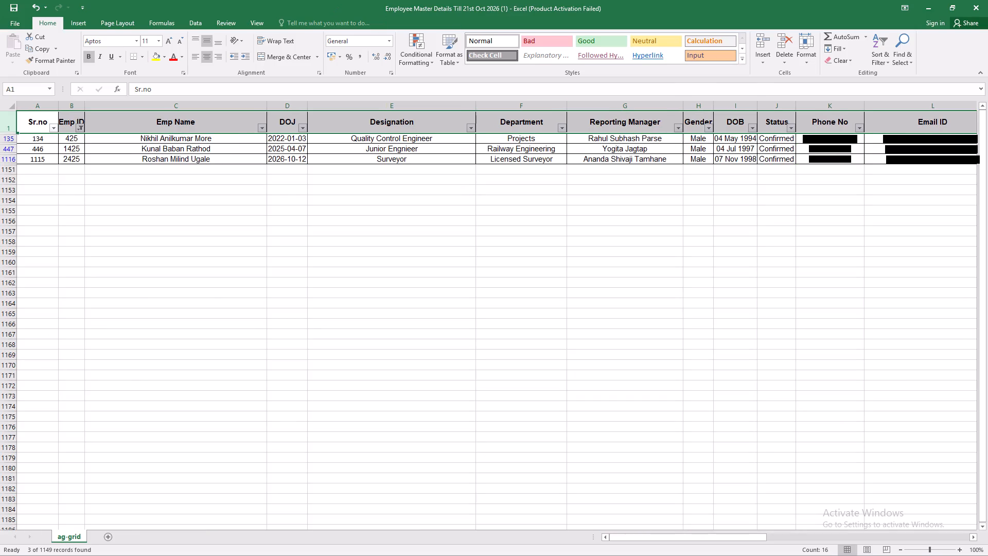
click(7, 136)
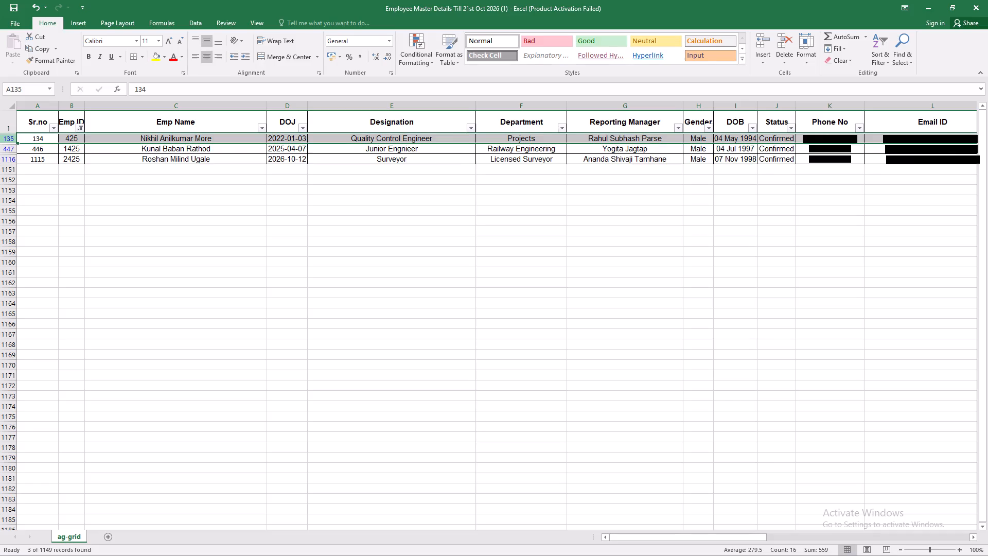
key(alt+Tab)
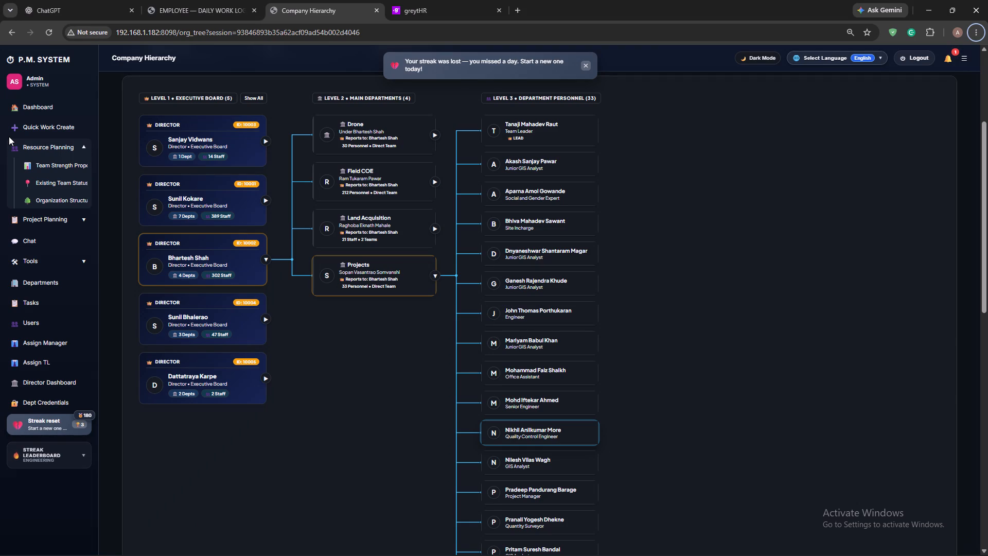
key(alt+Tab)
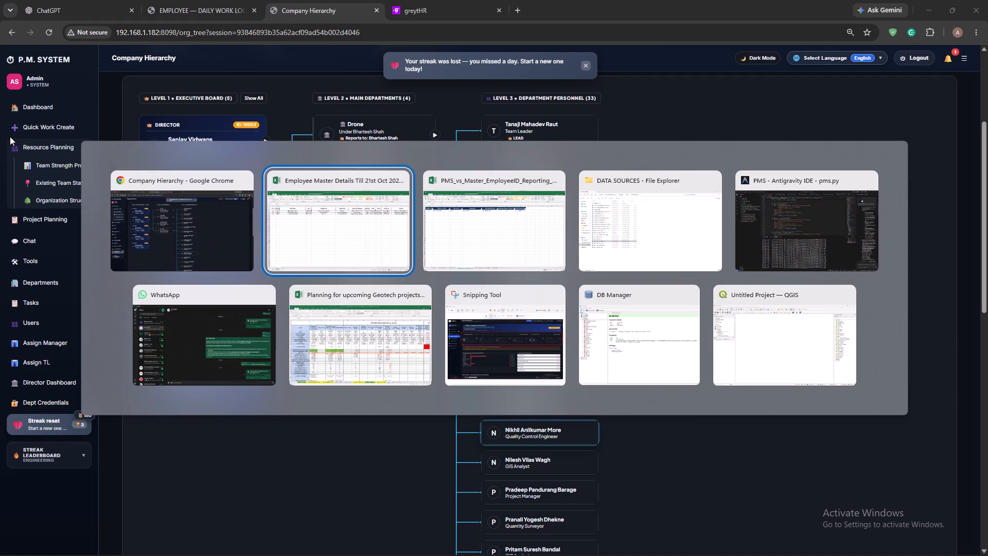
key(alt+Tab)
key(alt+Tab)
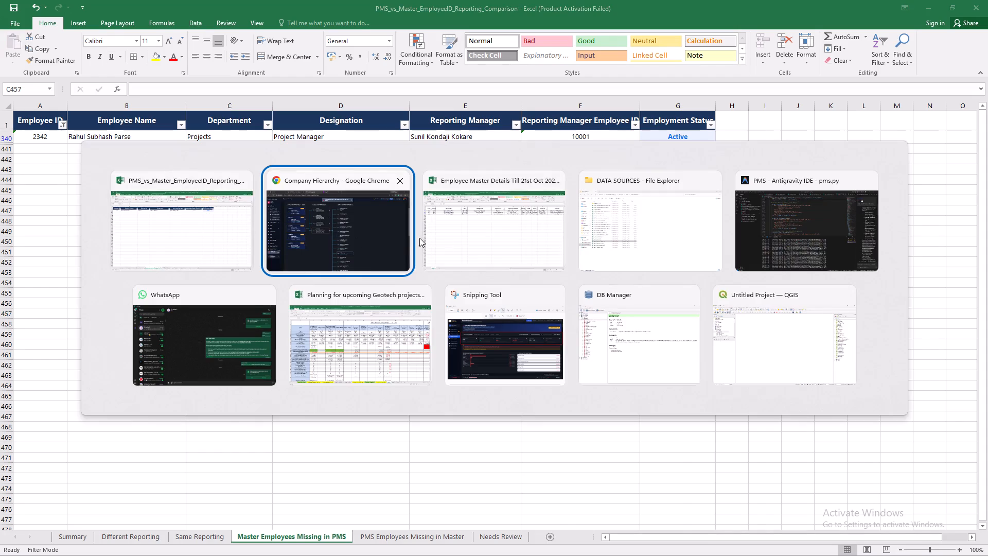
alt+click(461, 238)
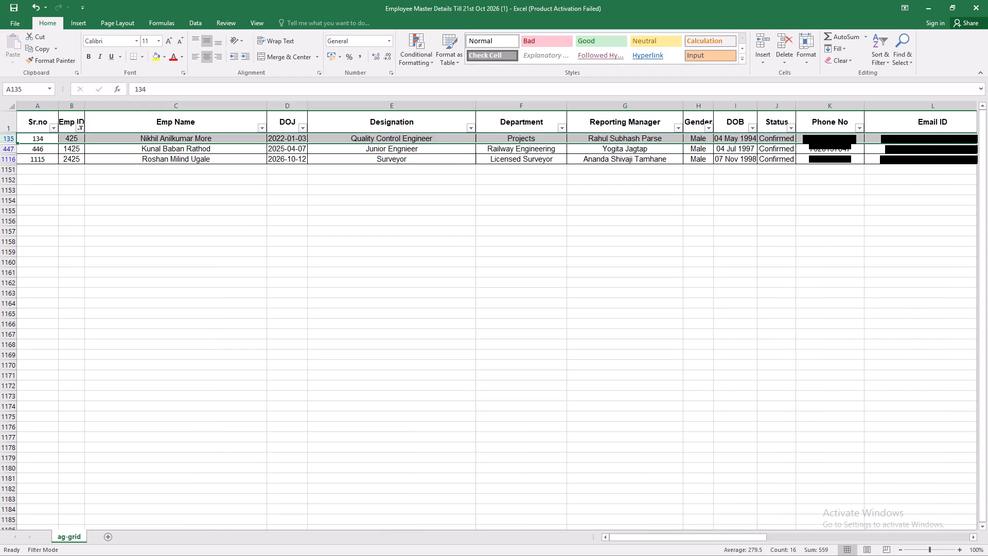
click(625, 192)
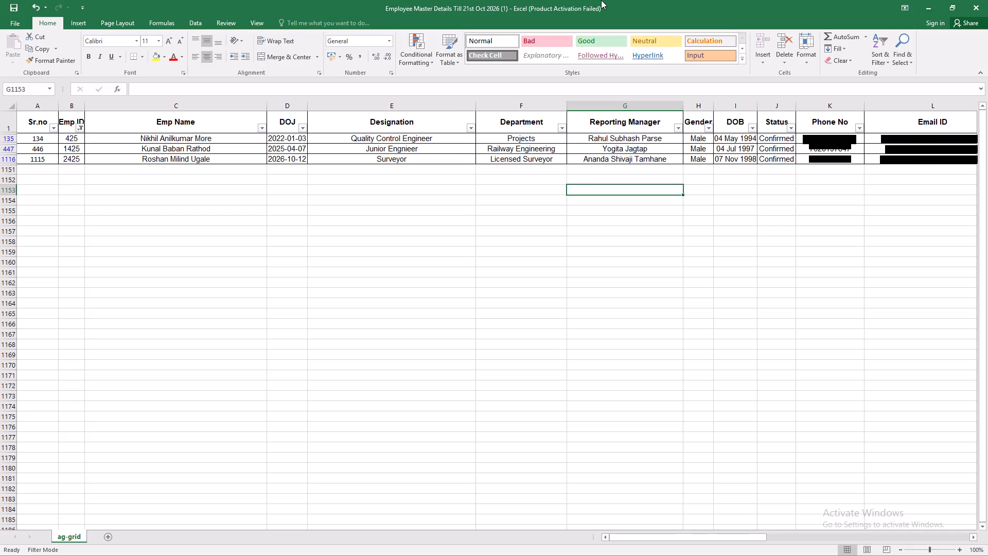
key(alt+Tab)
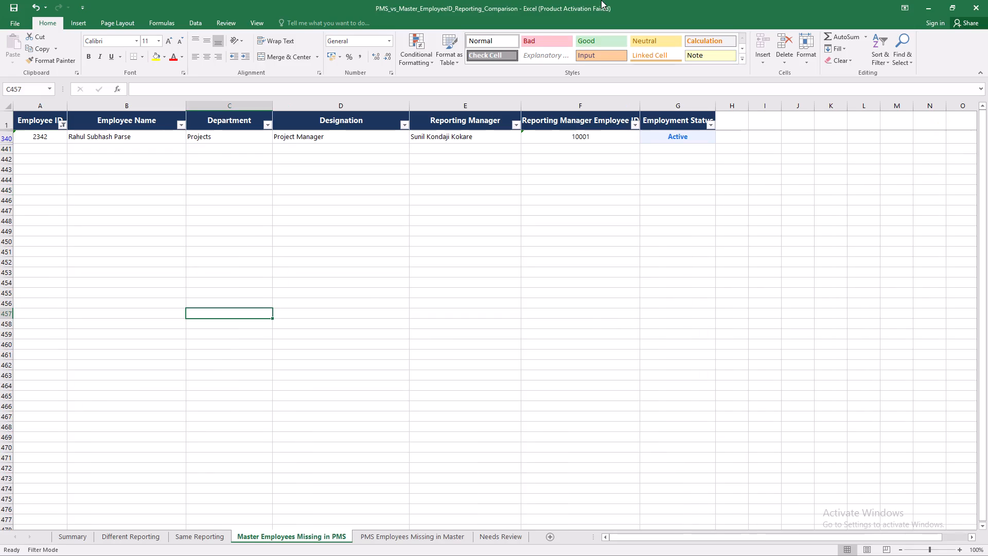
key(alt+Tab)
key(alt+Tab)
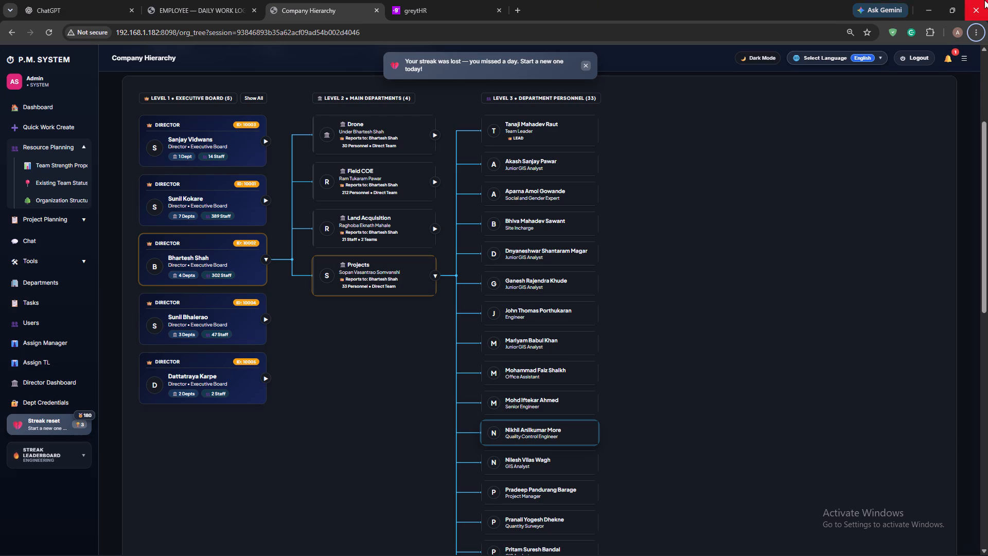
click(513, 423)
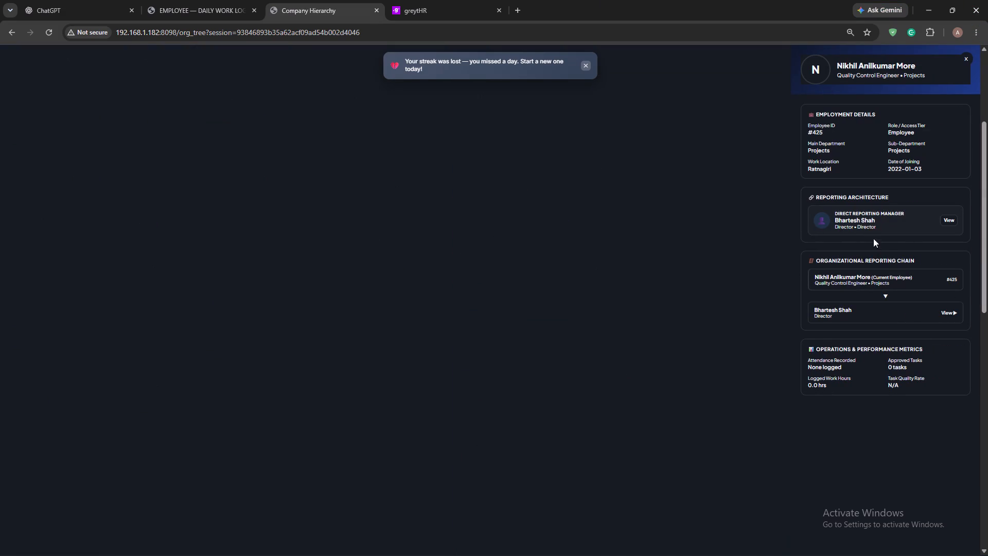
click(886, 296)
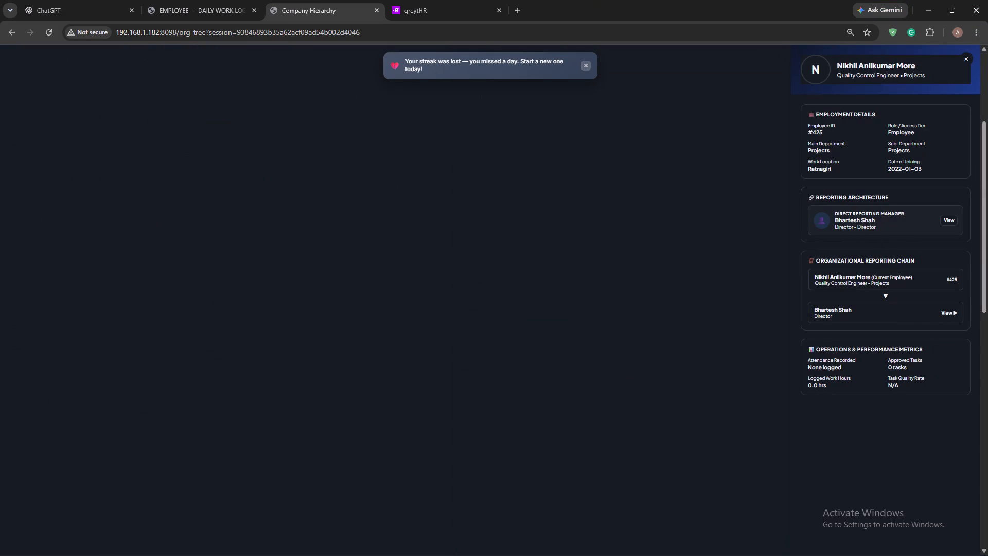
click(886, 293)
click(962, 60)
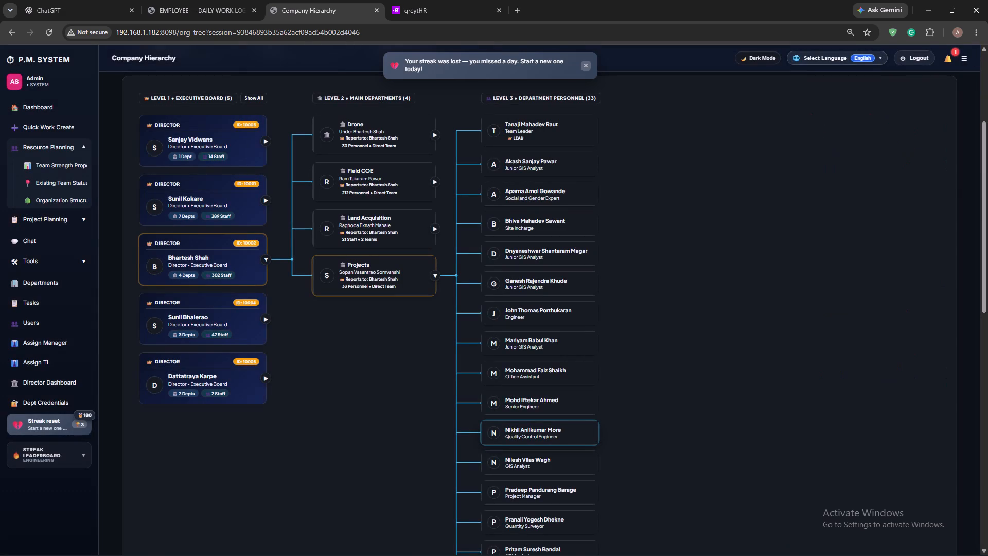
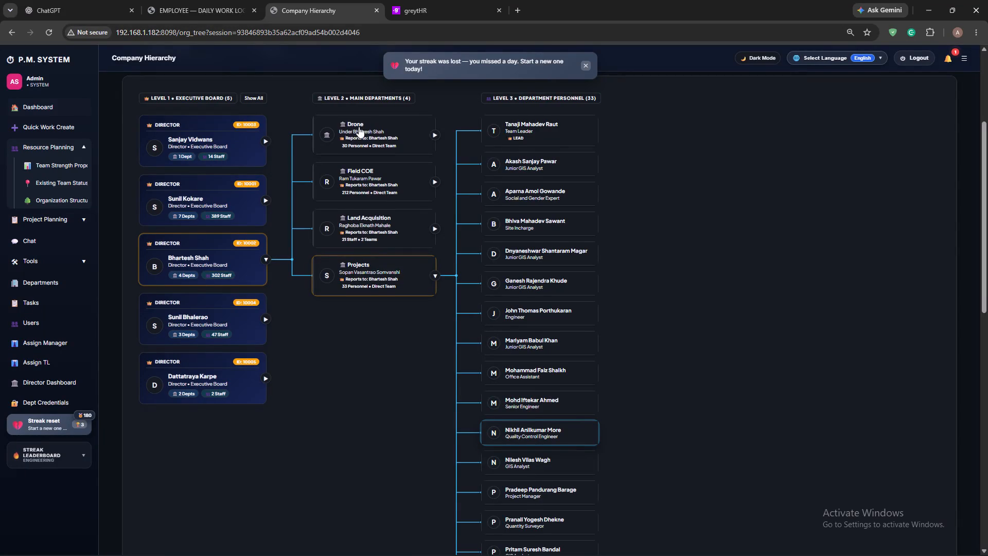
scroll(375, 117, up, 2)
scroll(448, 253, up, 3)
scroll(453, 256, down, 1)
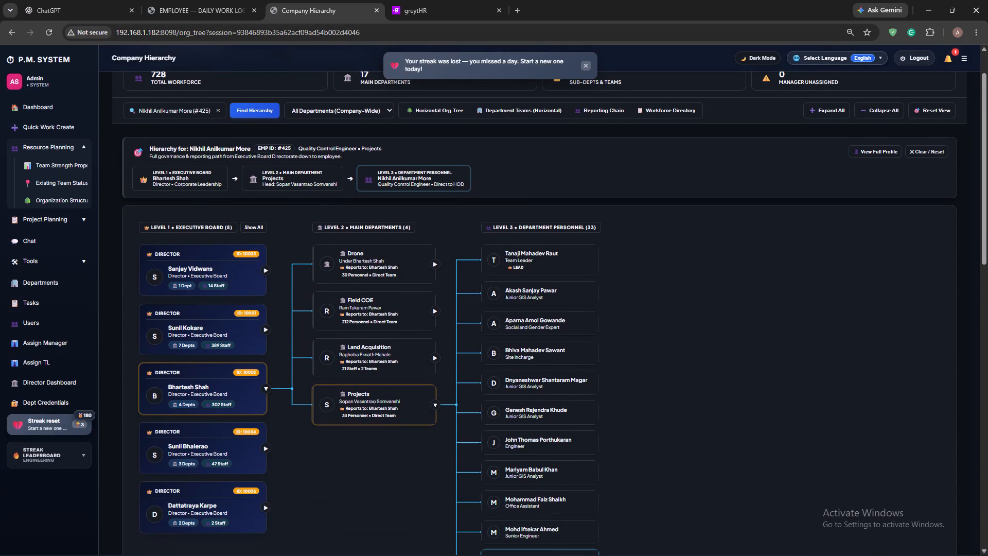
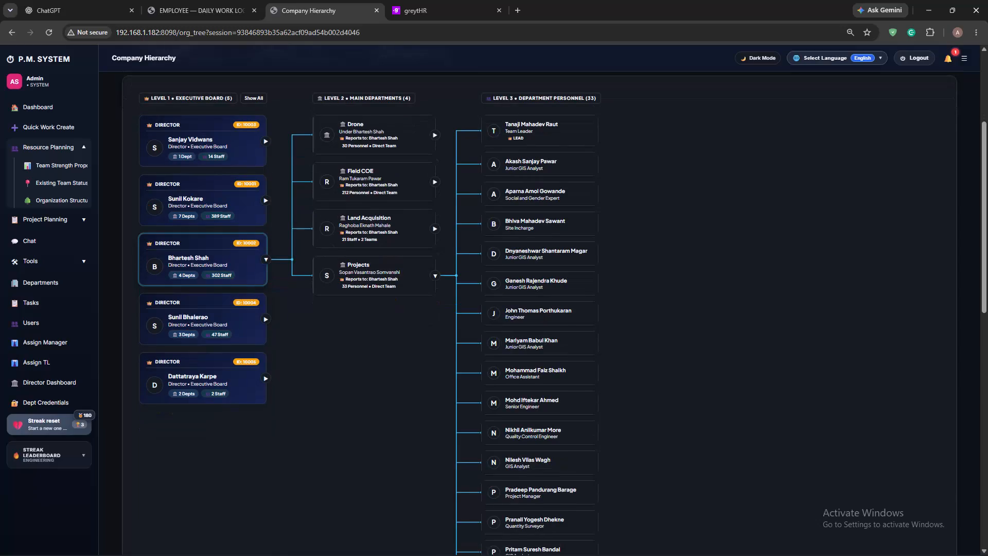
Collapse the Projects department's personnel list in the company hierarchy and review the main departments under the selected director.
click(433, 277)
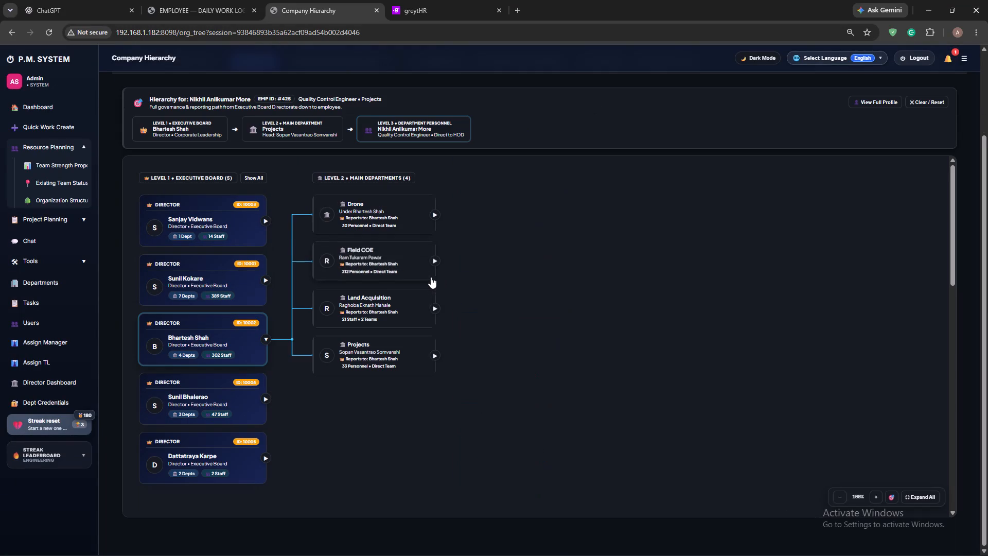
scroll(276, 385, down, 1)
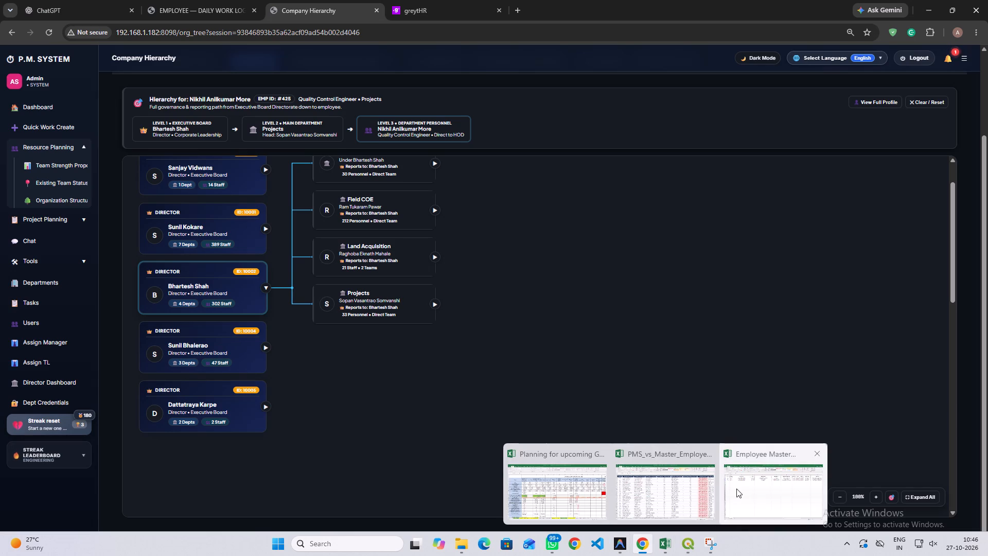
click(736, 489)
scroll(290, 258, up, 7)
scroll(217, 230, up, 4)
scroll(263, 244, down, 2)
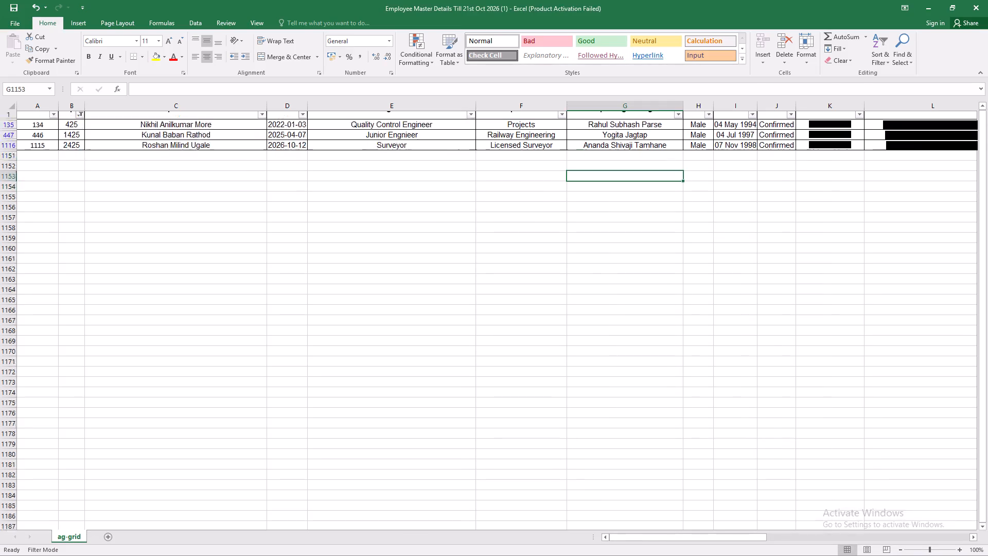
scroll(266, 246, up, 4)
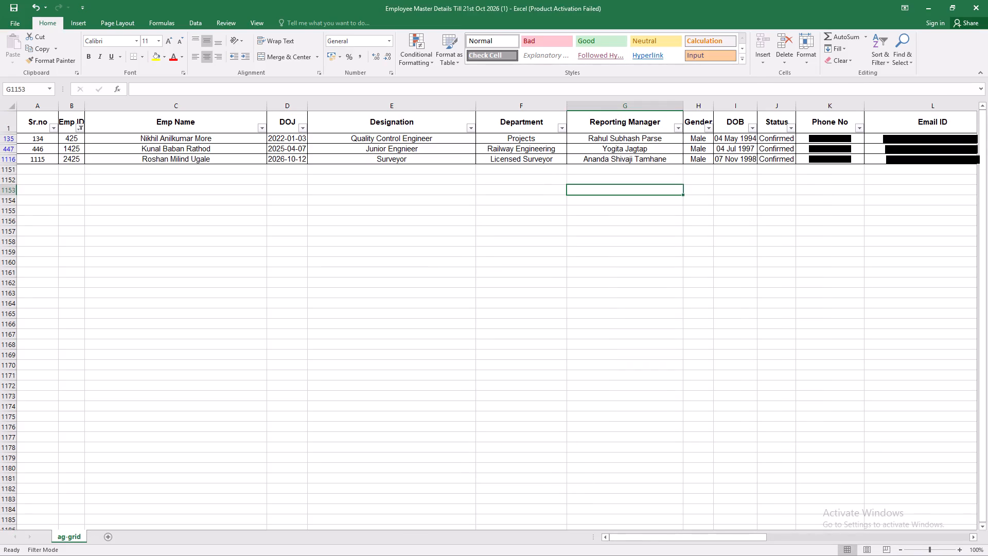
scroll(646, 403, up, 4)
click(681, 128)
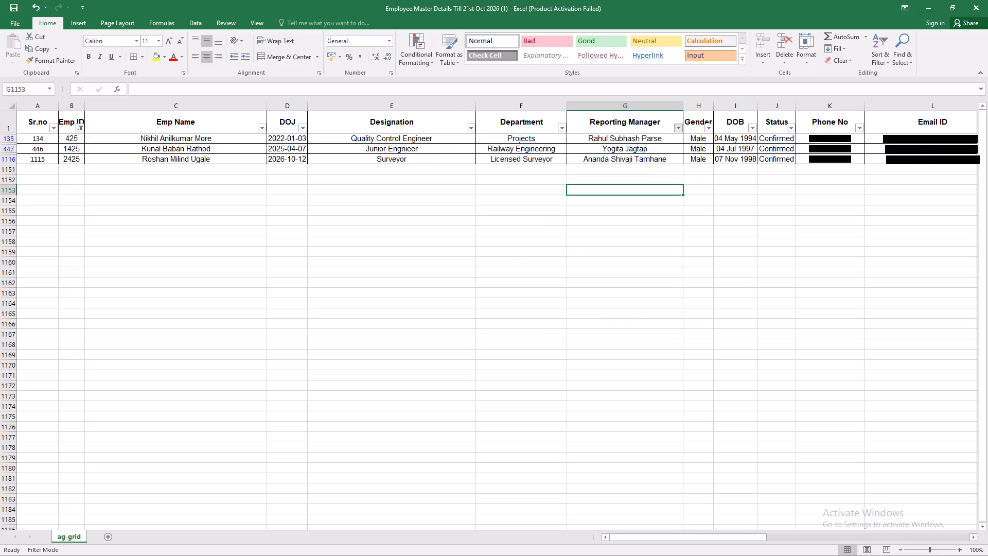
click(452, 229)
Show all Emp IDs again on the ag-grid sheet and look through the employees' departments and reporting managers.
click(80, 127)
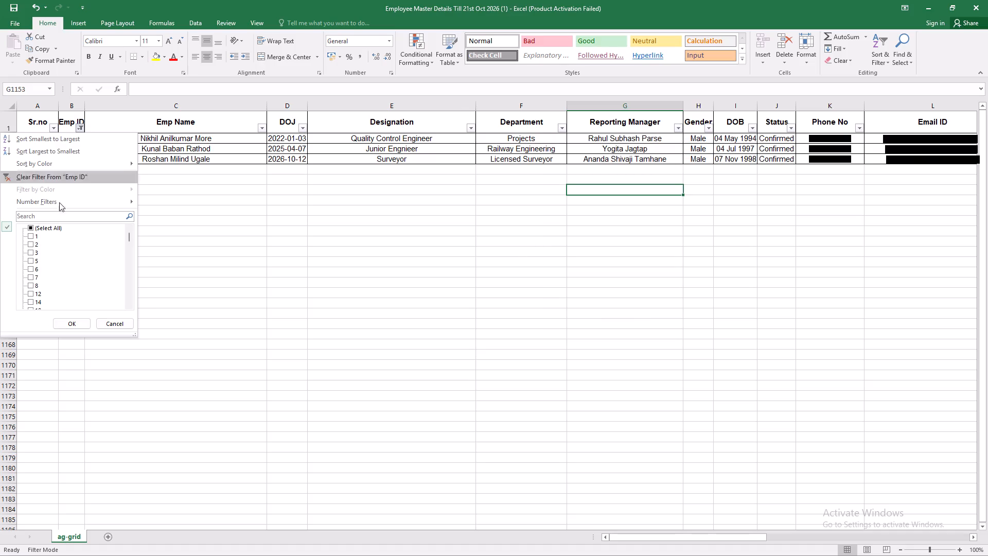
click(49, 229)
click(65, 325)
scroll(198, 202, down, 1)
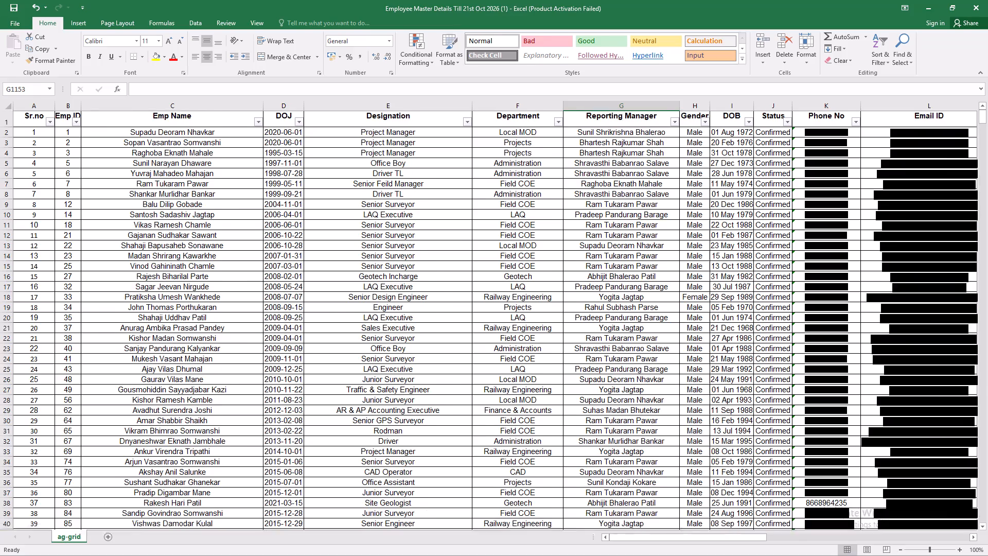
scroll(207, 203, down, 2)
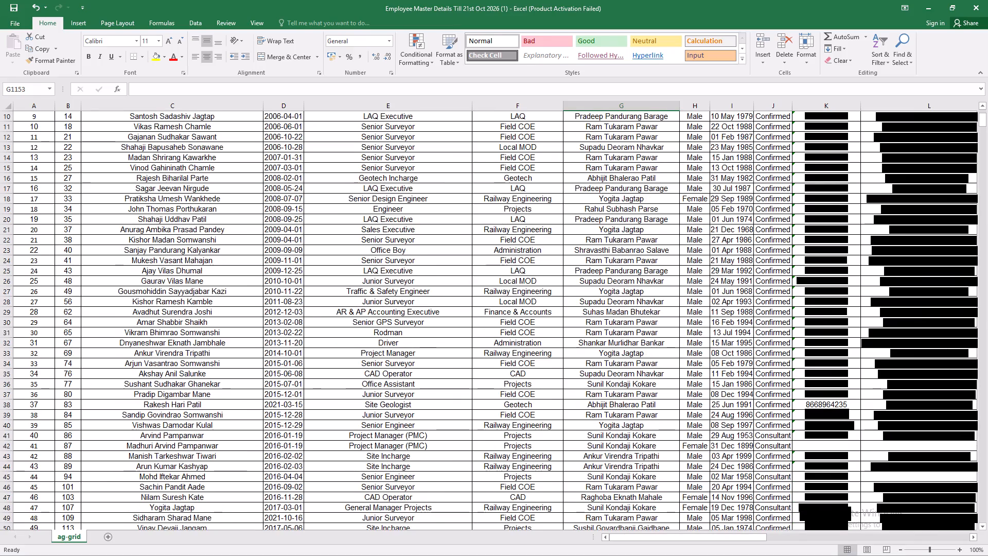
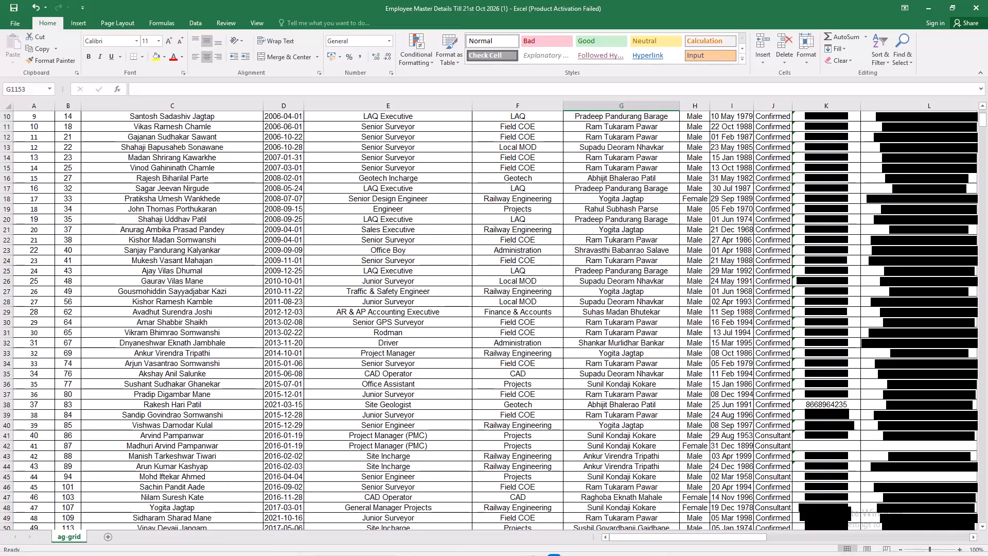
Examine the designations, departments and reporting managers of the employees in the first rows of the unfiltered employee master.
scroll(629, 387, down, 2)
scroll(630, 382, up, 8)
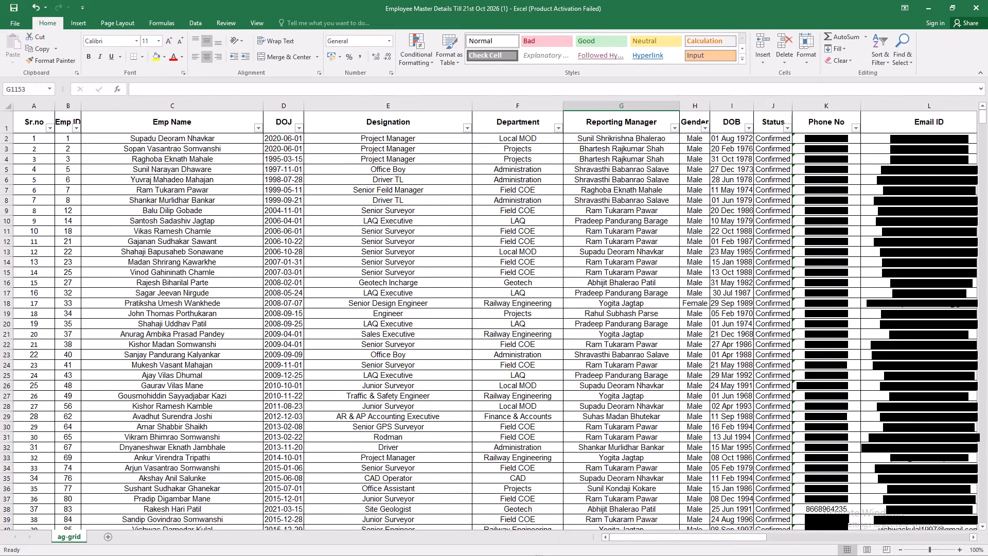
scroll(552, 510, up, 1)
scroll(175, 448, down, 1)
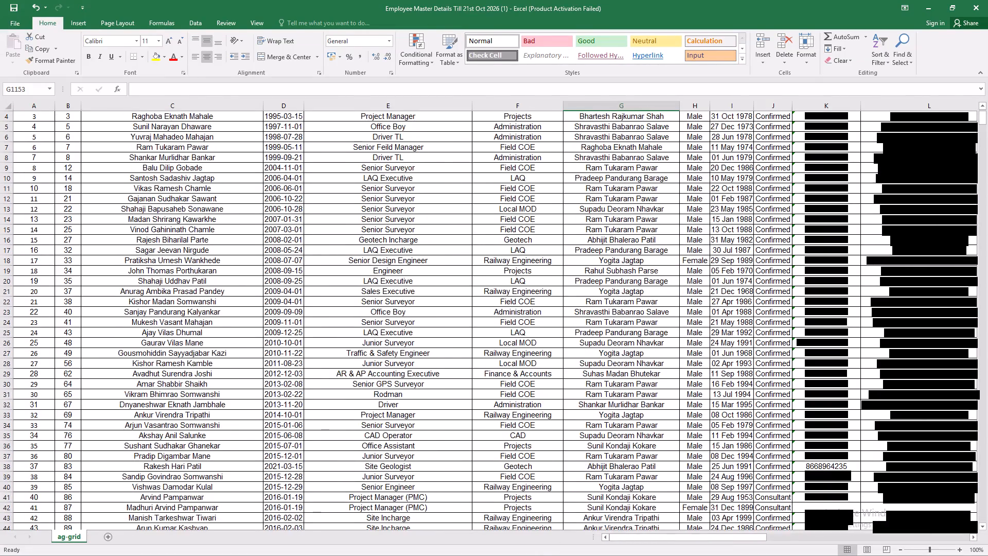
scroll(48, 381, up, 2)
scroll(133, 399, up, 3)
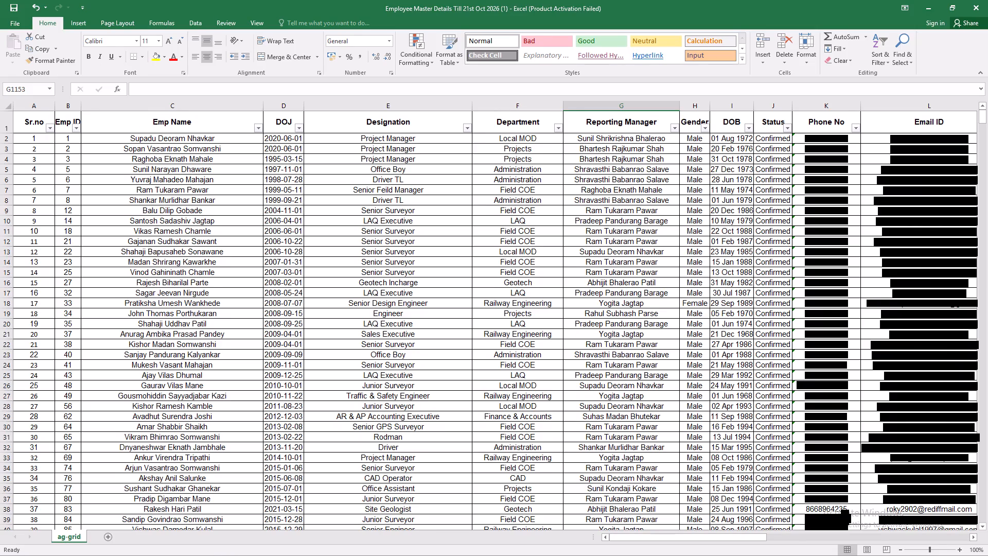
scroll(188, 382, down, 2)
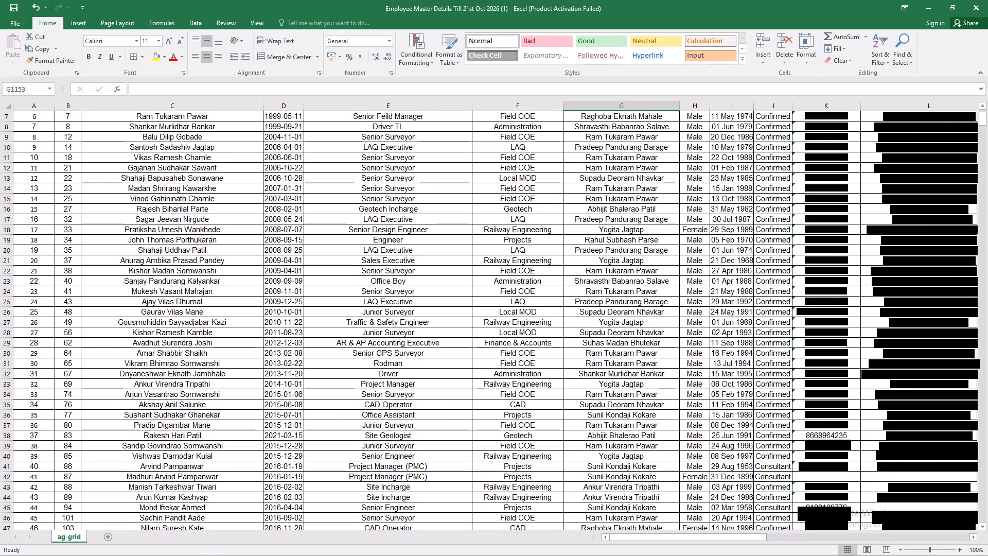
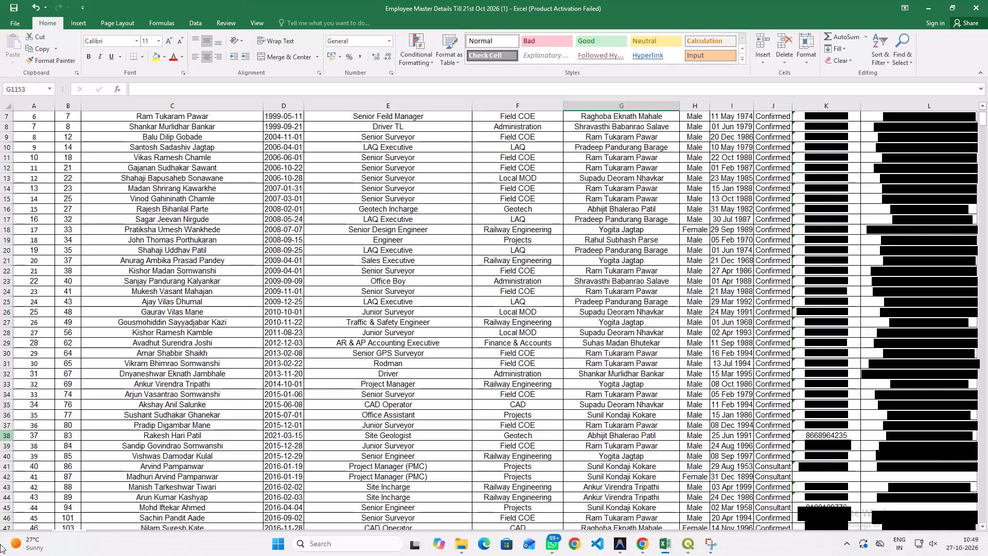
Examine the employee IDs and reporting managers in the employee master rows around IDs 37 to 48.
click(67, 306)
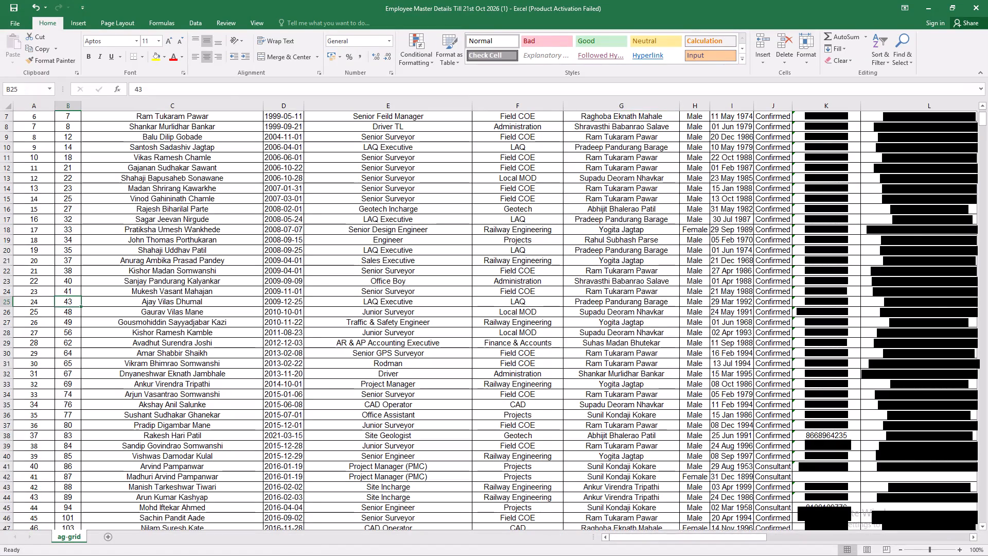
click(204, 276)
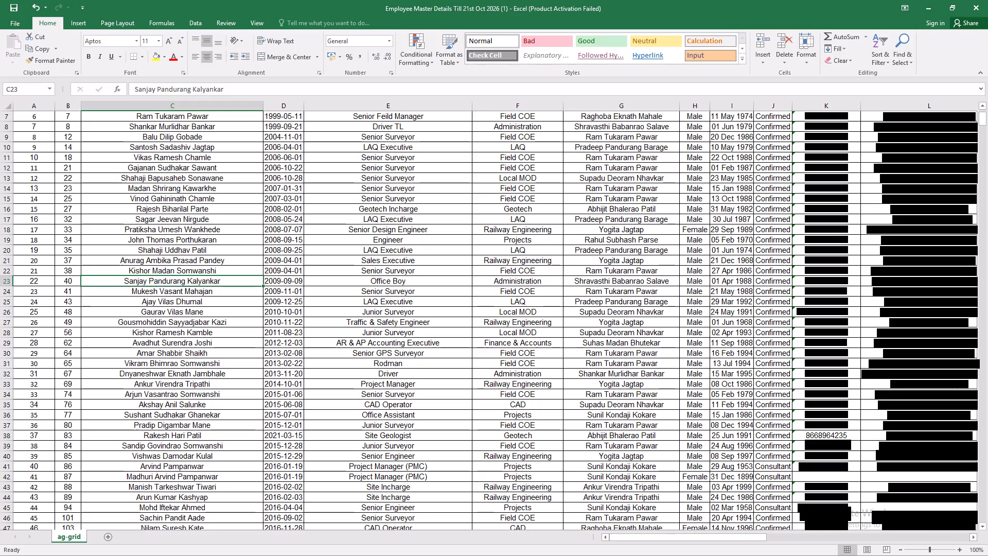
click(69, 281)
click(624, 260)
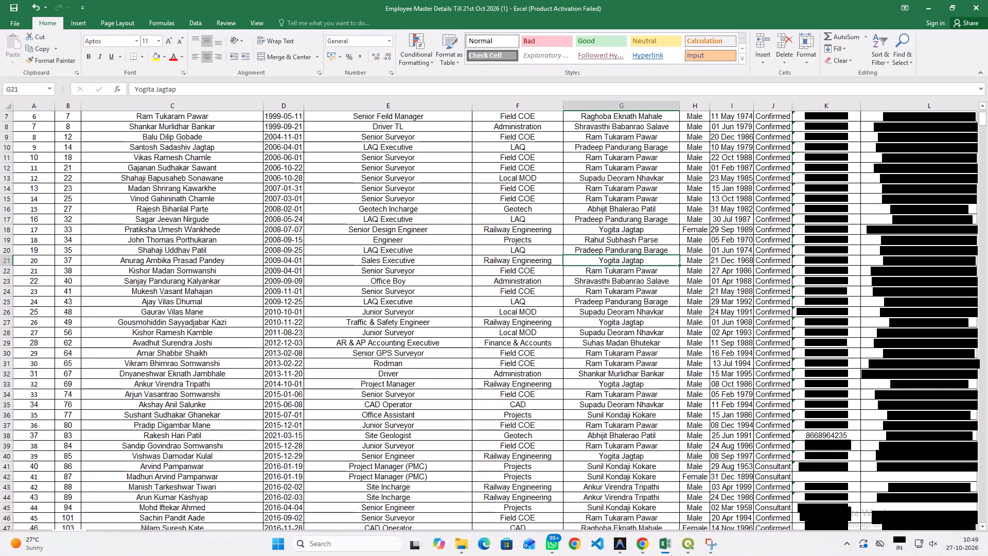
click(70, 292)
click(655, 312)
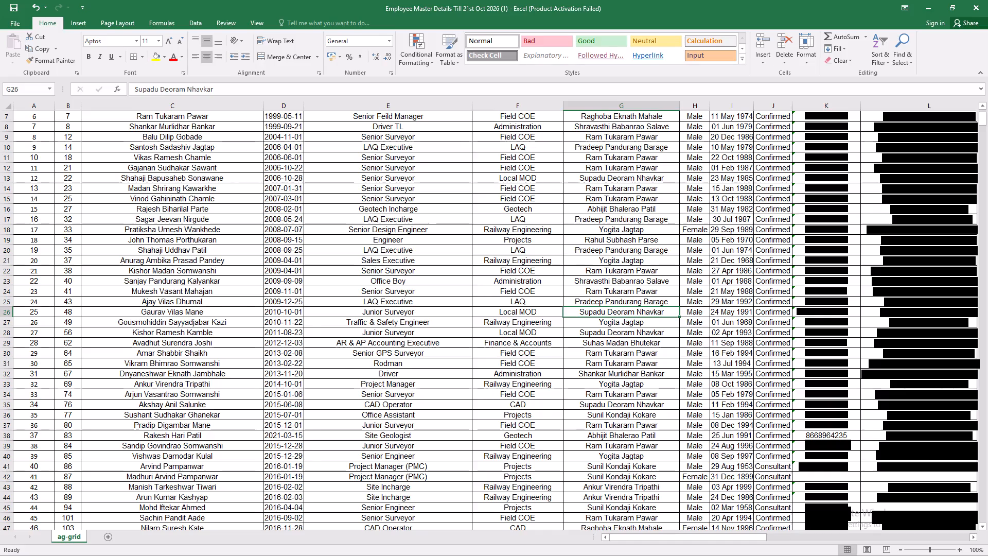
scroll(518, 262, up, 19)
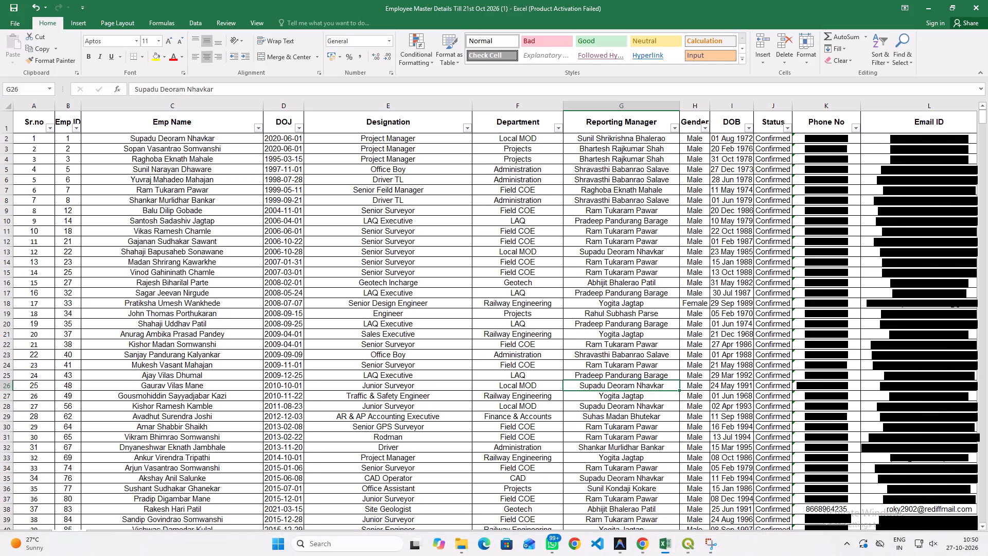
scroll(201, 252, down, 9)
scroll(202, 259, up, 10)
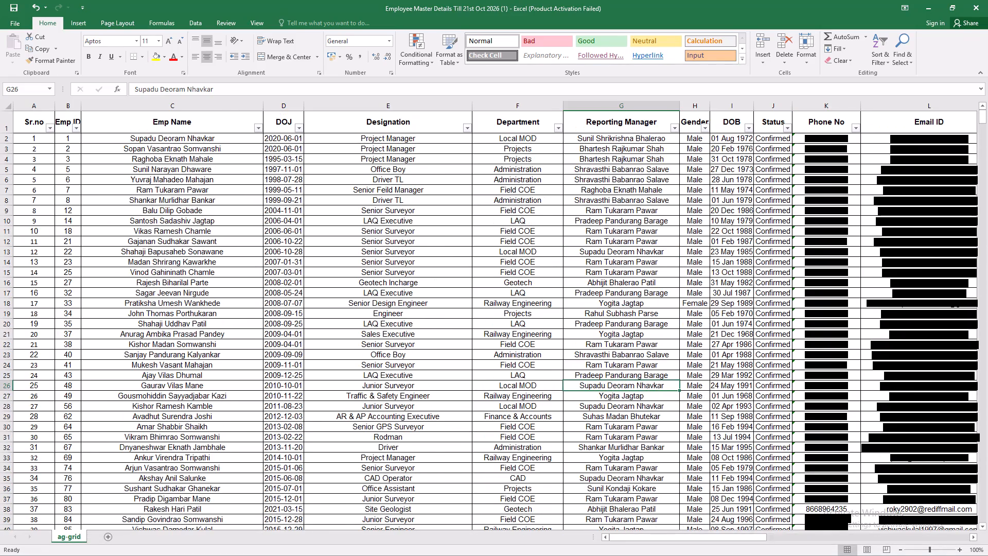
click(77, 126)
click(48, 229)
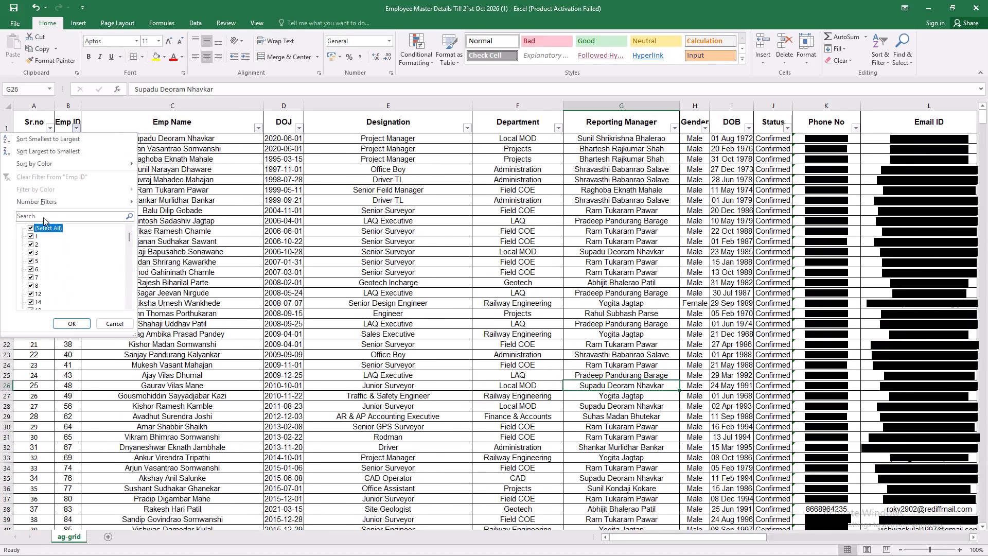
click(41, 211)
click(48, 214)
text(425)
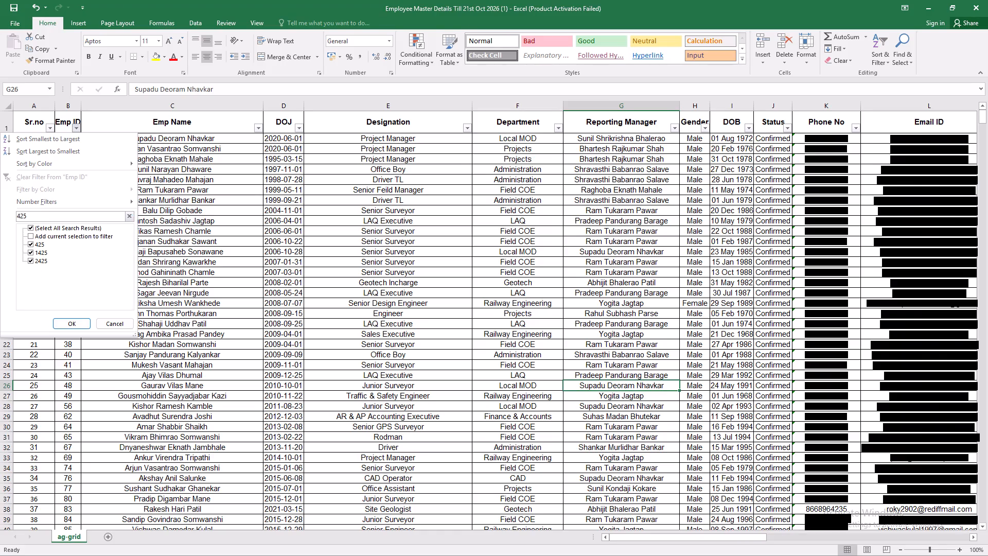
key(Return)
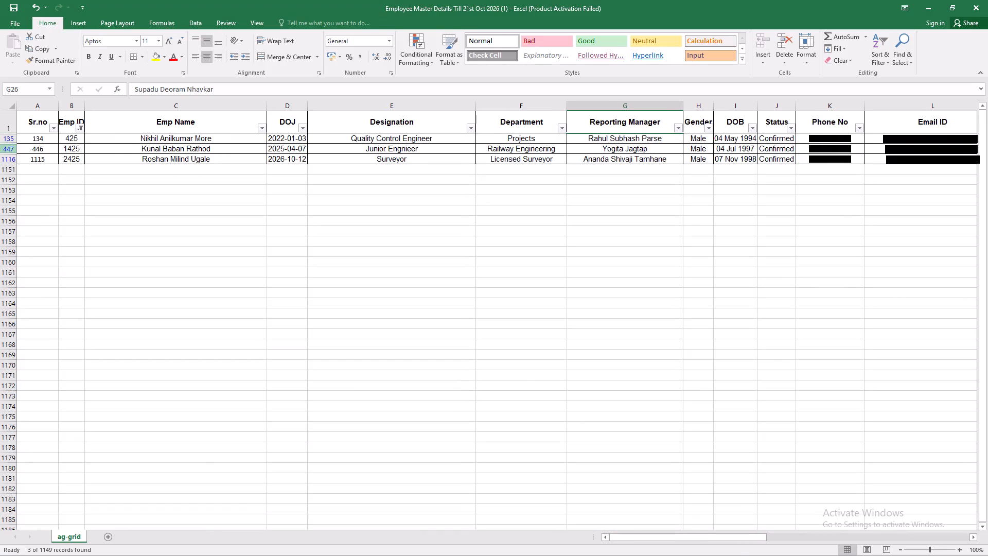
click(9, 139)
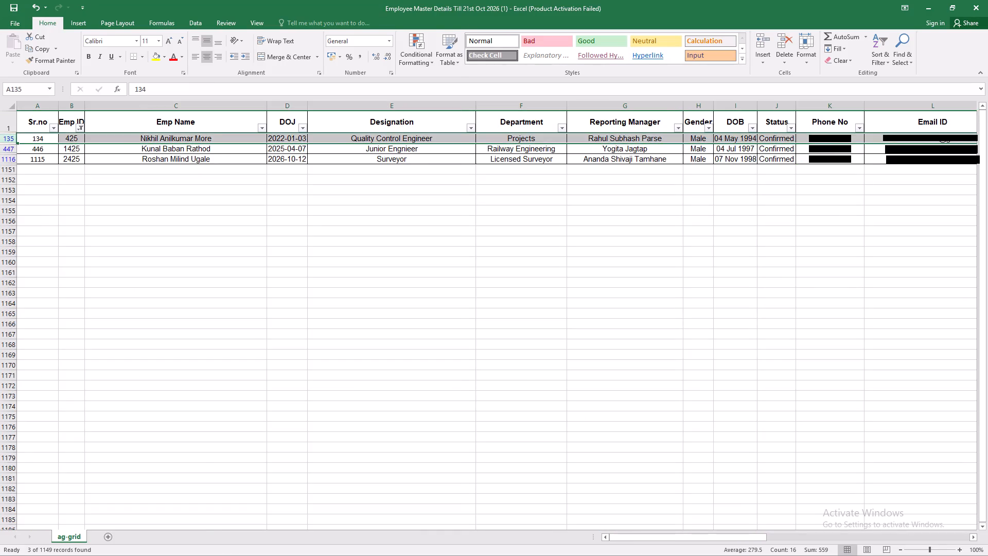
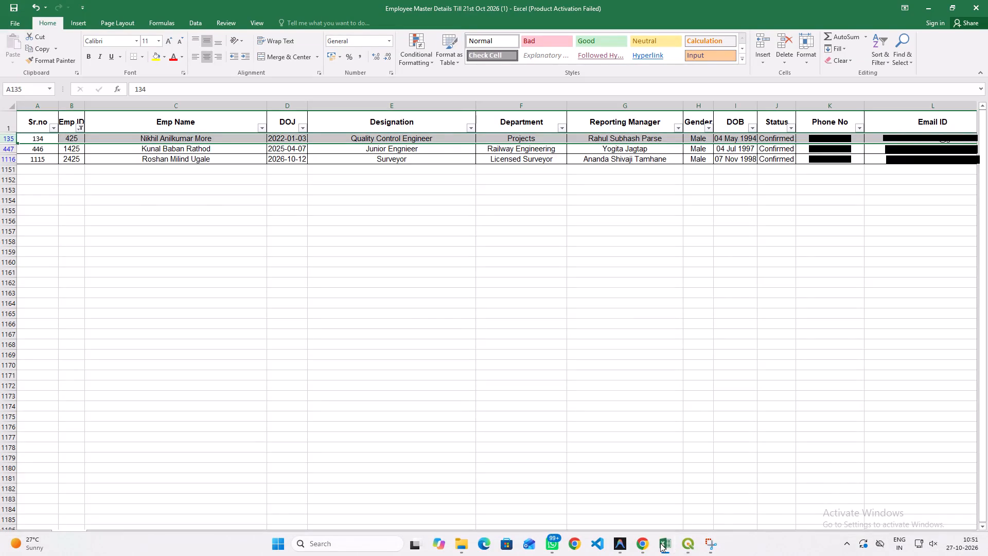
Switch to the PMS vs Master comparison workbook and view the Master Employees Missing in PMS sheet.
click(684, 506)
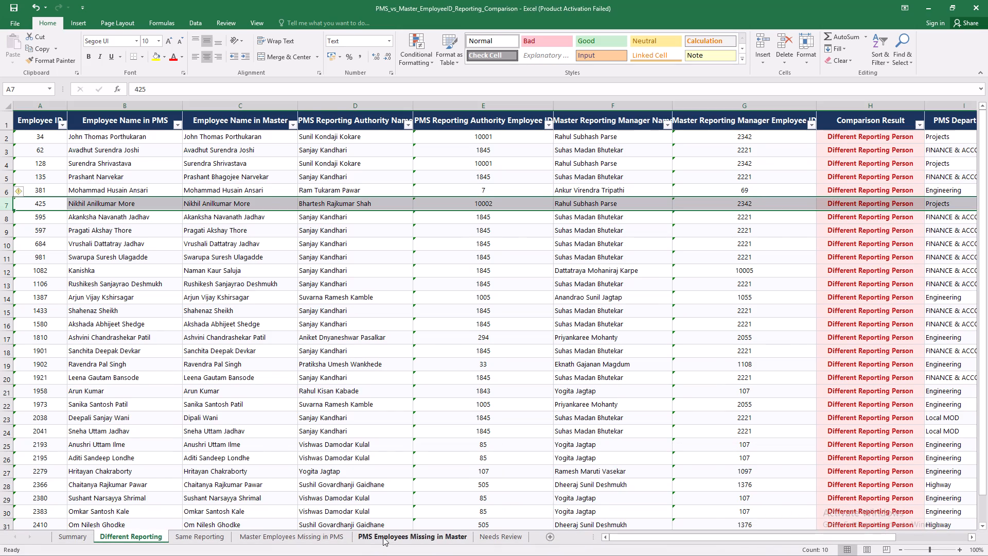
click(330, 537)
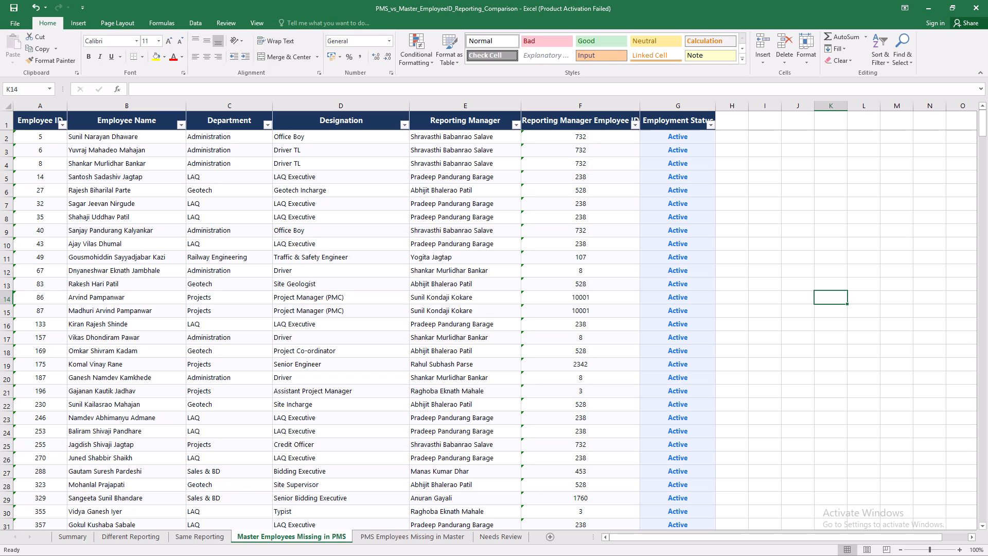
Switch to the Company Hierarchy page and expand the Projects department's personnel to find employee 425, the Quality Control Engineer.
key(alt+Tab)
key(alt+Tab)
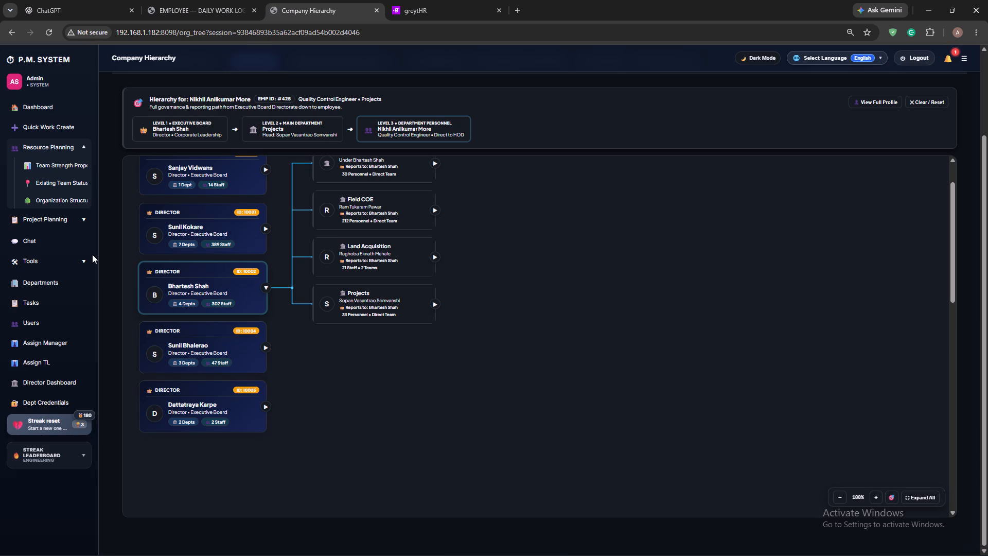
scroll(86, 190, up, 8)
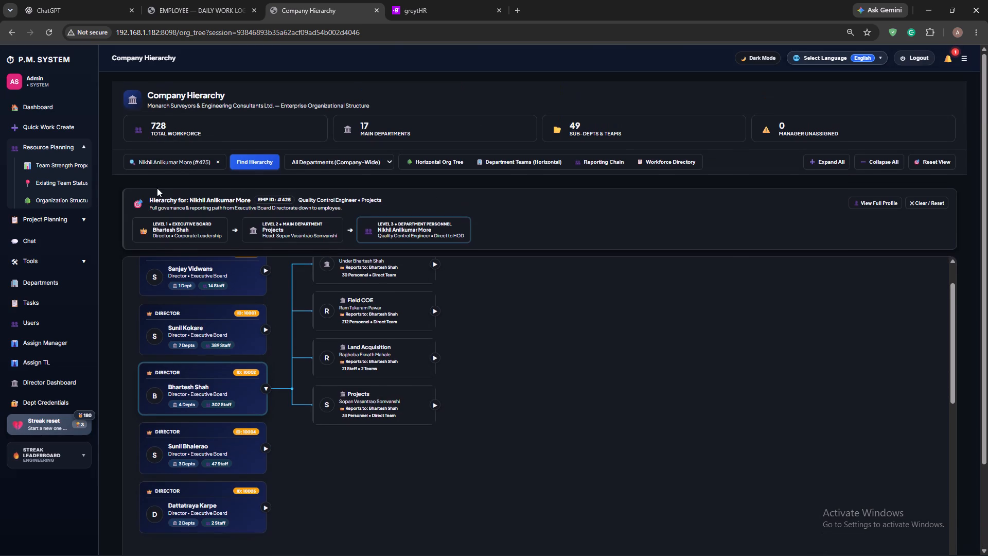
scroll(157, 188, up, 2)
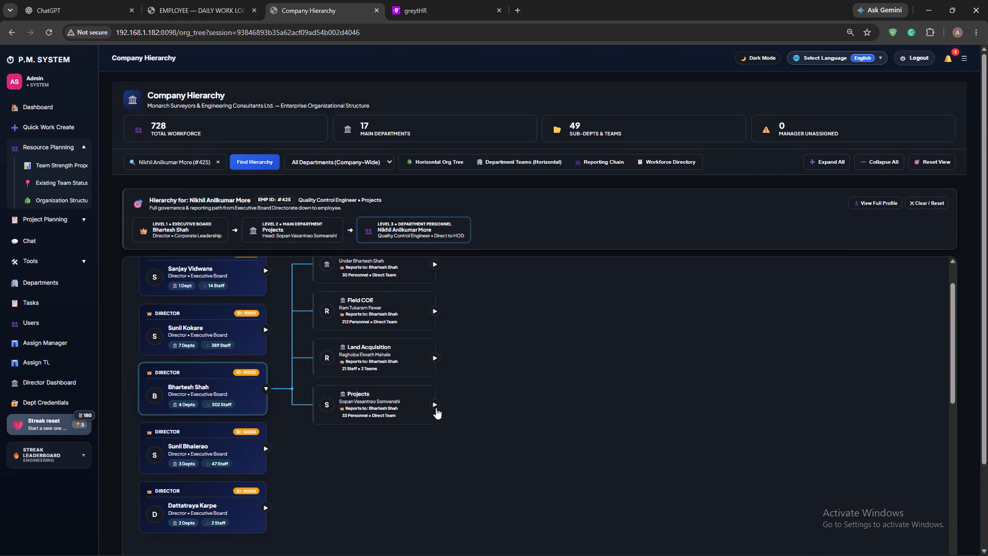
click(435, 408)
scroll(601, 380, down, 2)
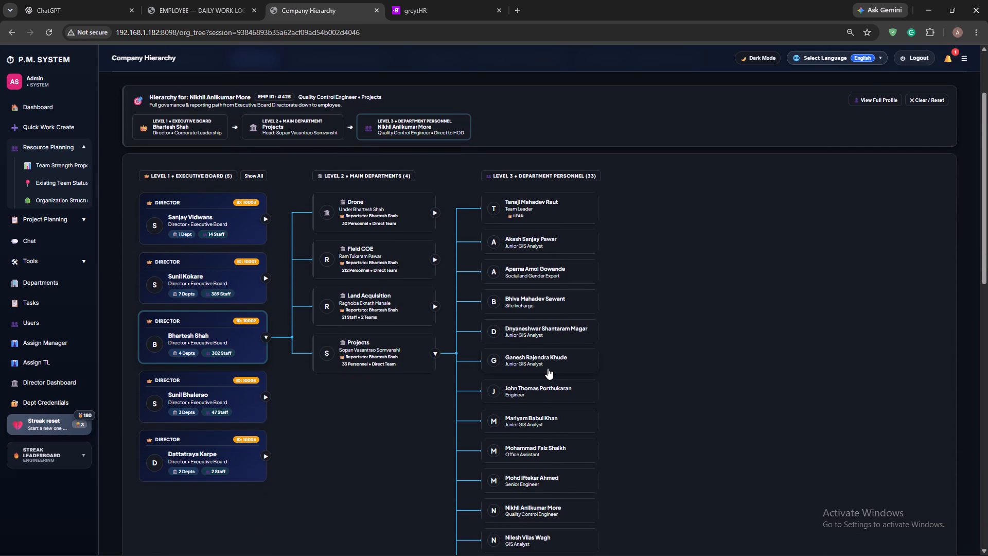
scroll(527, 424, down, 2)
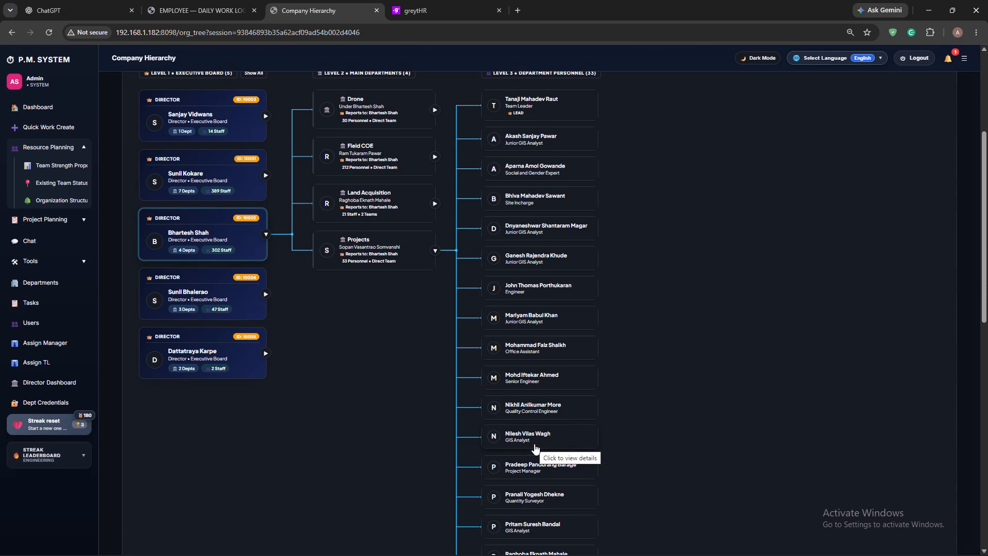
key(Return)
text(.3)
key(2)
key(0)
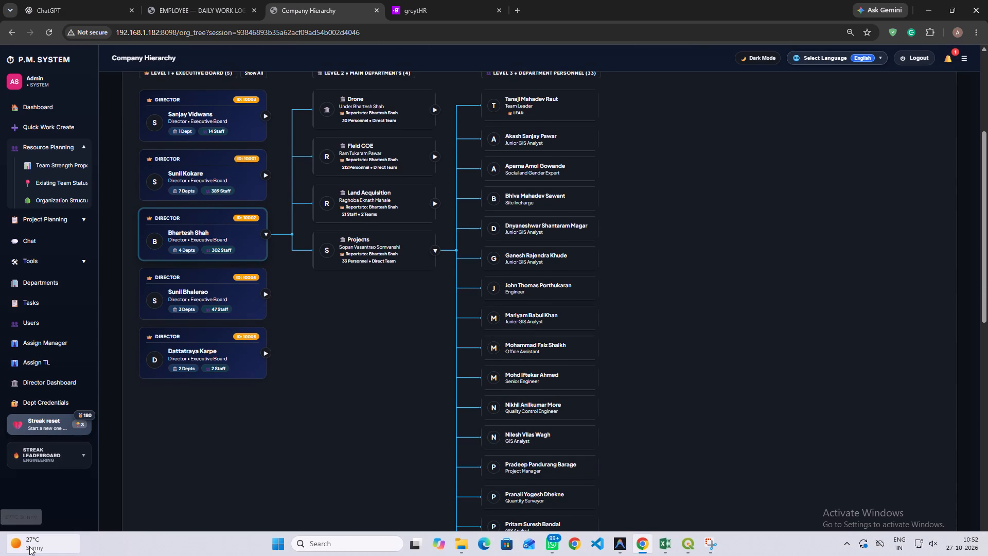
click(560, 406)
right_click(560, 406)
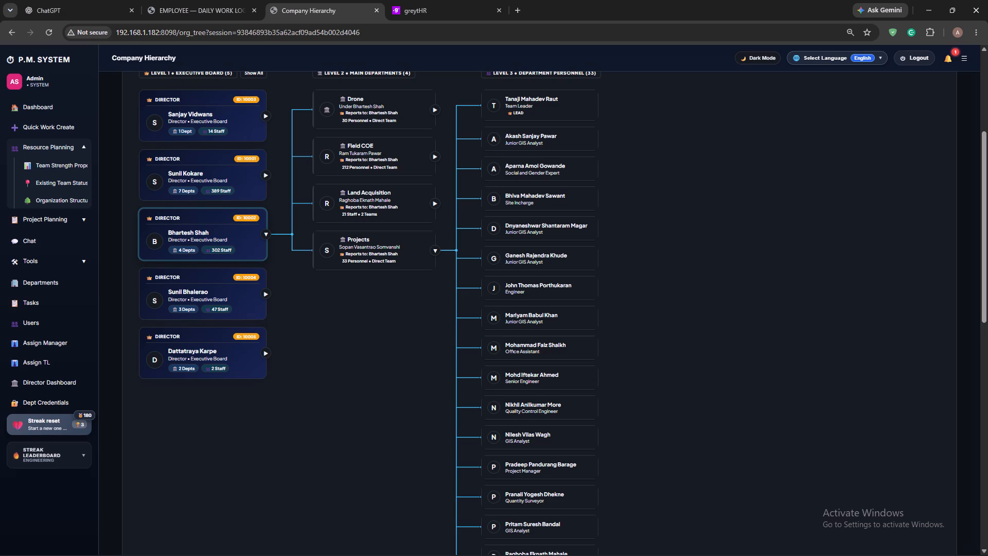
scroll(313, 323, up, 2)
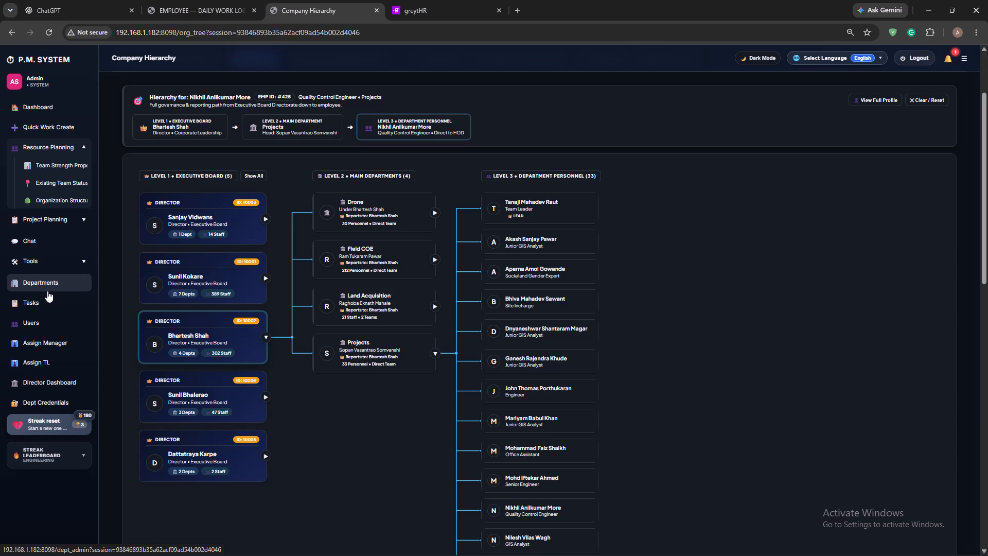
scroll(464, 331, down, 2)
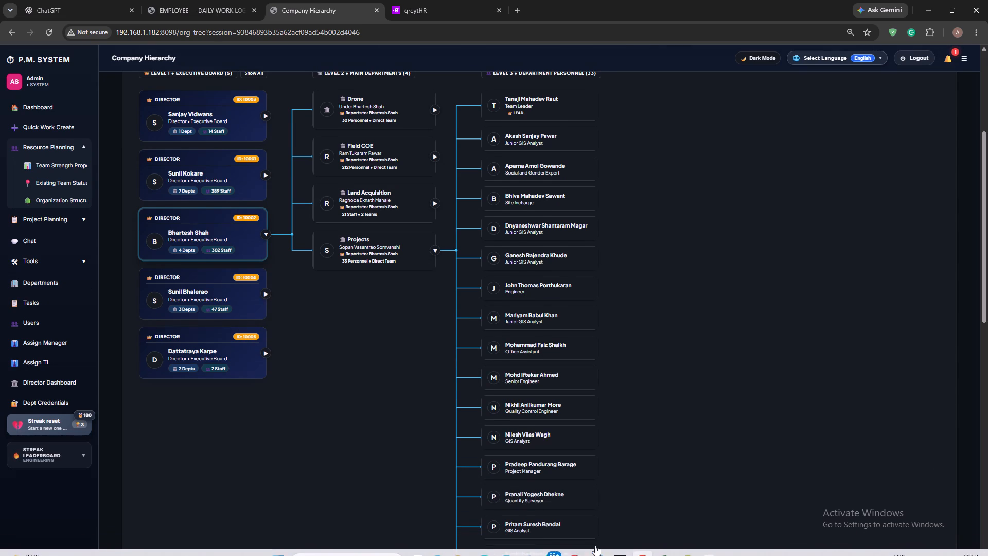
Open the Team Hierarchy (1) workbook from the DATA SOURCES folder.
click(661, 535)
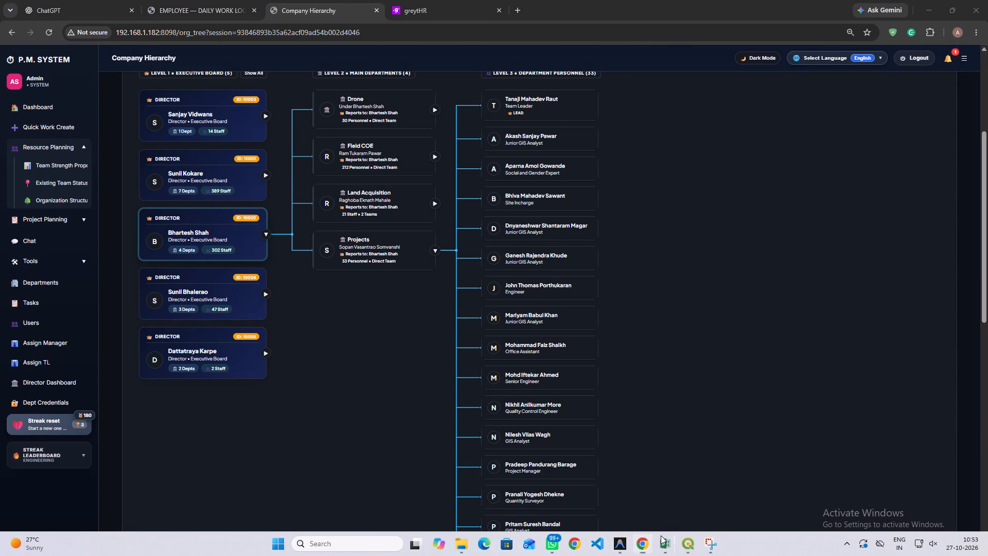
click(463, 541)
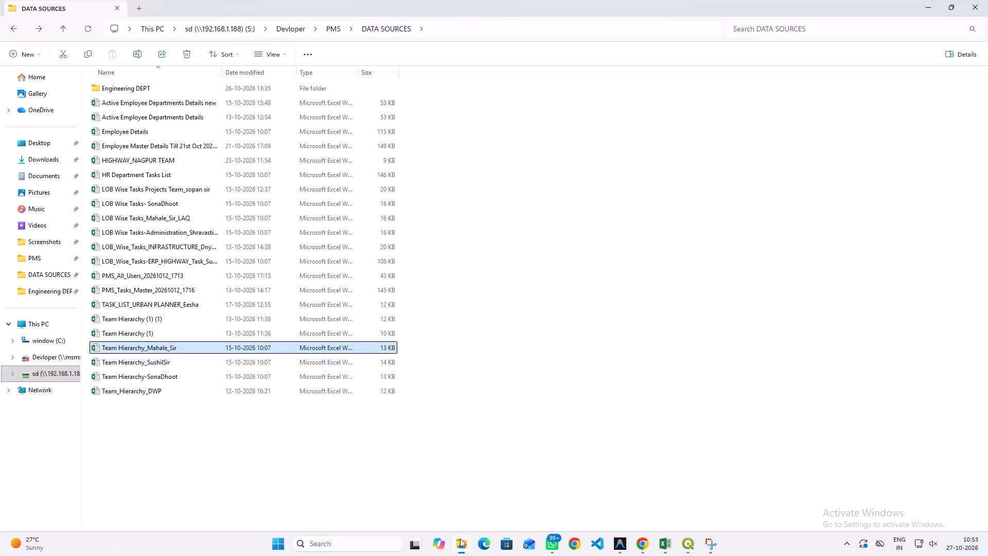
click(153, 429)
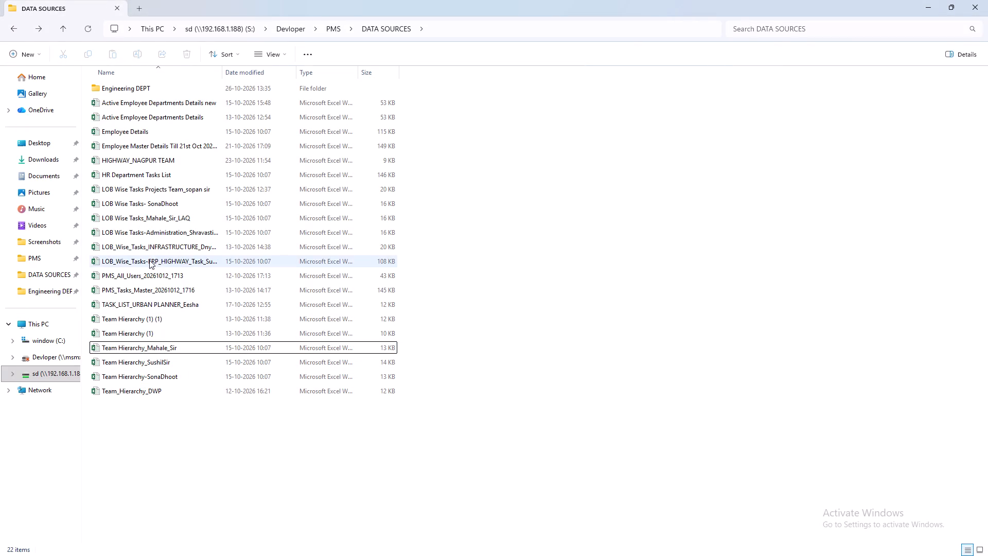
triple_click(142, 329)
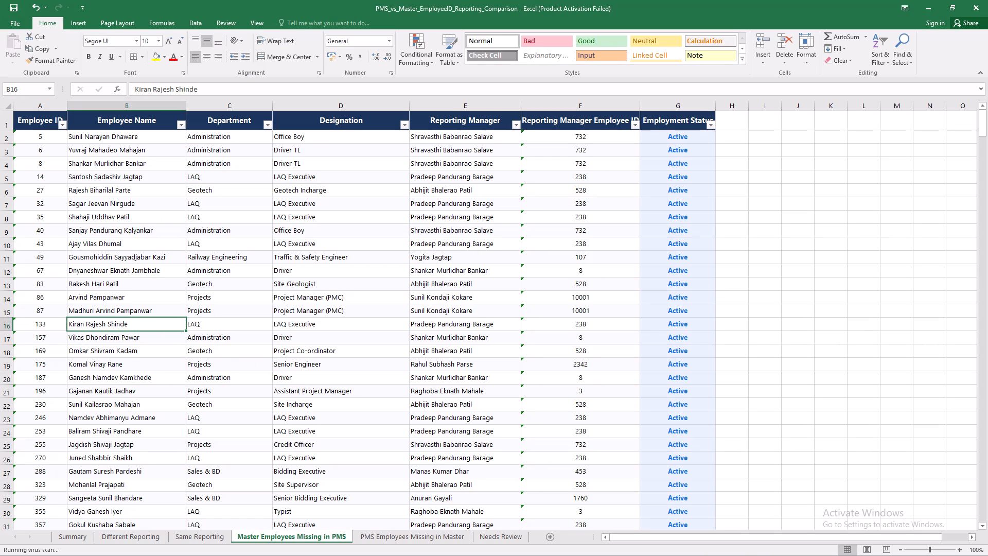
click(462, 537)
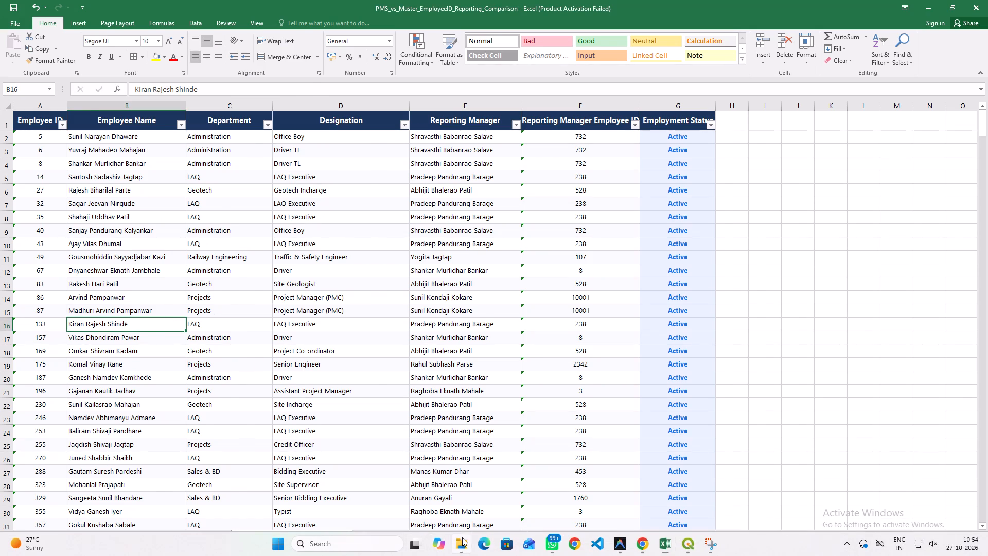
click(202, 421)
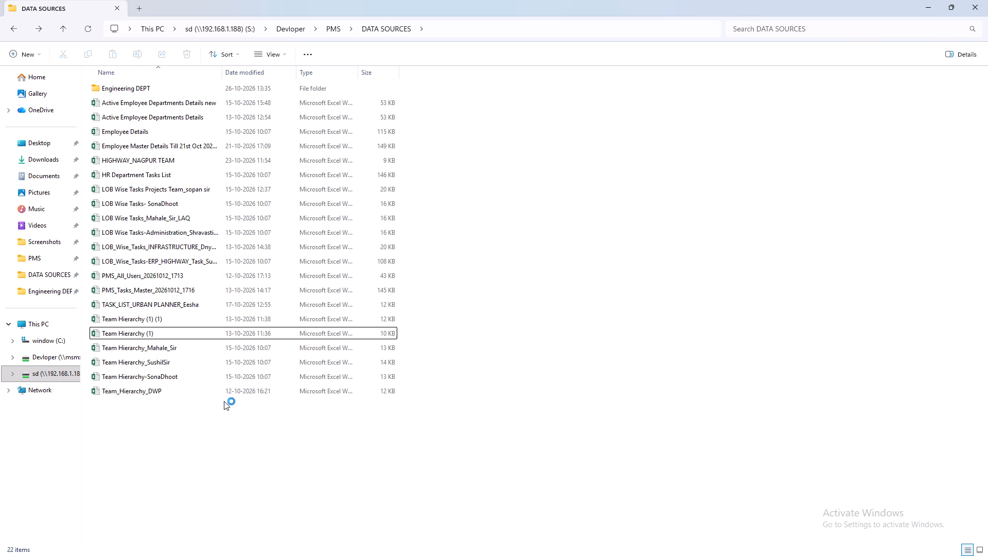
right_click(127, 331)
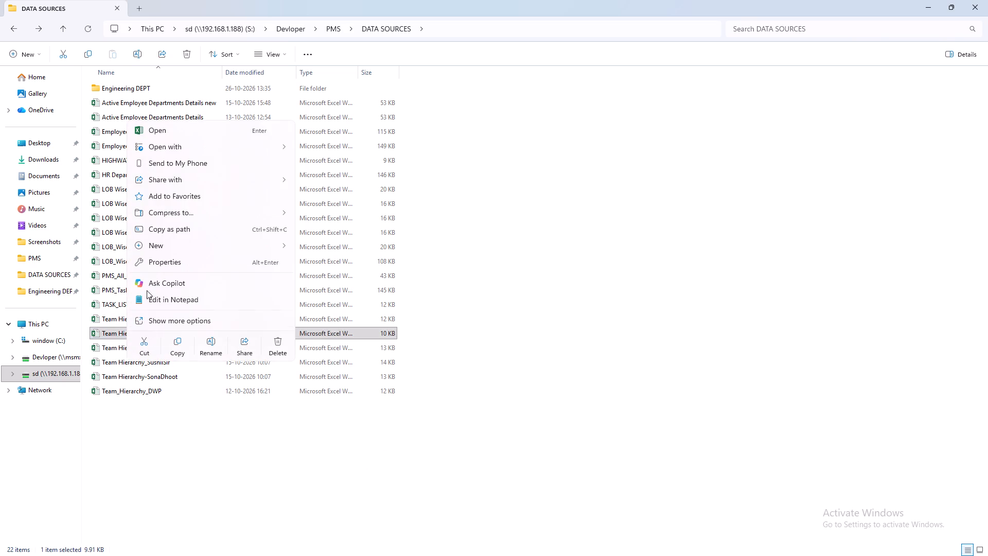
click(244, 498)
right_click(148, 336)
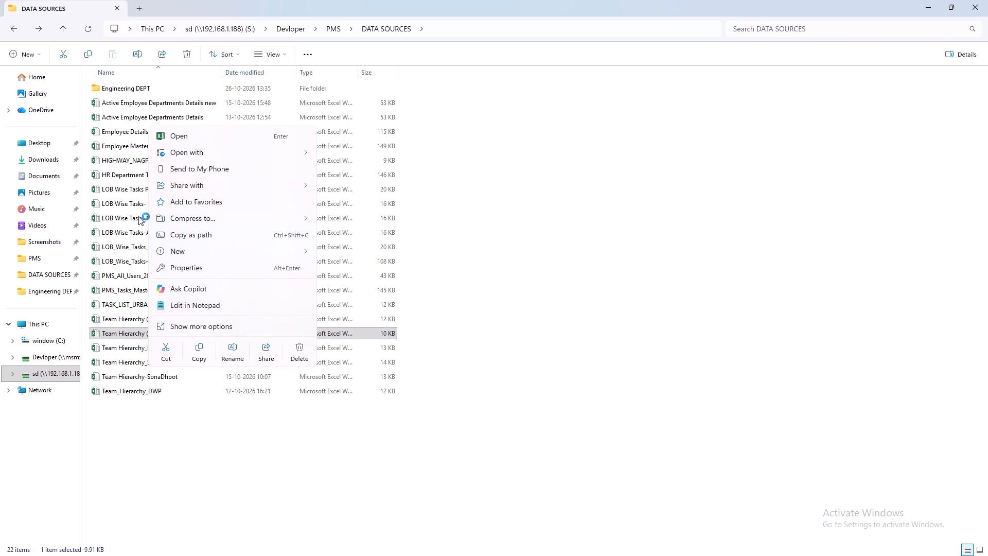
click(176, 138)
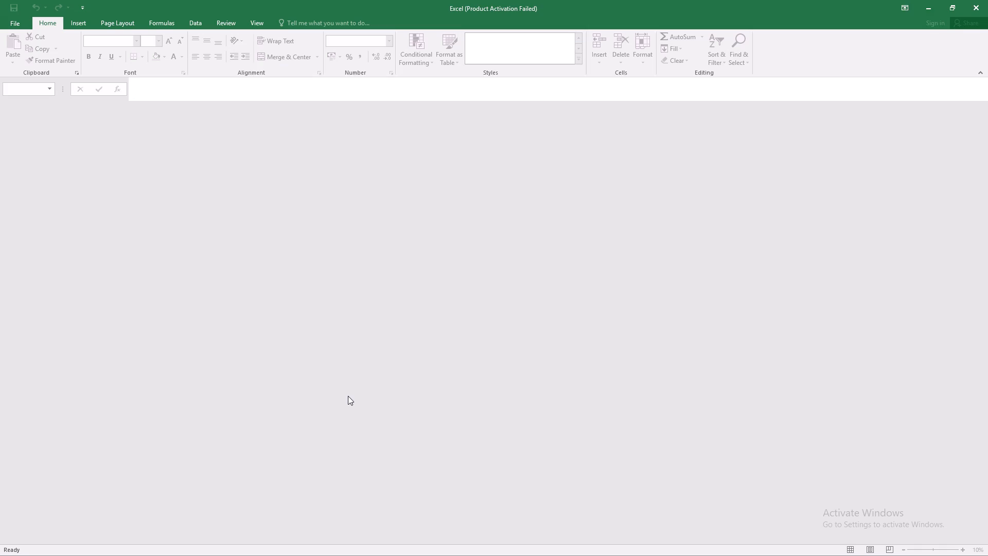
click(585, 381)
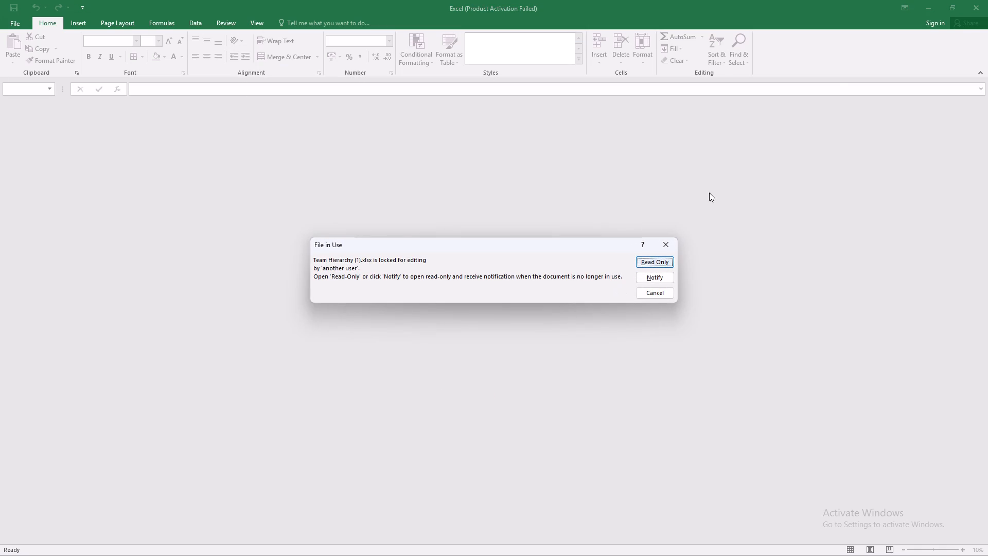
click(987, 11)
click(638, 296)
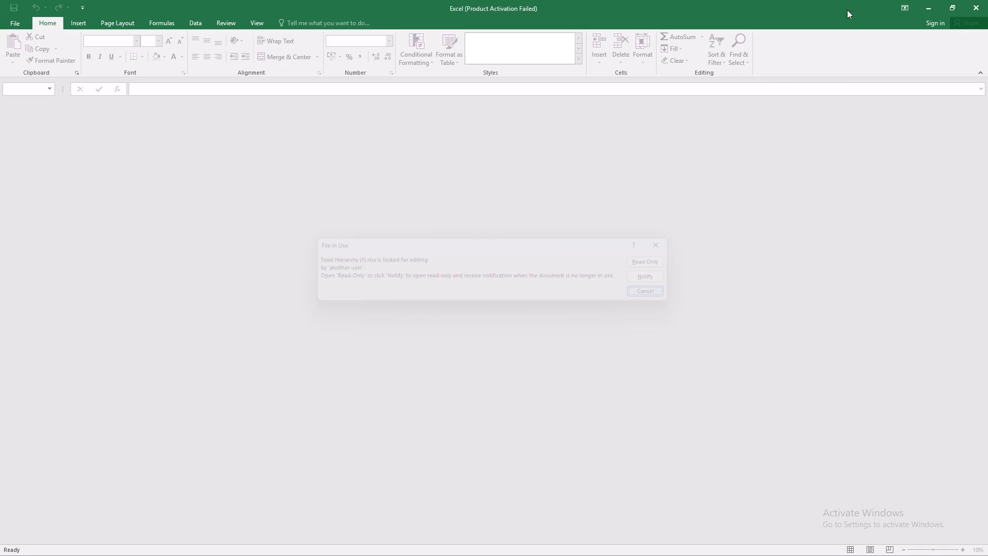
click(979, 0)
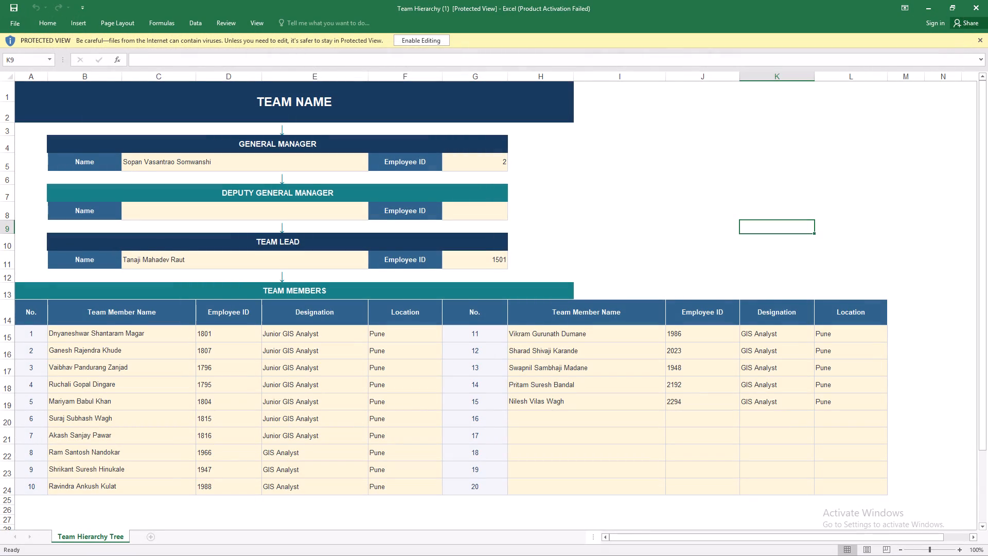
Arrange the Team Hierarchy (1) workbook side by side with the Company Hierarchy browser window.
scroll(372, 277, down, 1)
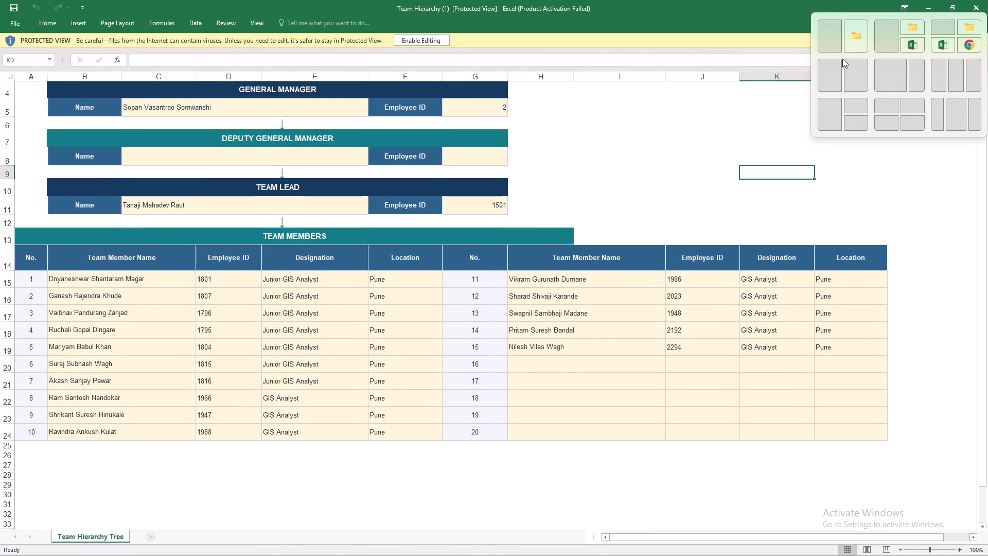
click(824, 80)
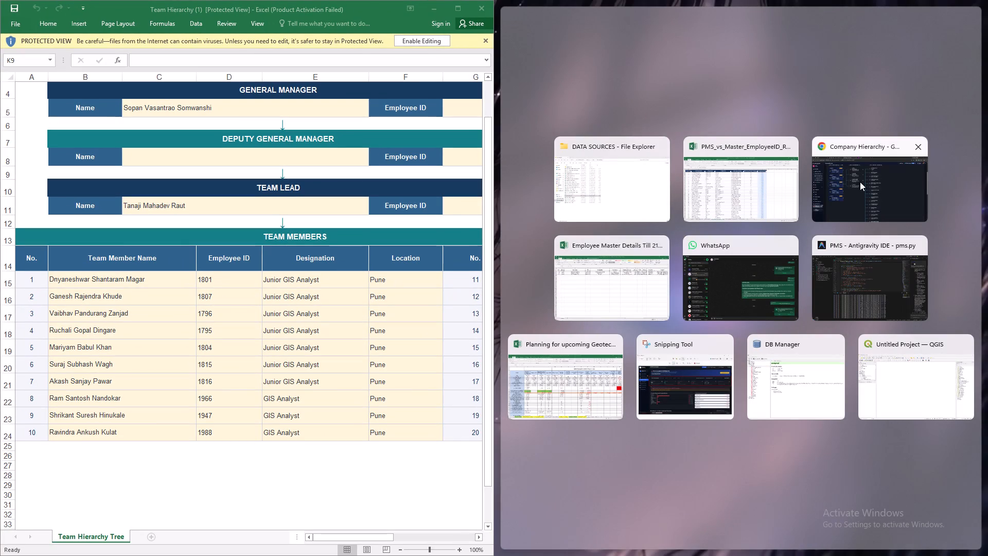
click(860, 182)
Compare the Projects department personnel in the company hierarchy with the team members listed in the Team Hierarchy (1) workbook.
drag(840, 417, 726, 354)
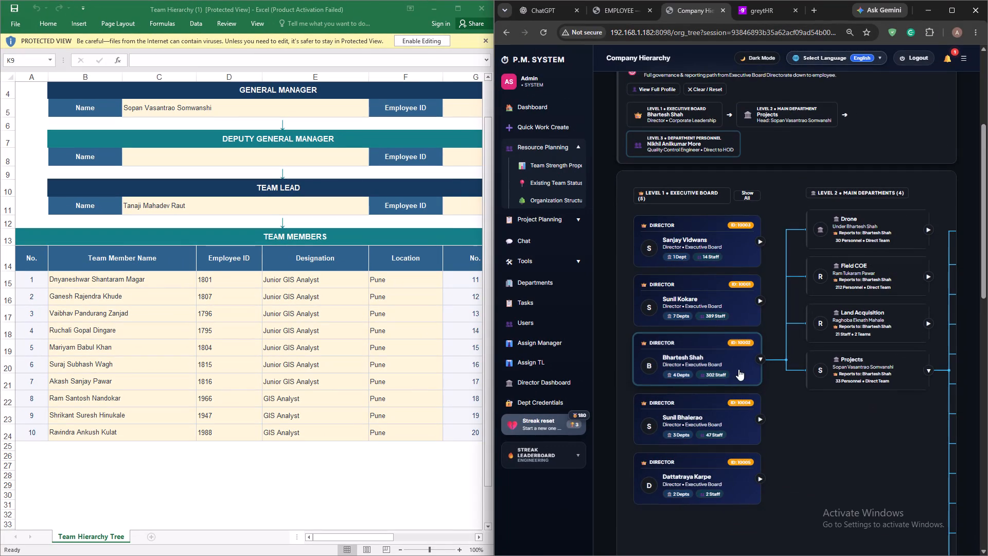
scroll(906, 524, down, 19)
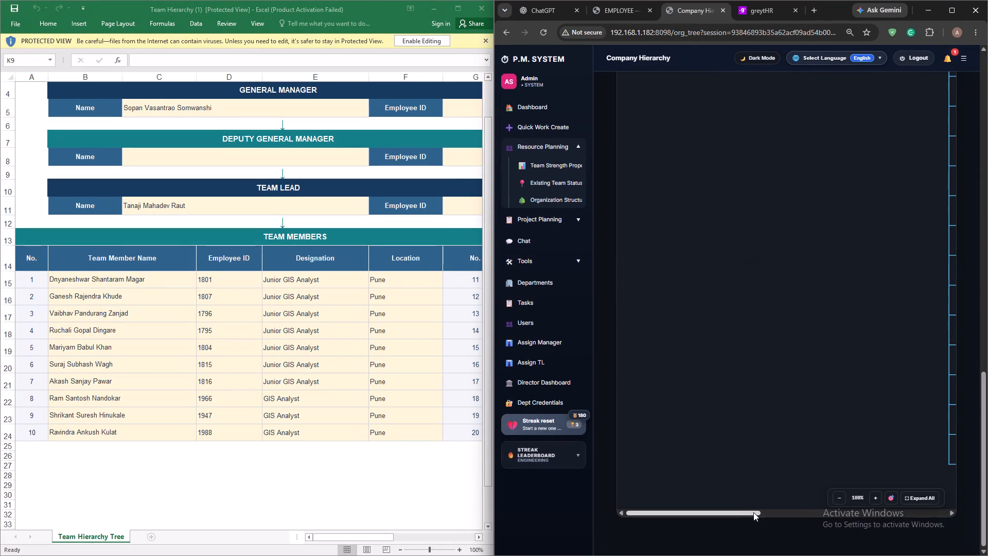
drag(753, 512, 850, 505)
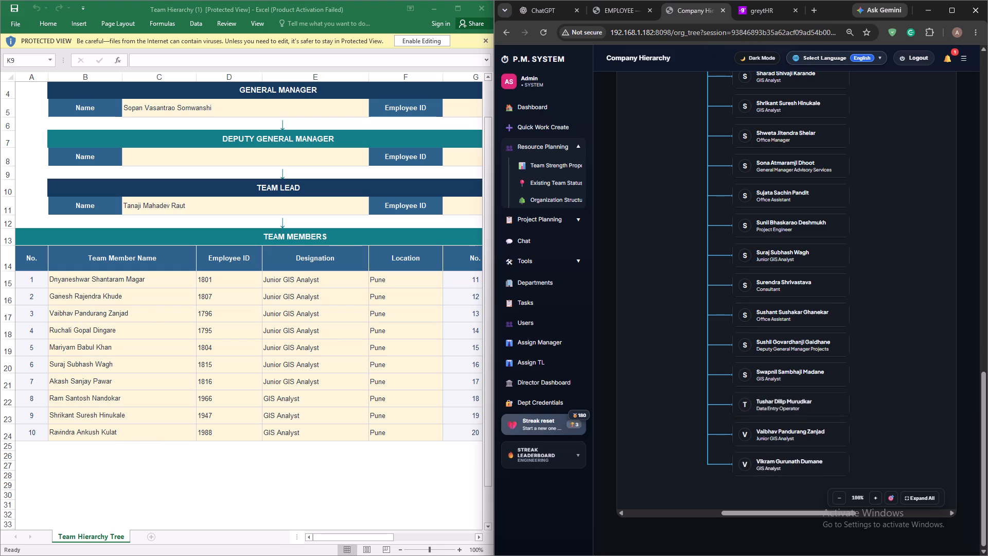
scroll(781, 389, up, 1)
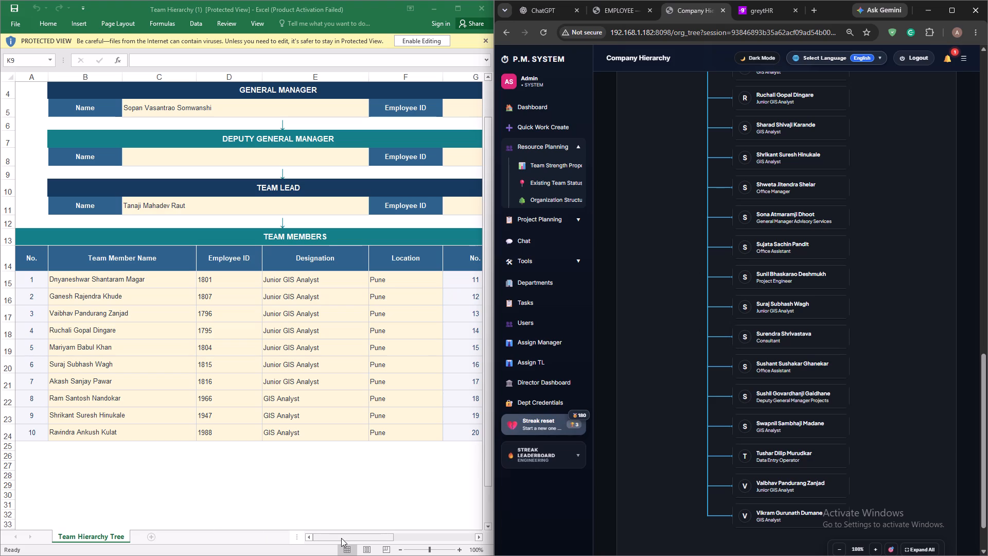
drag(341, 538, 382, 538)
drag(366, 540, 382, 536)
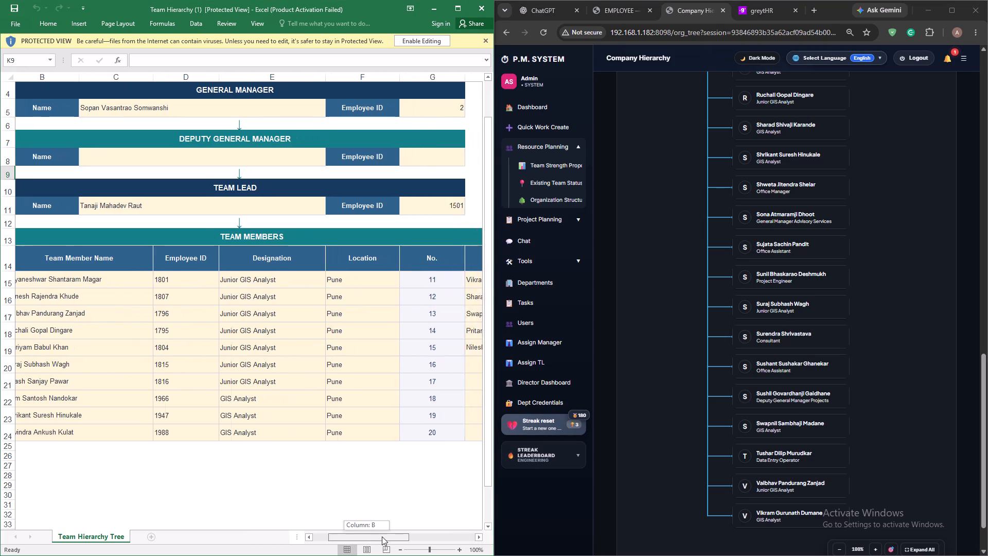
drag(382, 536, 399, 534)
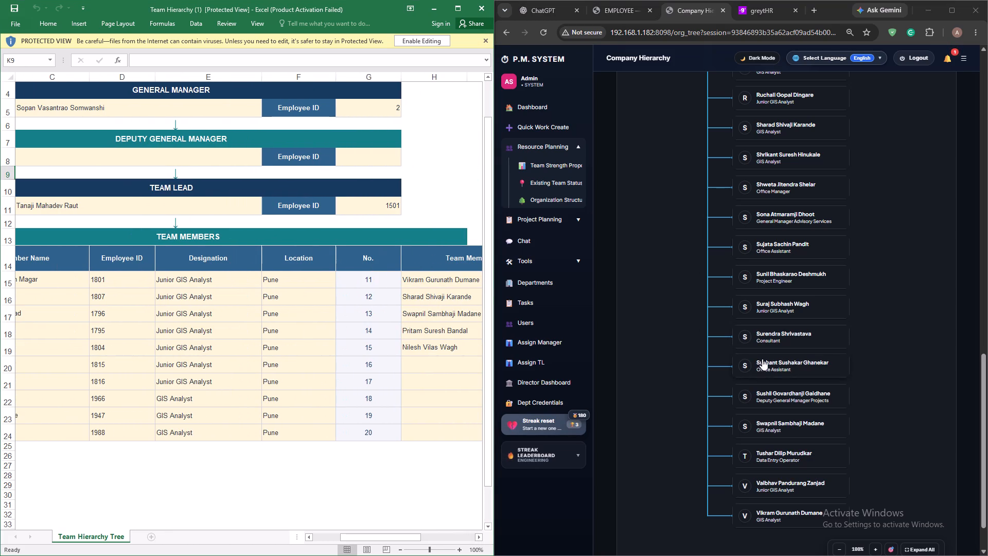
Open the details of the consultant in the Projects personnel list to check the direct reporting manager.
click(768, 341)
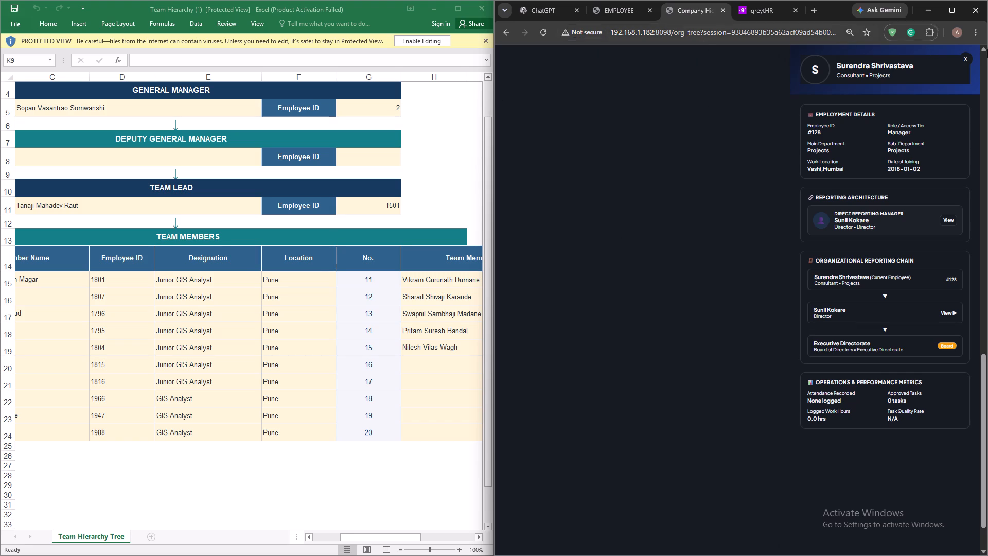
Close the consultant's details in the company hierarchy and close the Team Hierarchy (1) workbook.
click(966, 63)
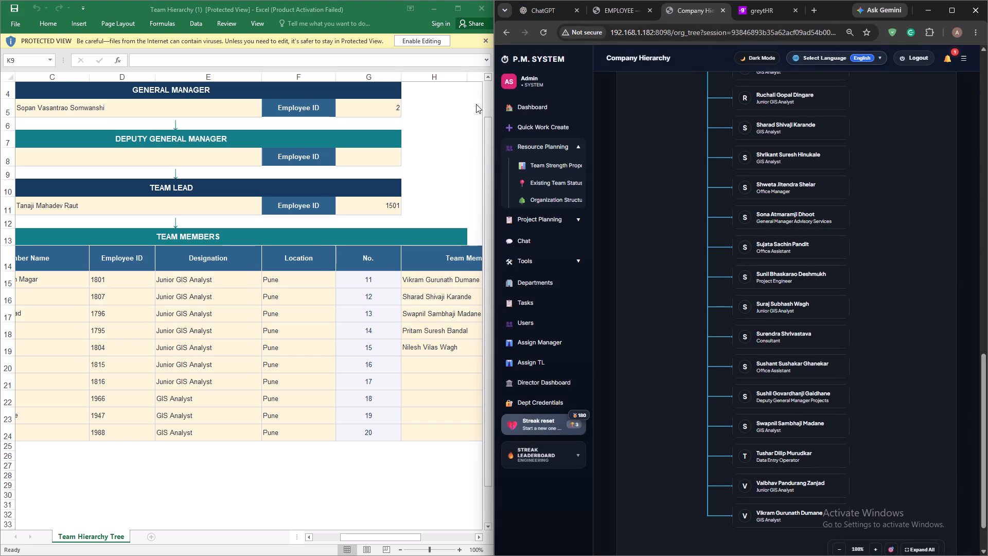
click(480, 6)
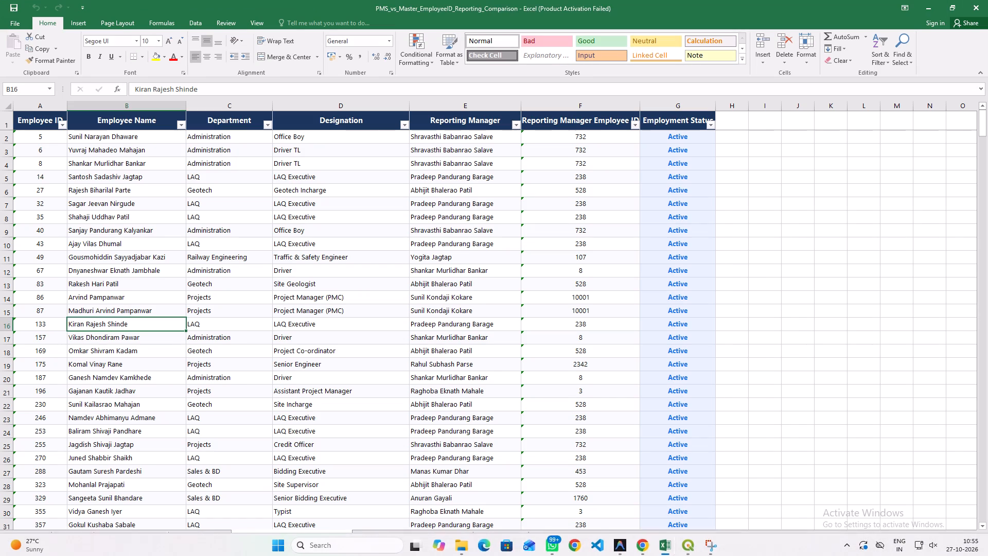
Switch back to the Company Hierarchy page, maximize its window and review the Projects department personnel and their reporting line.
click(650, 546)
click(943, 10)
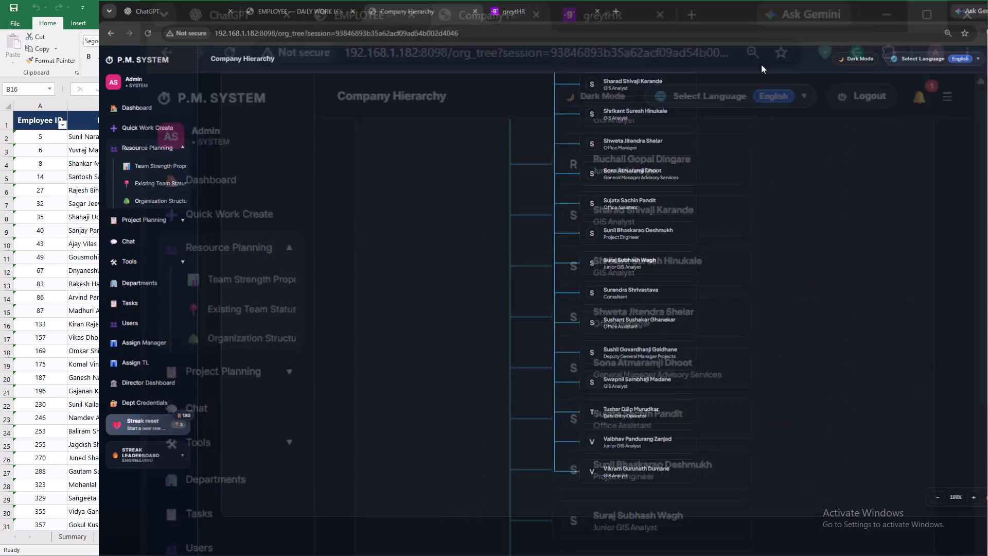
scroll(497, 277, up, 19)
scroll(496, 275, down, 5)
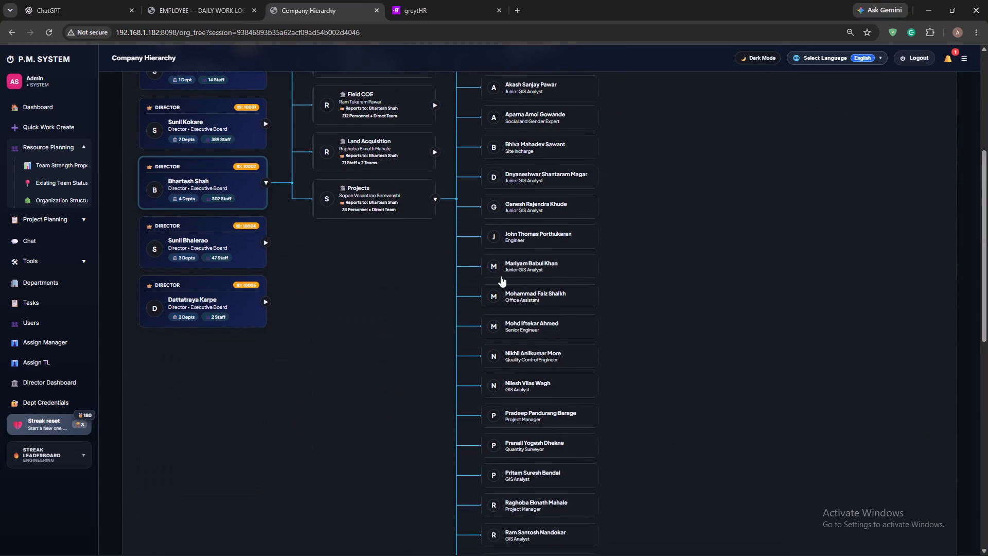
scroll(535, 300, up, 5)
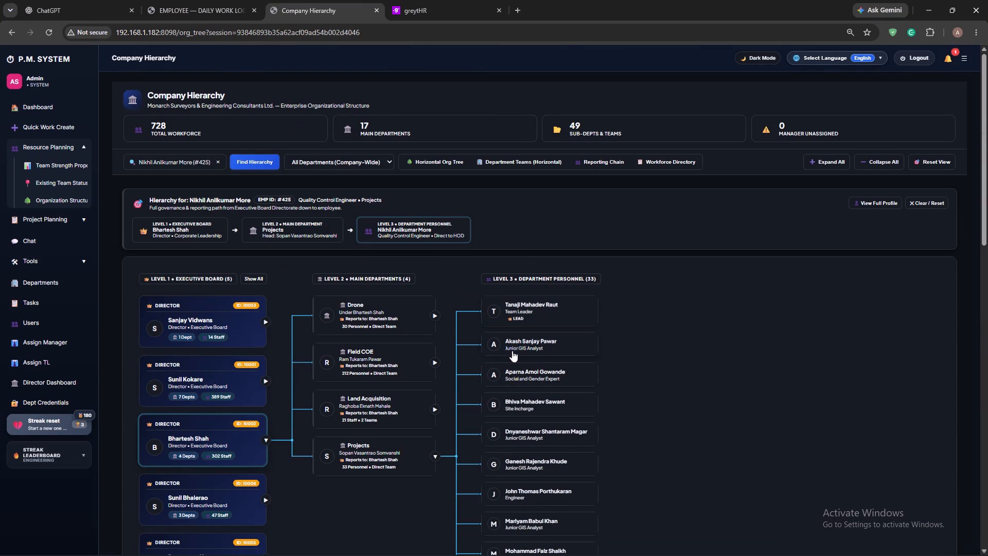
scroll(568, 360, down, 2)
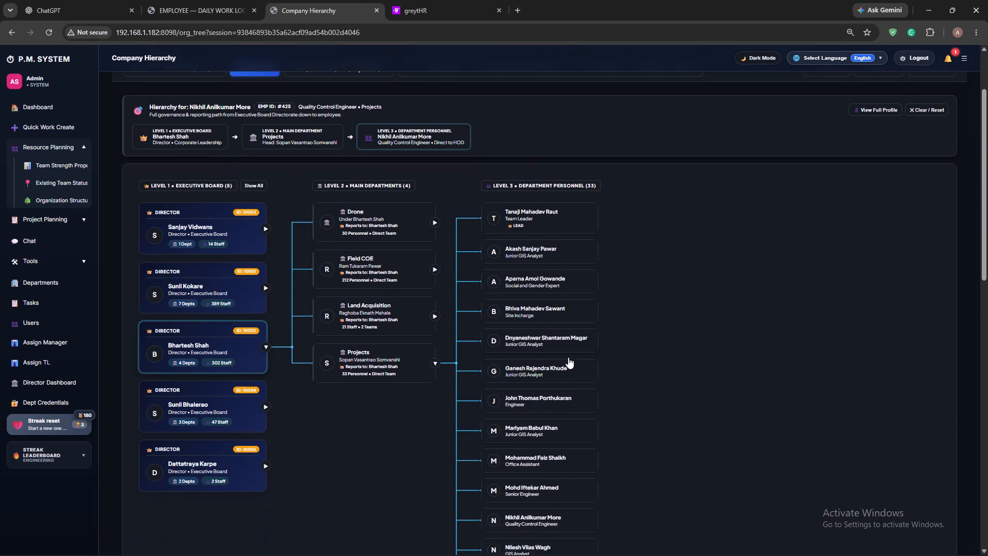
scroll(534, 386, down, 2)
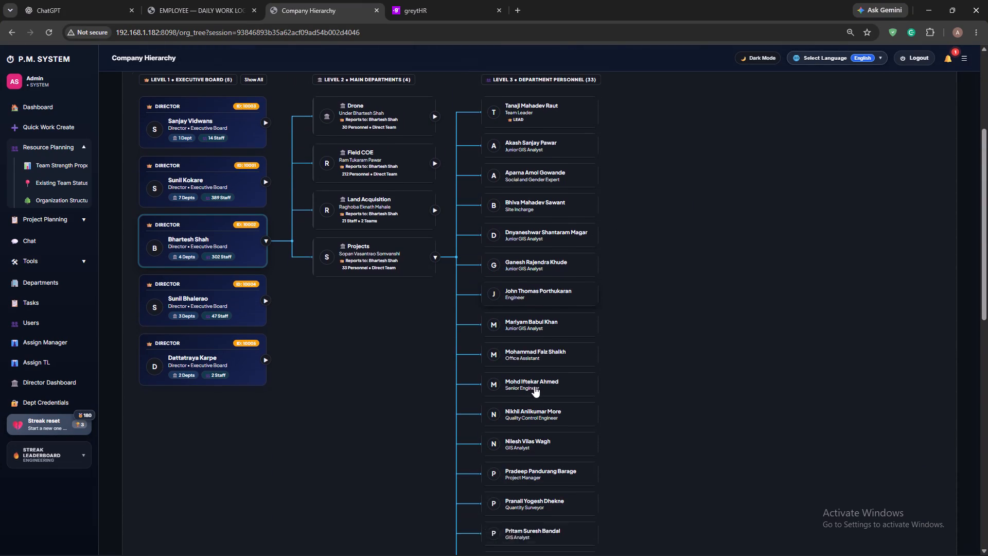
click(519, 14)
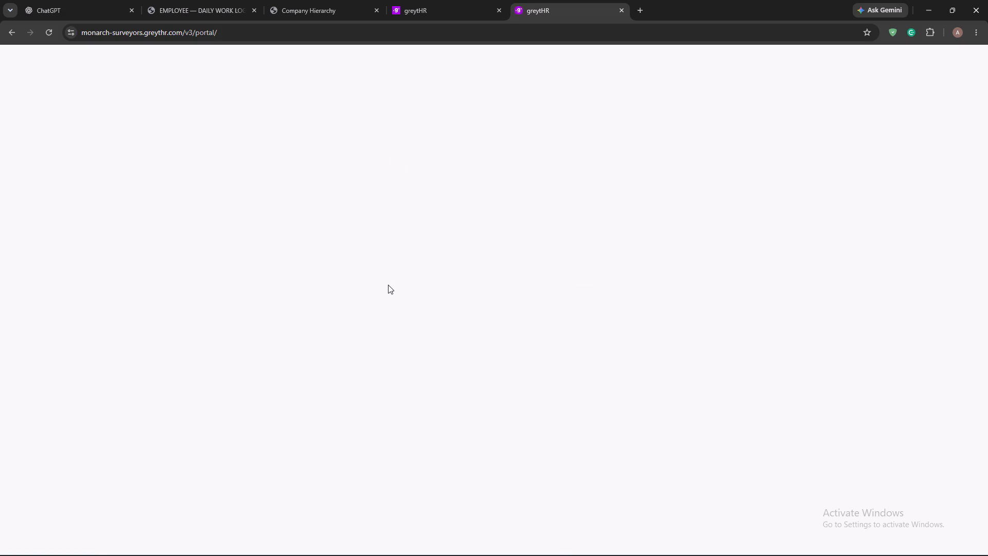
Open the greytHR People directory and show the Everyone list.
click(50, 333)
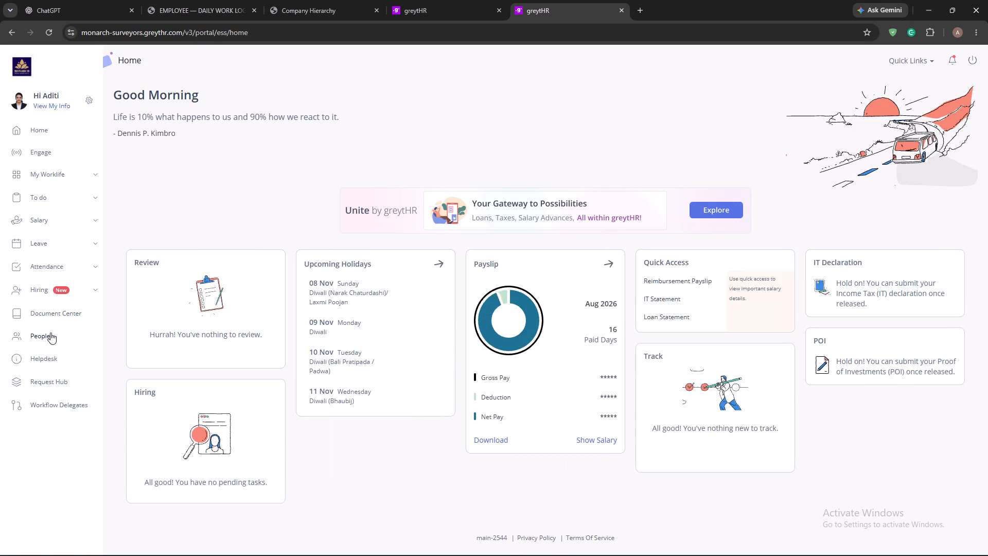
click(192, 130)
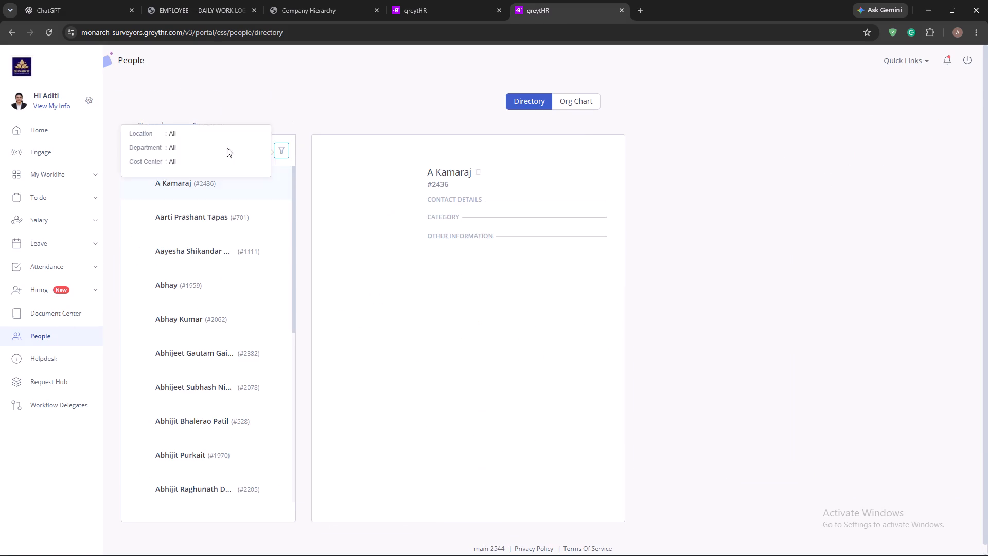
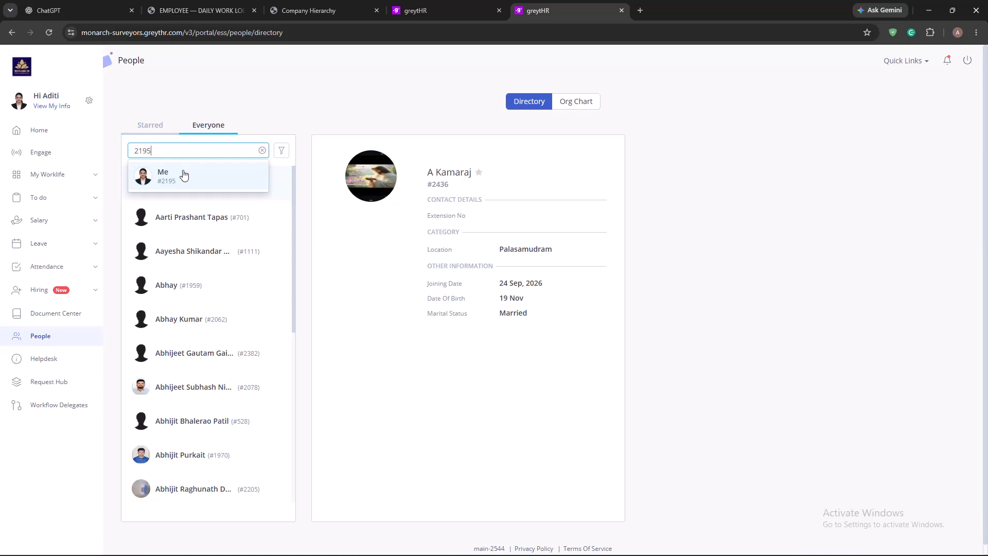
Open the signed-in employee's own record from the People directory search results.
click(183, 170)
Search the greytHR Org Chart by the signed-in employee's ID and view that employee's reporting line.
click(585, 95)
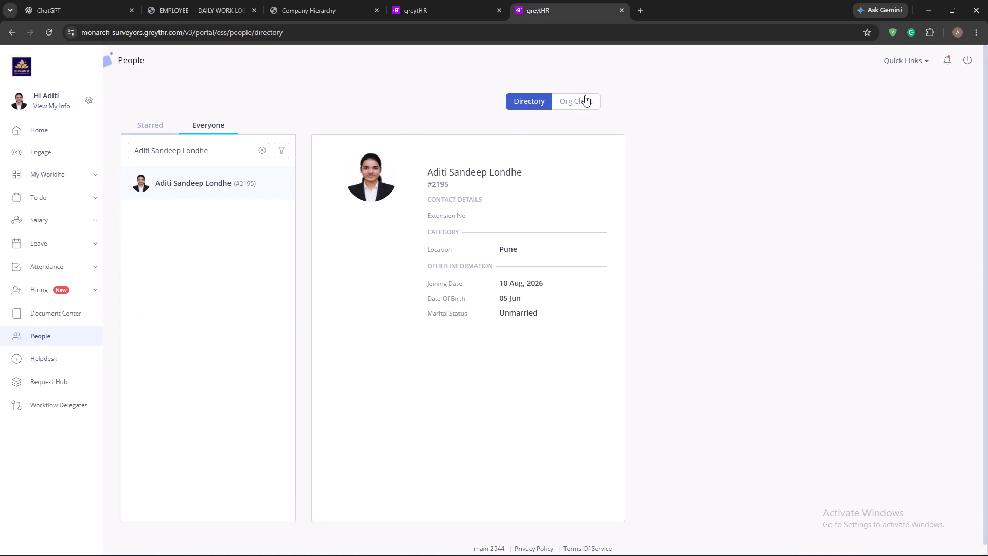
click(188, 133)
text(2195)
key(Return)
click(216, 137)
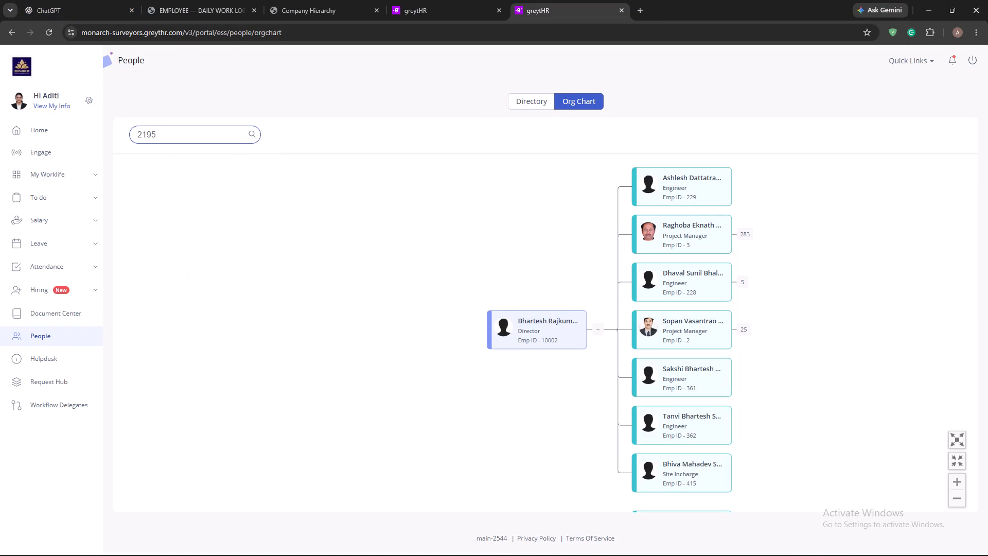
key(BackSpace)
key(5)
click(164, 166)
right_click(164, 166)
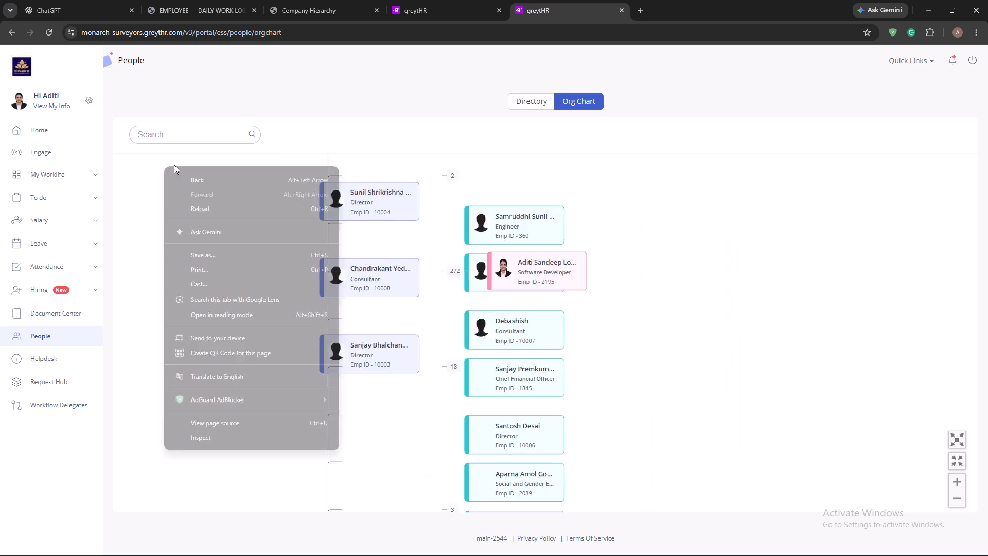
click(521, 400)
middle_drag(466, 414, 482, 457)
scroll(491, 403, down, 1)
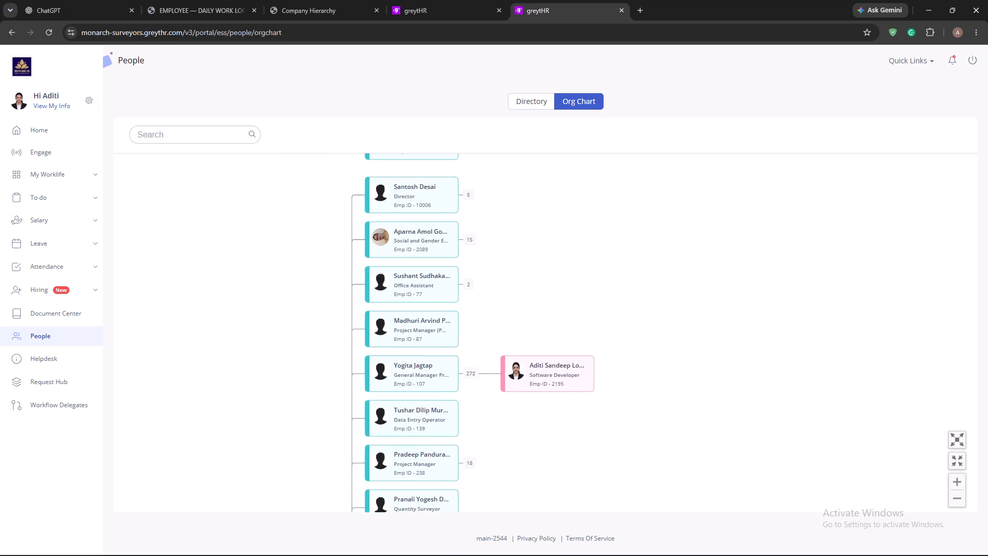
Expand the general manager's reports in the Org Chart and examine the staff reporting to that manager.
click(475, 378)
scroll(499, 366, up, 6)
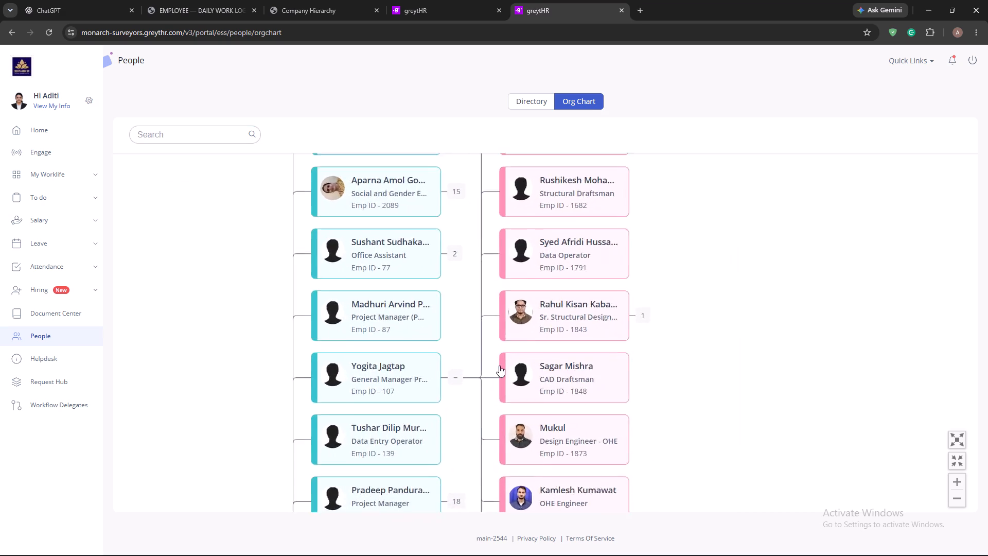
scroll(483, 359, down, 20)
scroll(483, 359, down, 15)
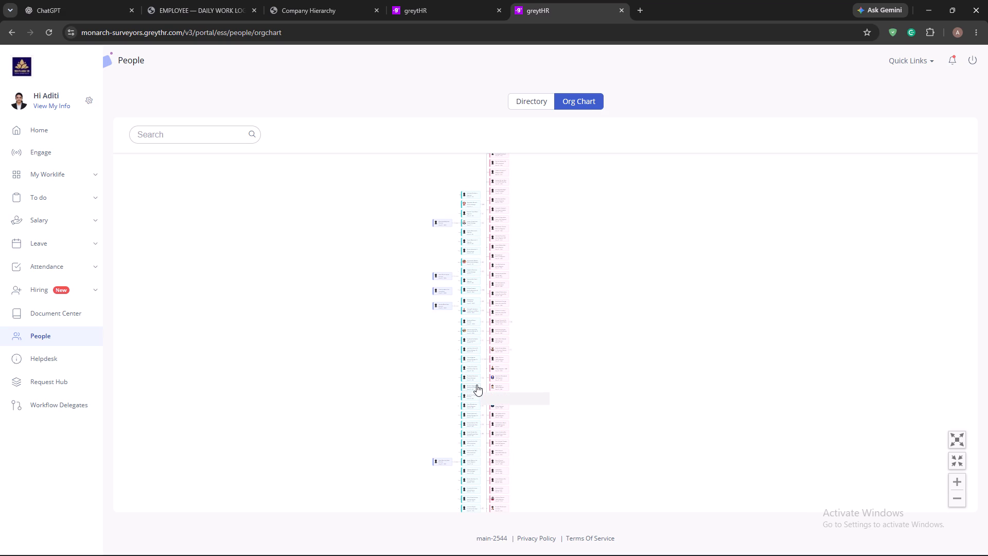
scroll(604, 380, up, 6)
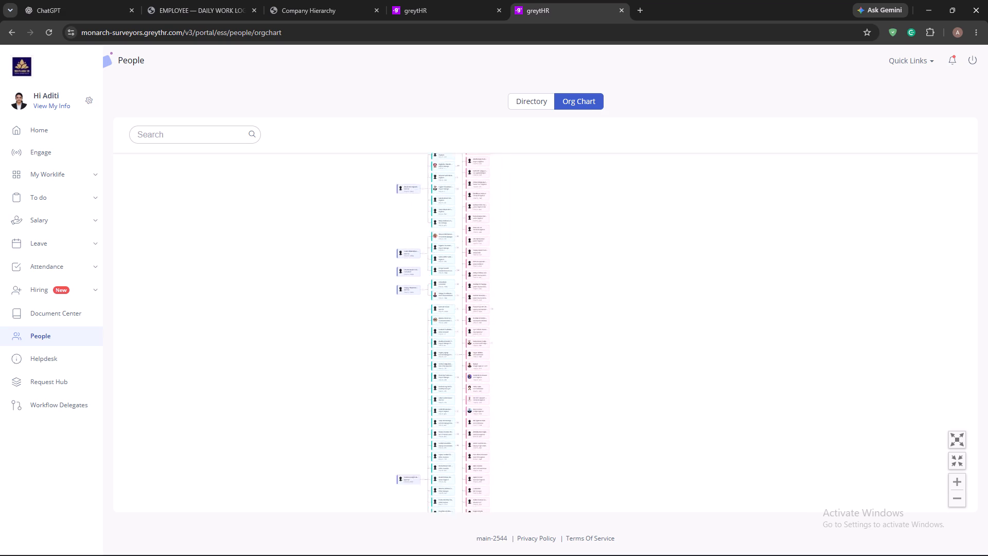
scroll(569, 385, up, 20)
scroll(569, 385, up, 2)
click(158, 131)
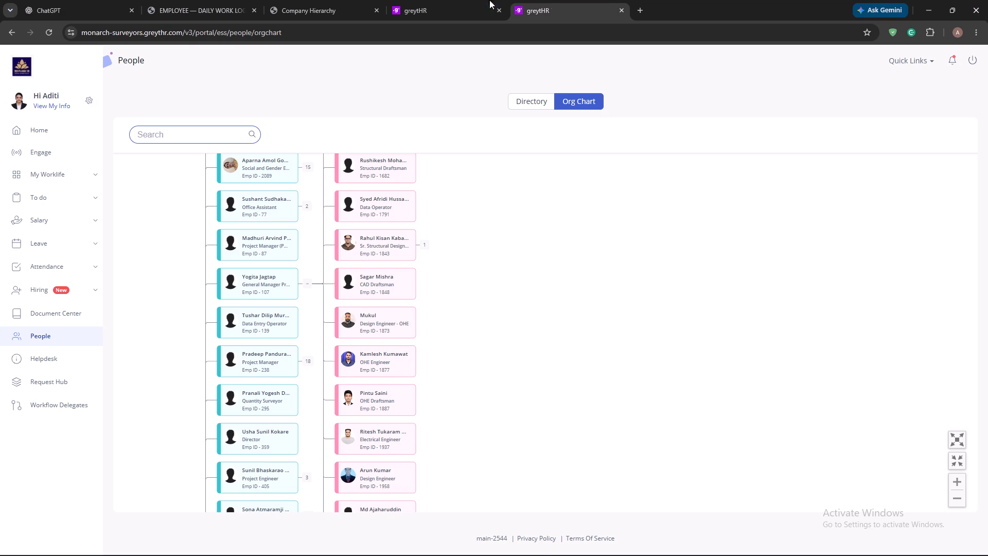
Switch back to the Company Hierarchy and check the reporting details of the Quality Control Engineer in Projects.
click(295, 0)
middle_drag(368, 330, 393, 419)
scroll(403, 352, up, 7)
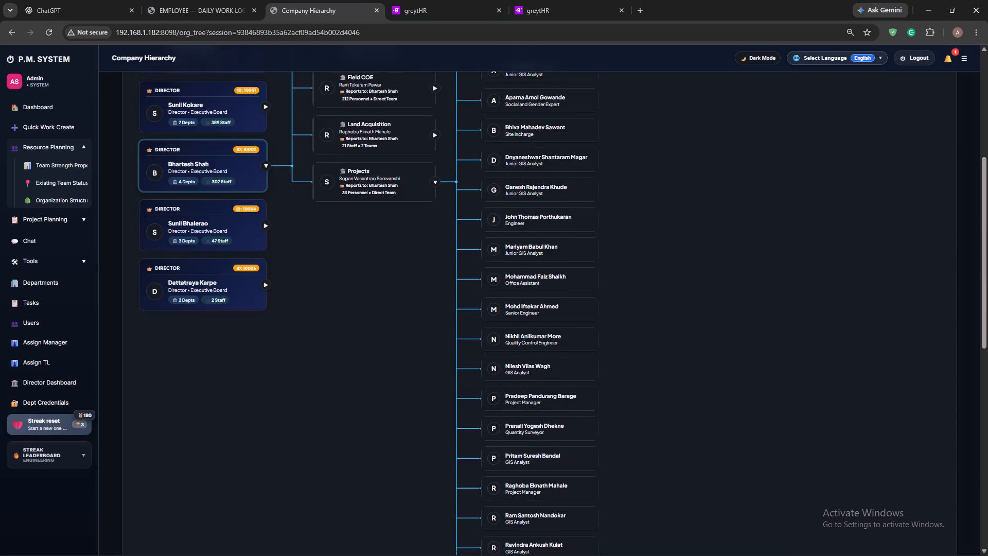
scroll(408, 344, up, 4)
scroll(401, 350, down, 3)
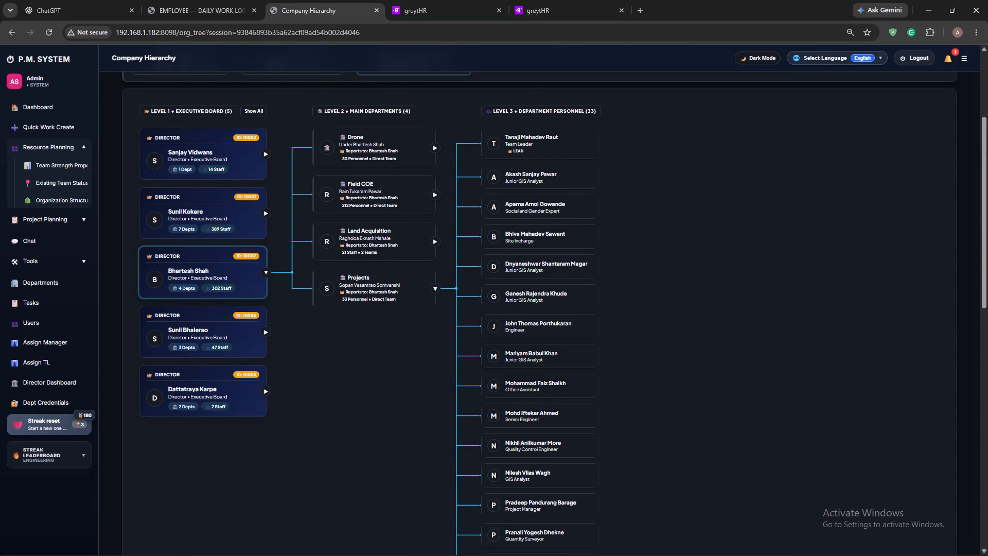
scroll(576, 443, down, 1)
click(545, 394)
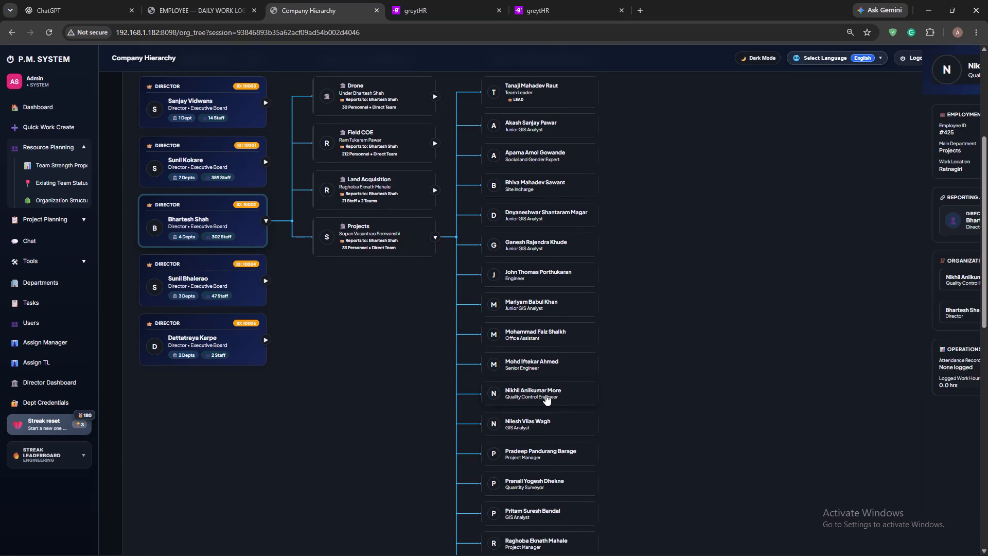
click(968, 58)
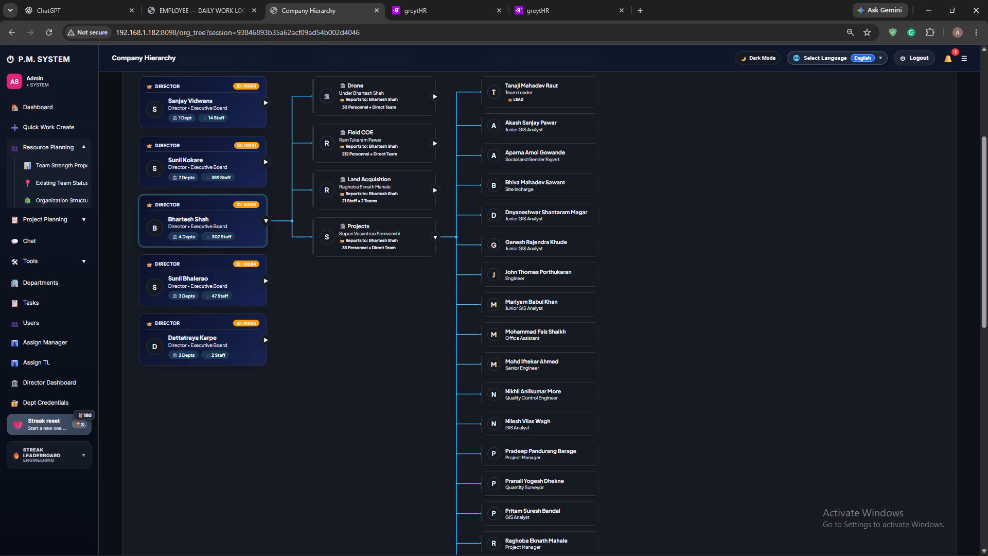
scroll(601, 173, up, 2)
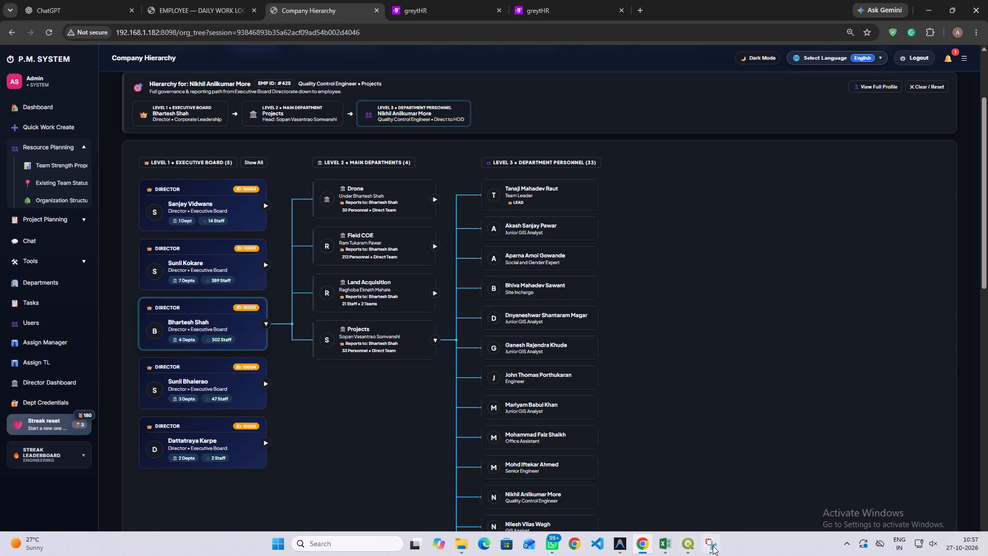
Open the Team Hierarchy (1) workbook from the DATA SOURCES folder and review both columns of team member names.
click(662, 547)
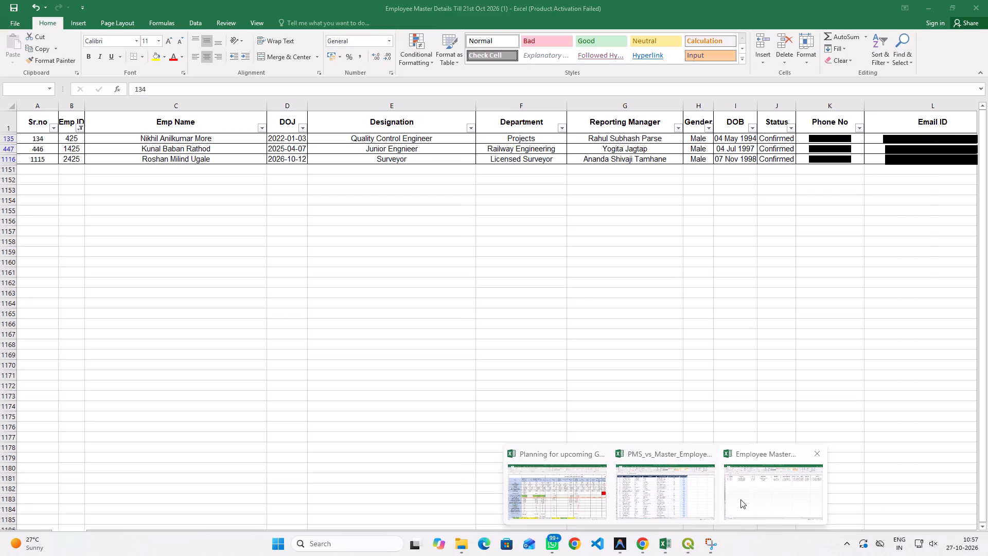
click(569, 495)
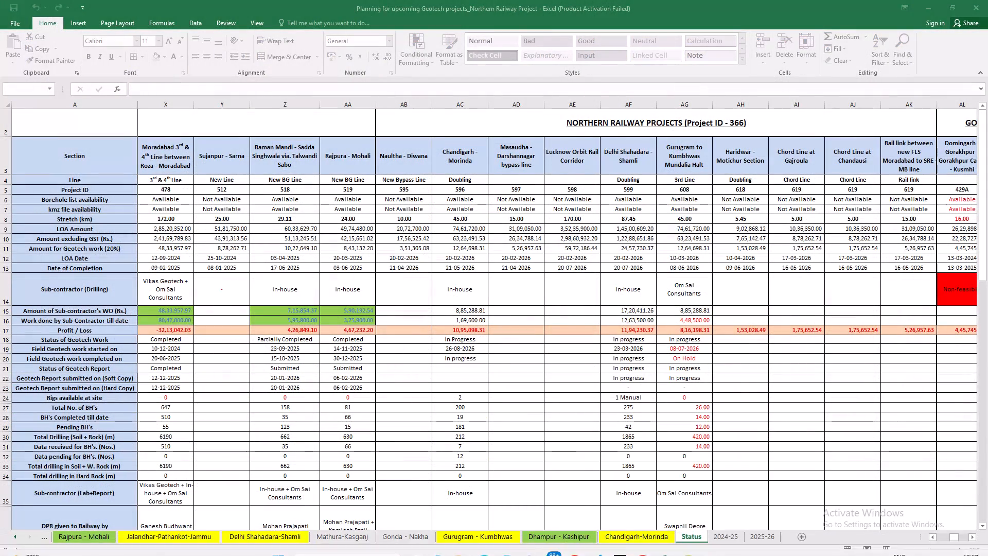
click(462, 548)
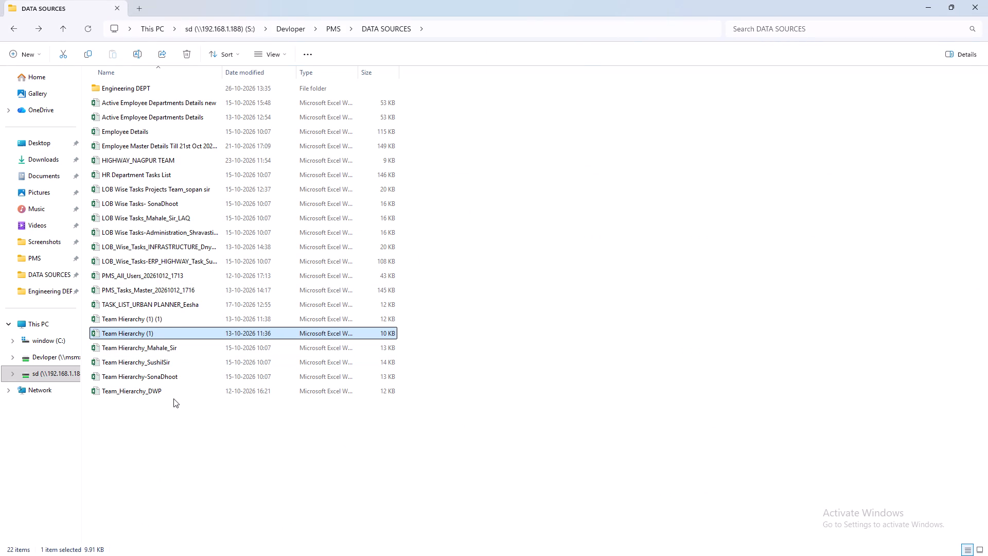
double_click(168, 333)
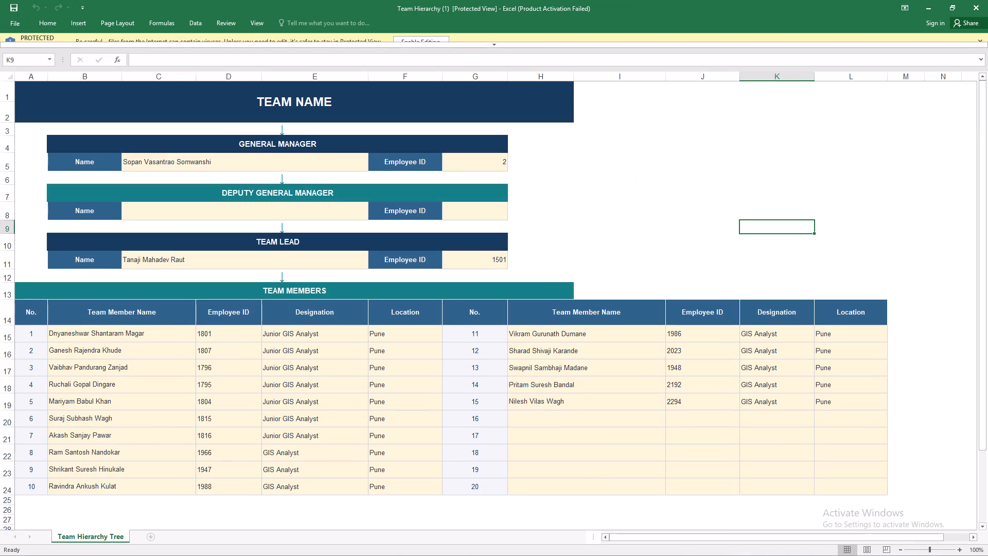
drag(93, 341, 105, 474)
drag(570, 326, 555, 396)
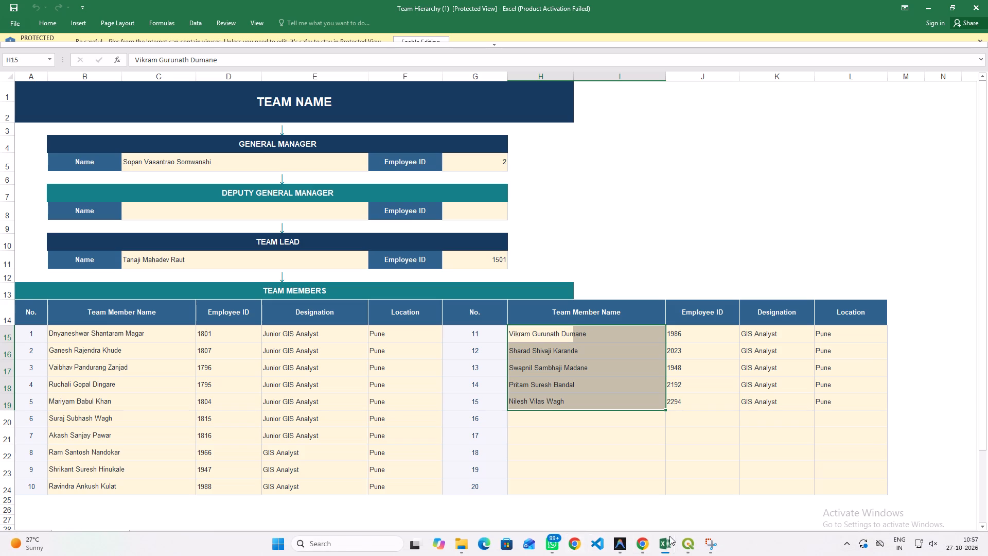
Return to the Company Hierarchy and compare the Projects department personnel with the Team Hierarchy member names.
click(648, 542)
scroll(575, 333, down, 17)
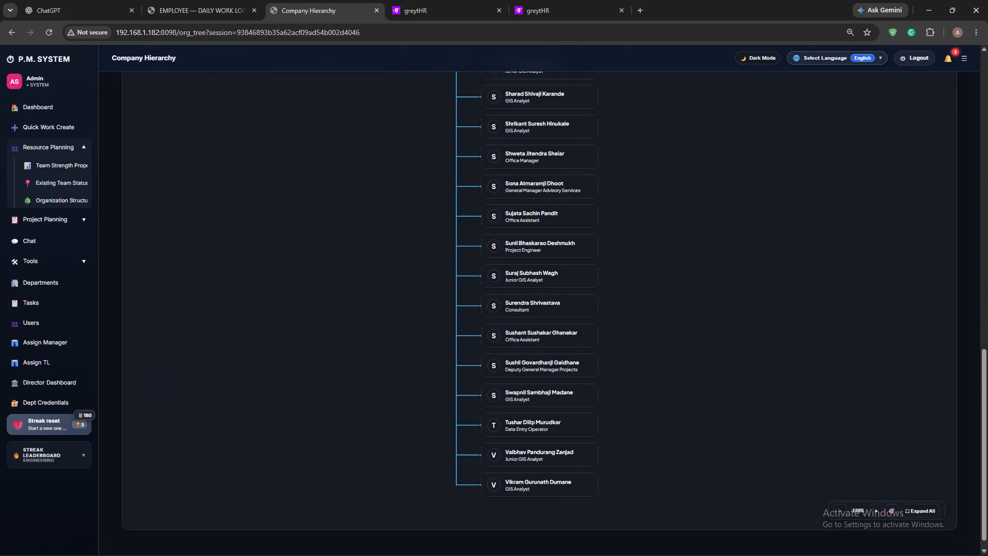
scroll(572, 332, down, 3)
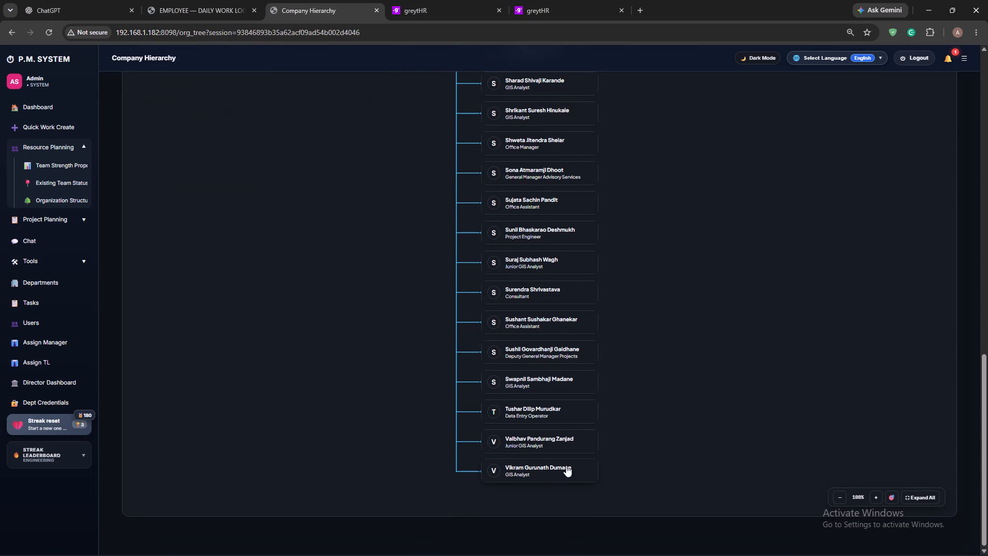
scroll(601, 427, up, 13)
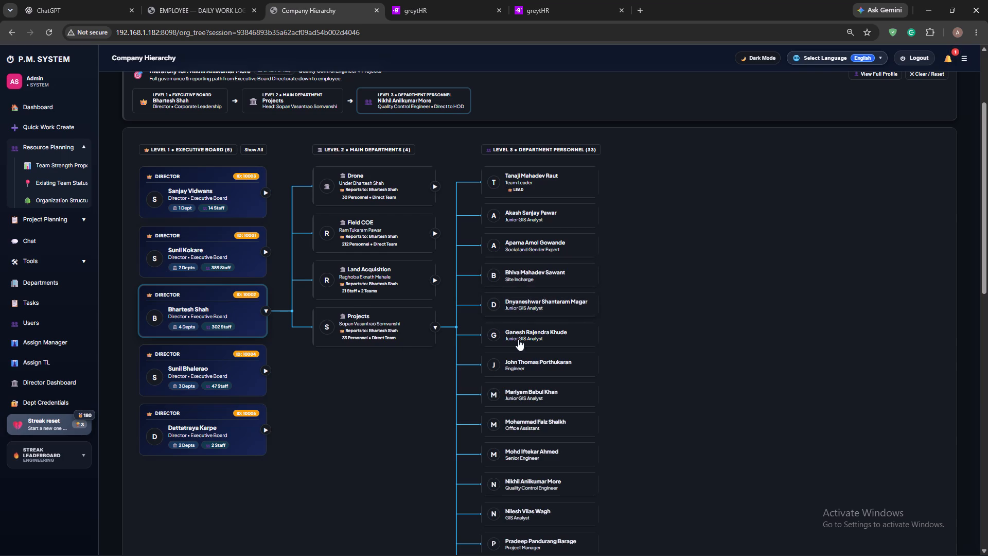
scroll(580, 334, down, 2)
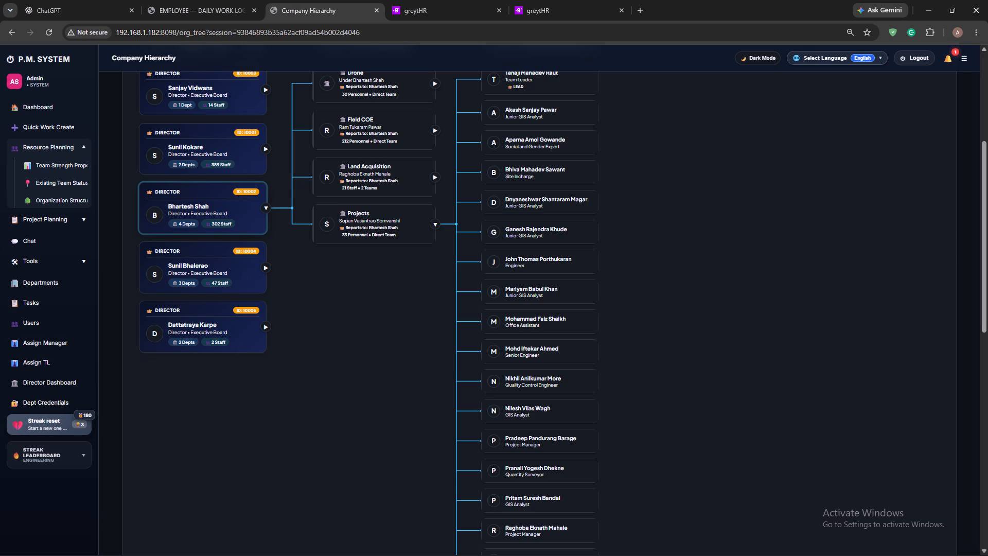
Open the Departments page and expand the Drone department to examine its sub-department and direct members.
click(39, 287)
scroll(647, 354, down, 1)
click(541, 318)
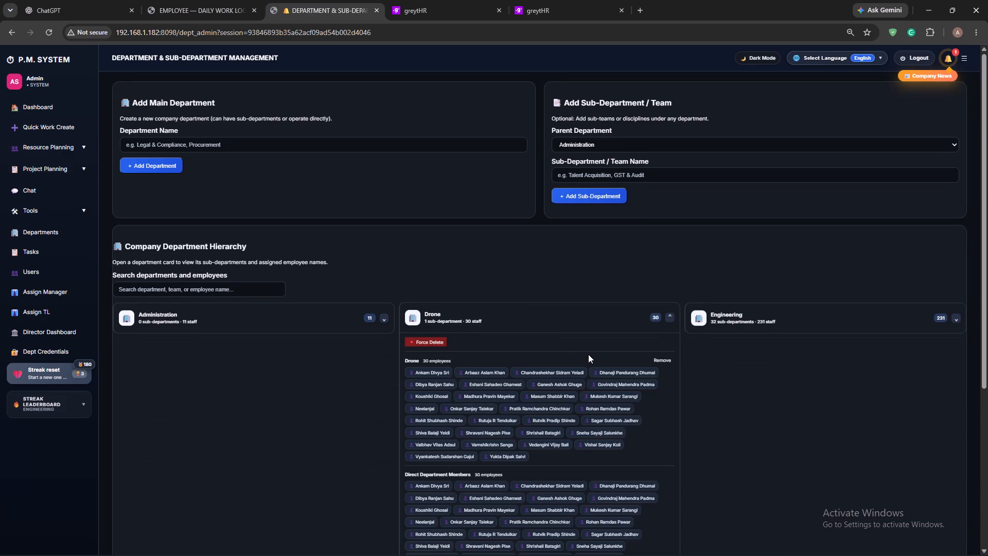
scroll(588, 354, down, 3)
drag(407, 196, 422, 202)
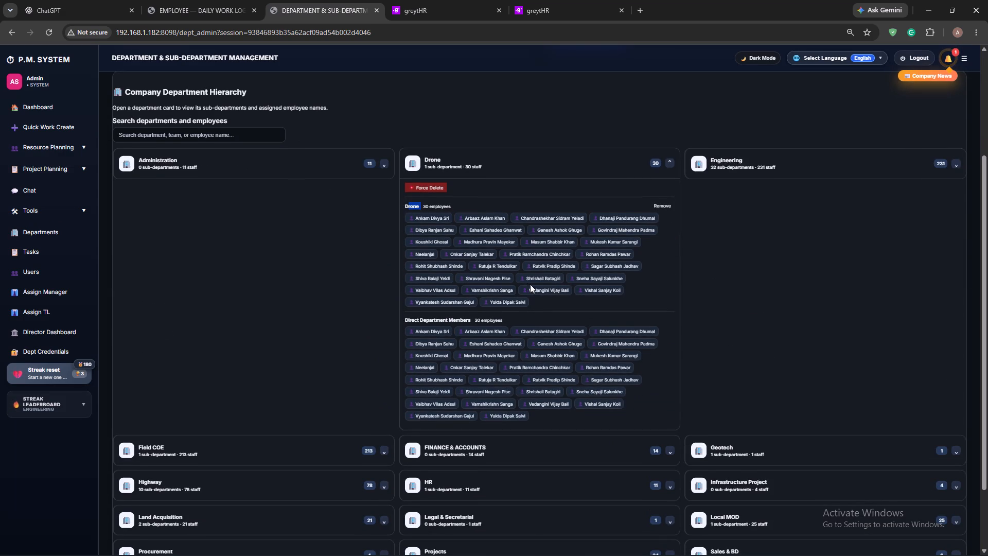
Reopen the Company Hierarchy page through the organization structure under Resource Planning.
click(45, 146)
click(40, 192)
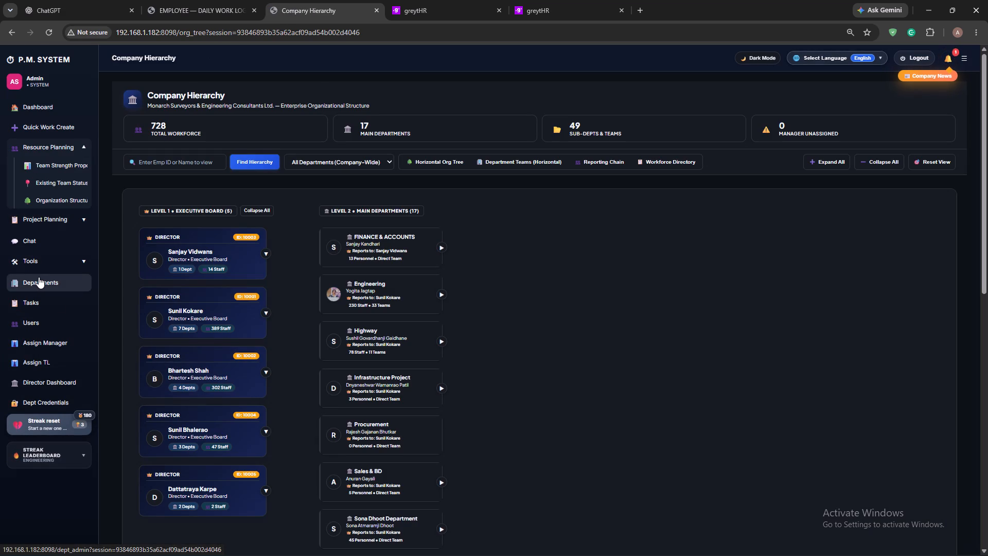
Log out of the P.M. System and sign back in with the saved credentials.
click(907, 55)
drag(37, 438, 37, 430)
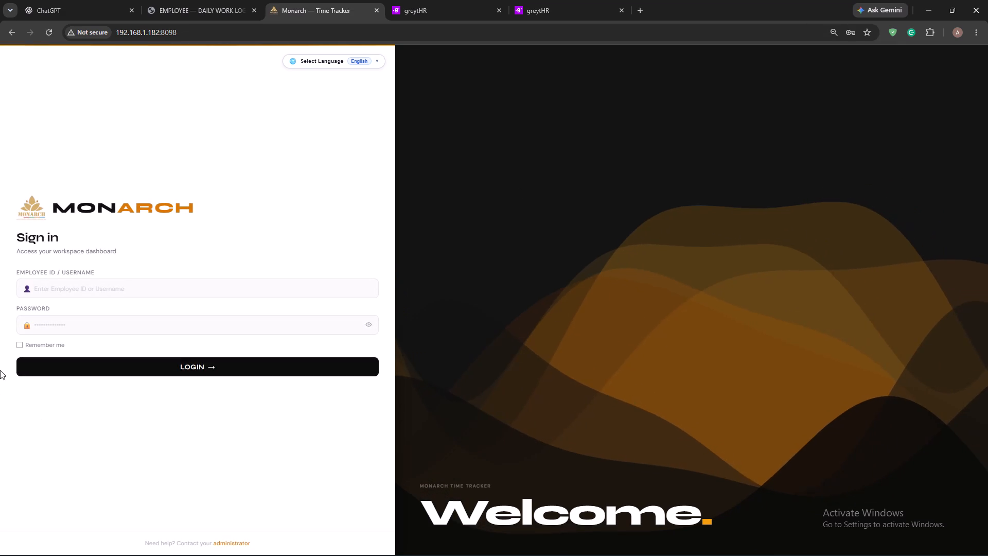
click(140, 279)
click(120, 318)
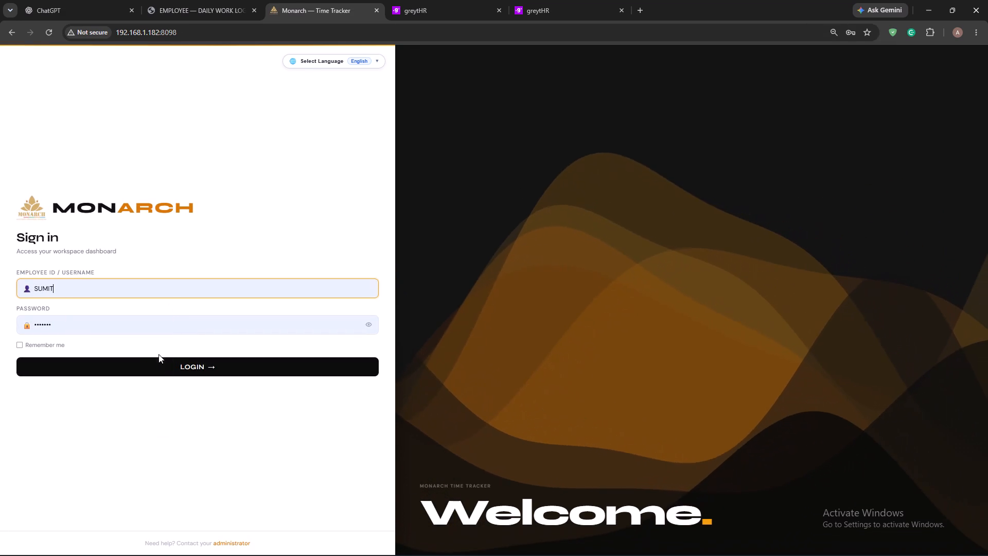
click(162, 361)
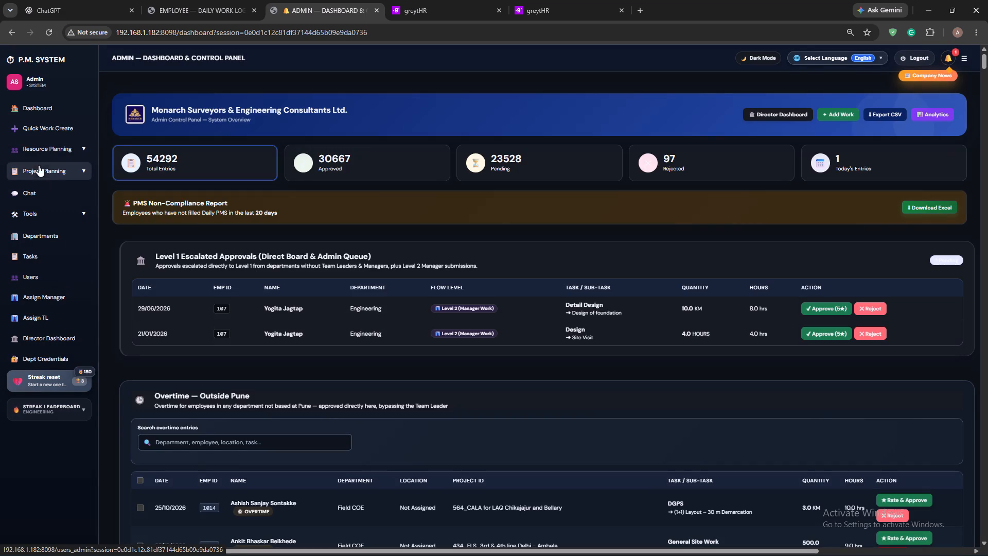
Open the Company Hierarchy page through the organization structure under Resource Planning.
click(27, 151)
click(43, 200)
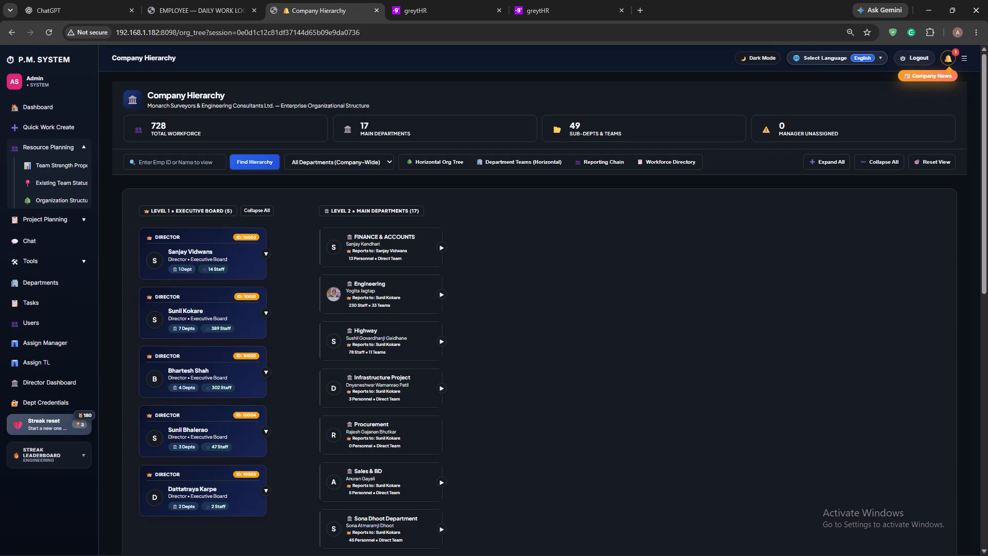
Collapse the department branches of all five Executive Board directors in the Company Hierarchy.
click(264, 256)
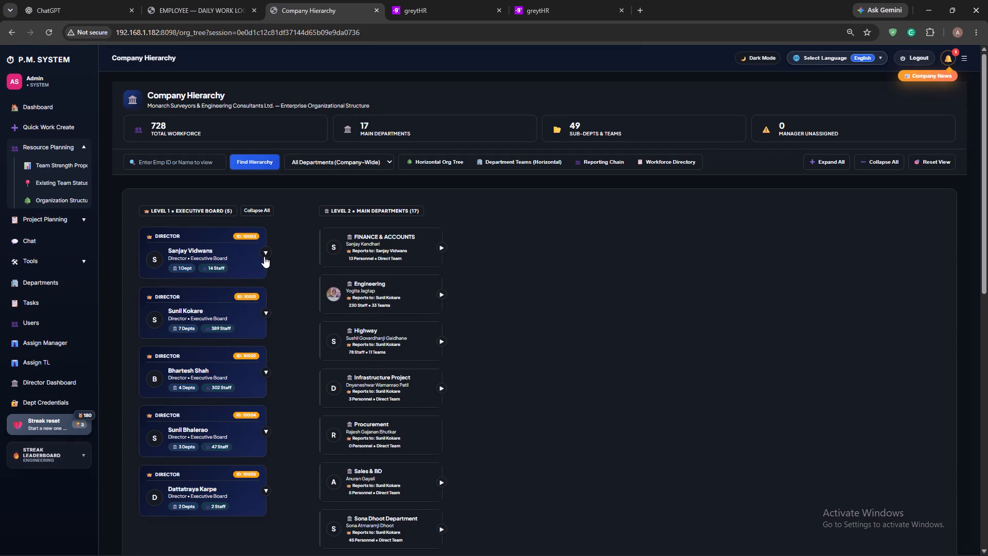
click(264, 256)
click(265, 309)
click(268, 368)
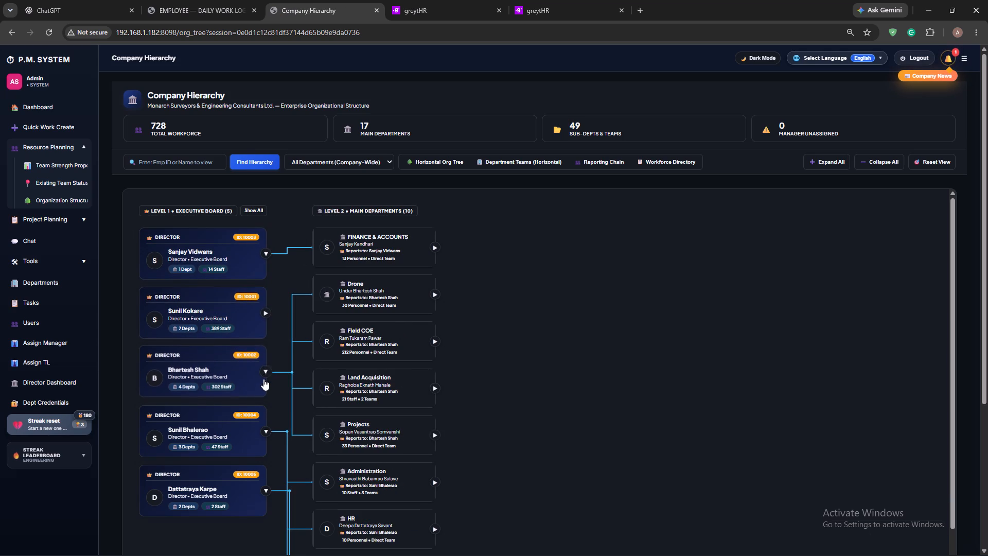
click(270, 427)
click(267, 495)
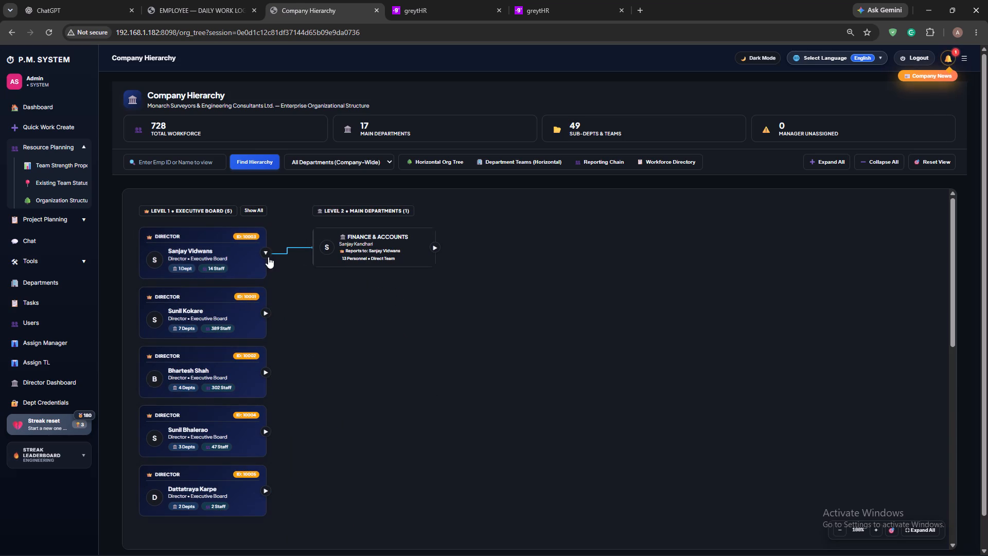
click(268, 257)
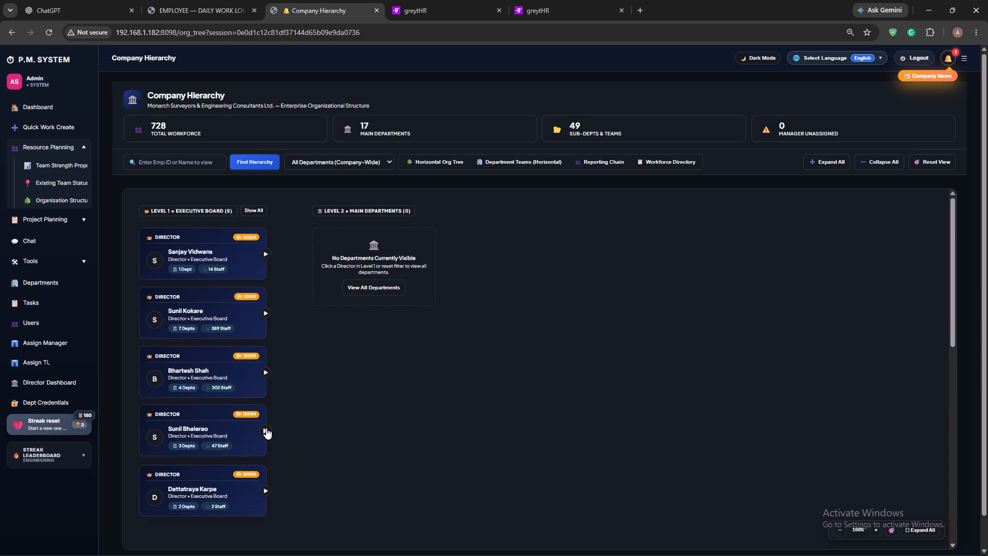
Expand the fourth Executive Board director's branch to show its main departments.
click(266, 428)
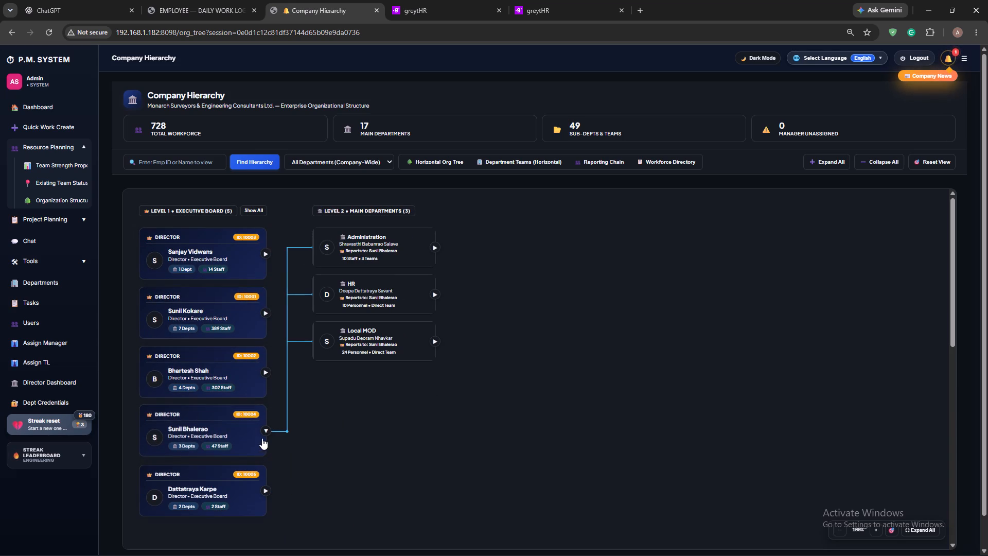
Collapse the fourth Executive Board director's branch and expand the third director's branch in the Company Hierarchy.
click(259, 428)
click(266, 374)
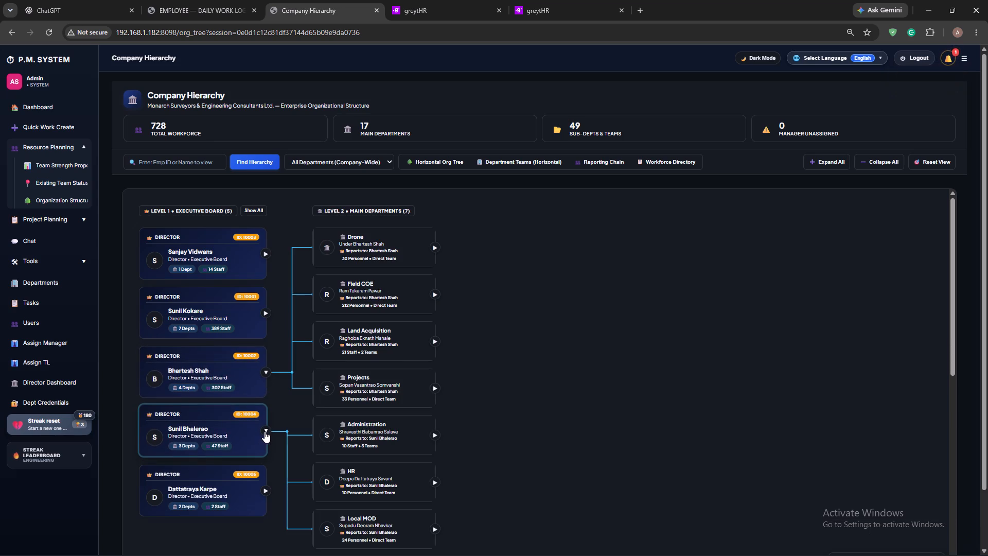
click(264, 431)
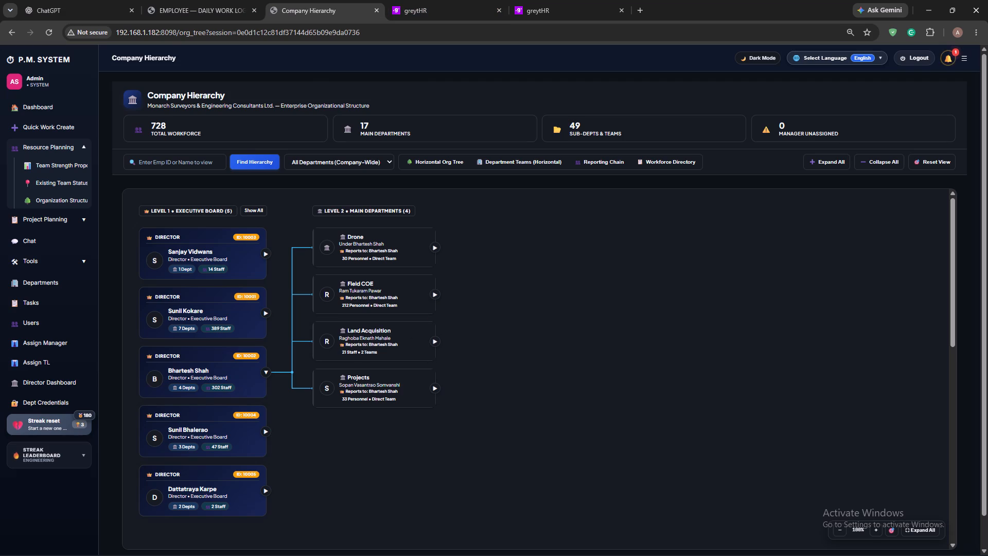
Close both greytHR org chart pages and return to the Company Hierarchy.
click(384, 9)
click(160, 3)
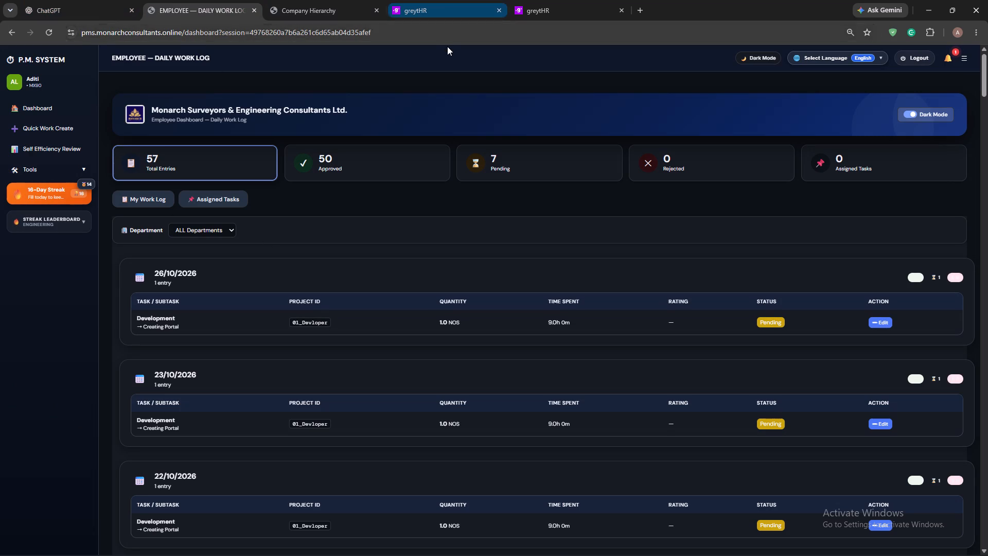
click(471, 5)
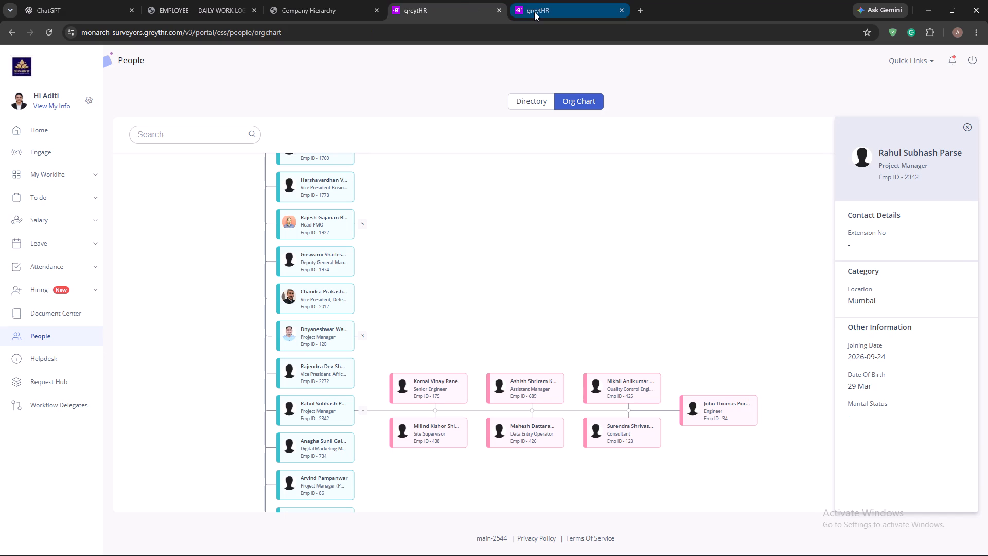
click(524, 5)
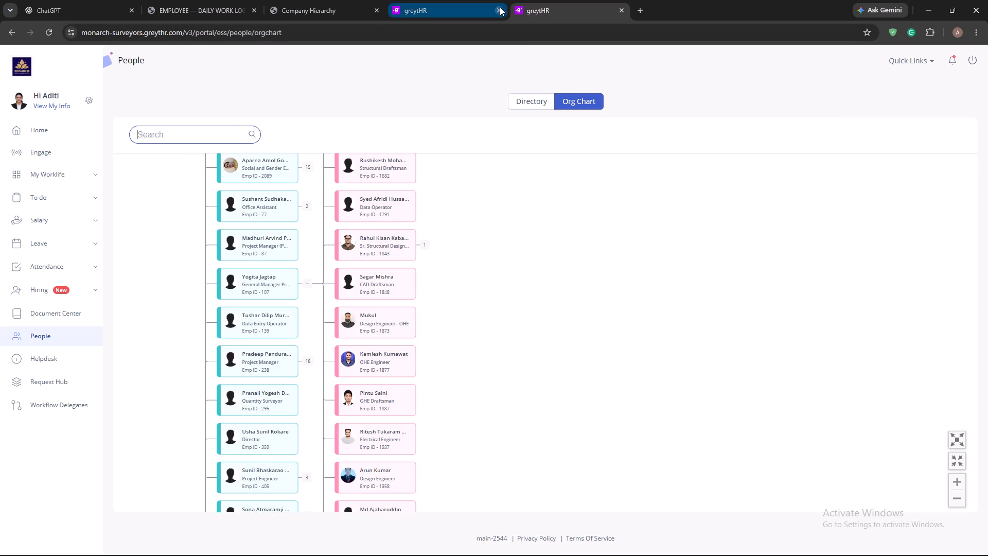